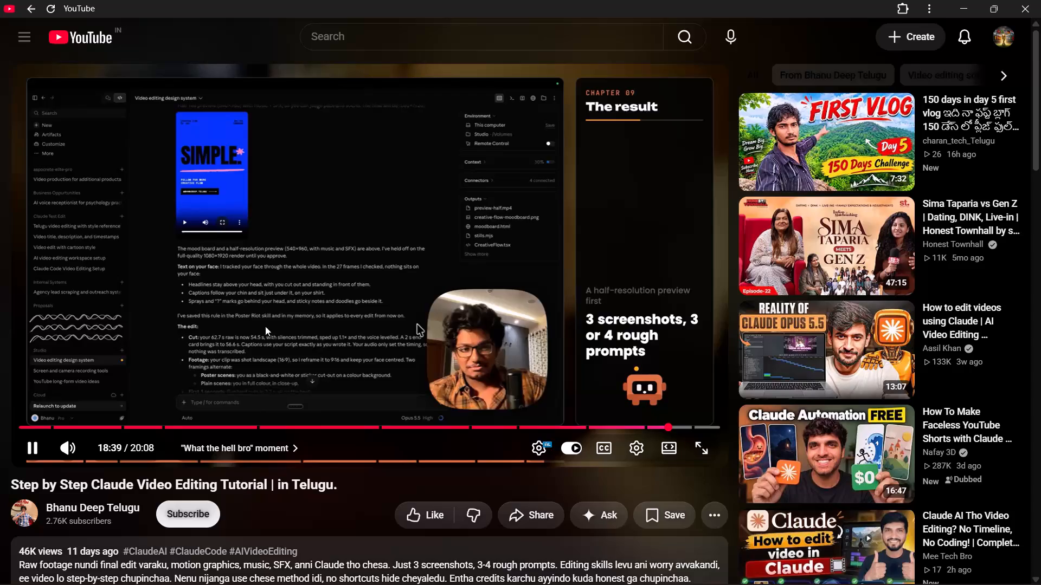
Read through the viewer comments under the Claude video editing tutorial, expanding the reply to the editing pipeline comment.
{"action": "scroll", "coordinate": [335, 443], "scroll_direction": "down", "scroll_amount": 1}
{"action": "scroll", "coordinate": [335, 444], "scroll_direction": "up", "scroll_amount": 1}
{"action": "scroll", "coordinate": [335, 444], "scroll_direction": "down", "scroll_amount": 3}
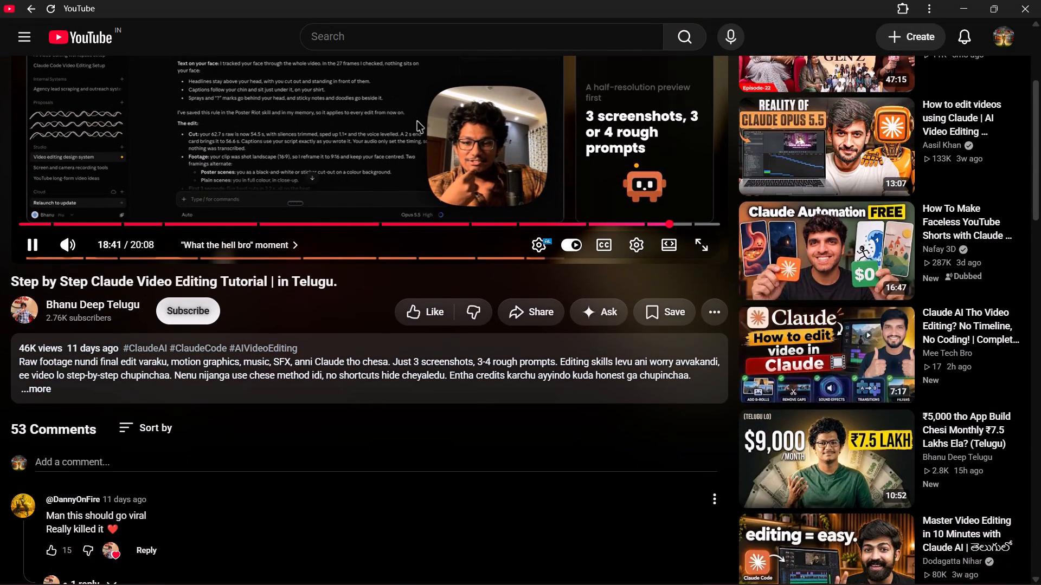
{"action": "scroll", "coordinate": [343, 454], "scroll_direction": "down", "scroll_amount": 4}
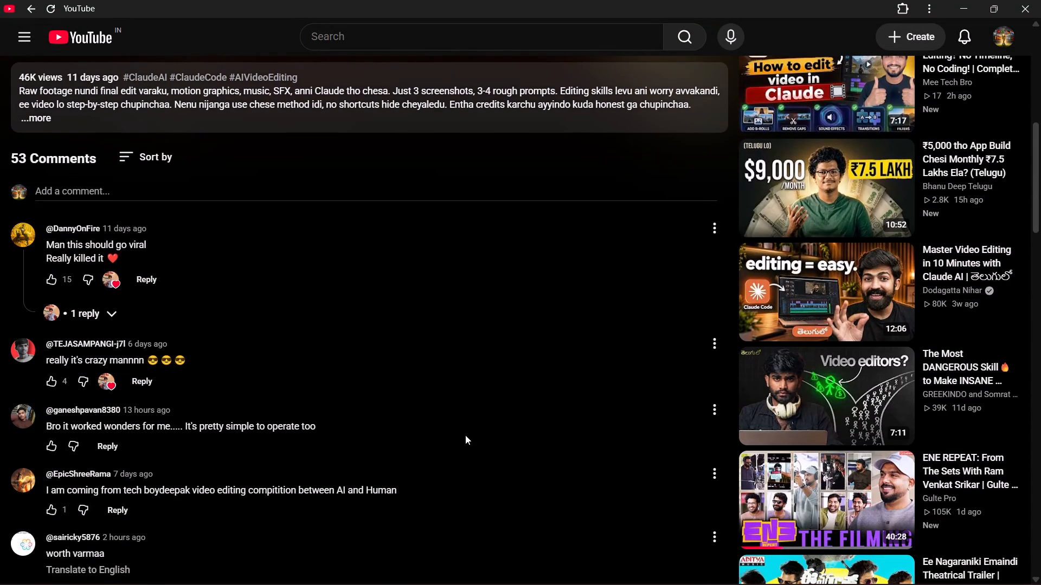
{"action": "scroll", "coordinate": [465, 435], "scroll_direction": "down", "scroll_amount": 4}
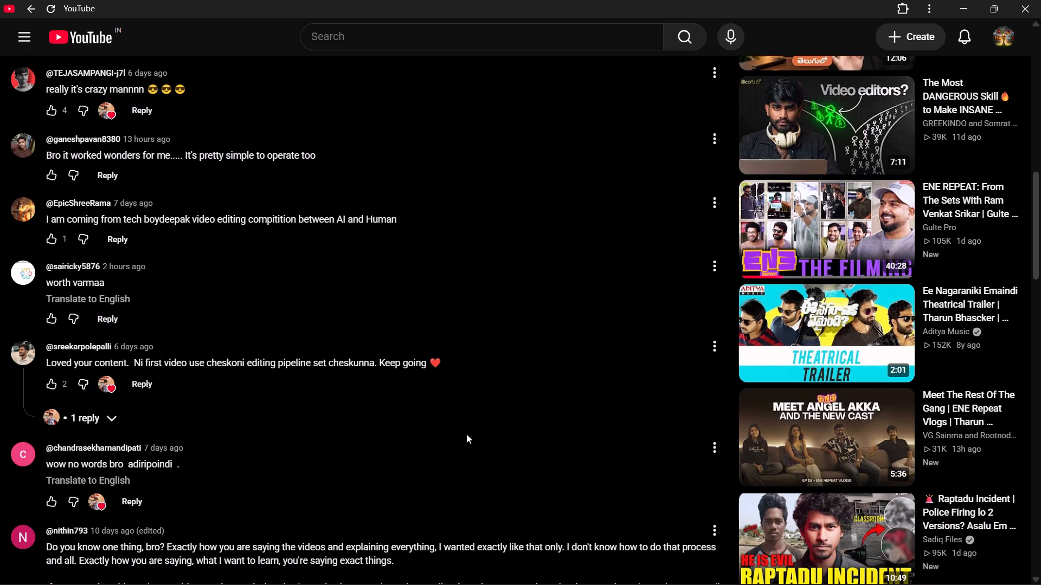
{"action": "left_click", "coordinate": [108, 415]}
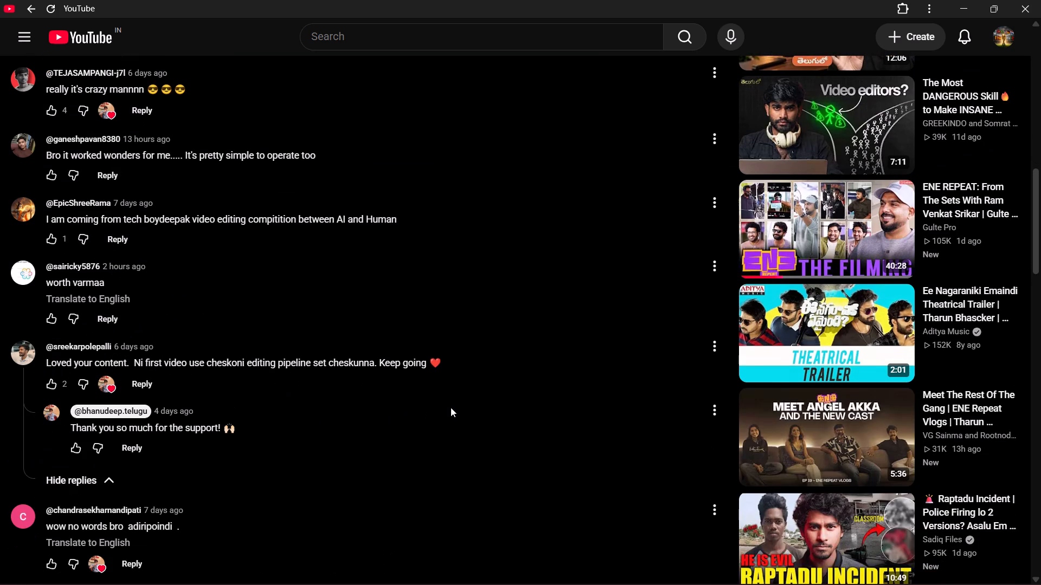
{"action": "scroll", "coordinate": [451, 407], "scroll_direction": "up", "scroll_amount": 11}
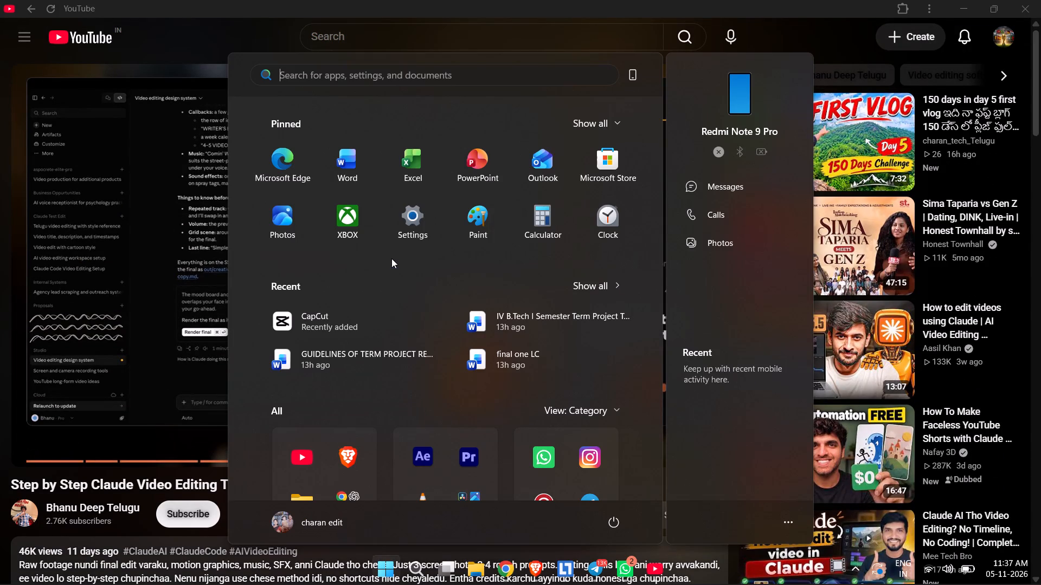
{"action": "scroll", "coordinate": [406, 329], "scroll_direction": "down", "scroll_amount": 2}
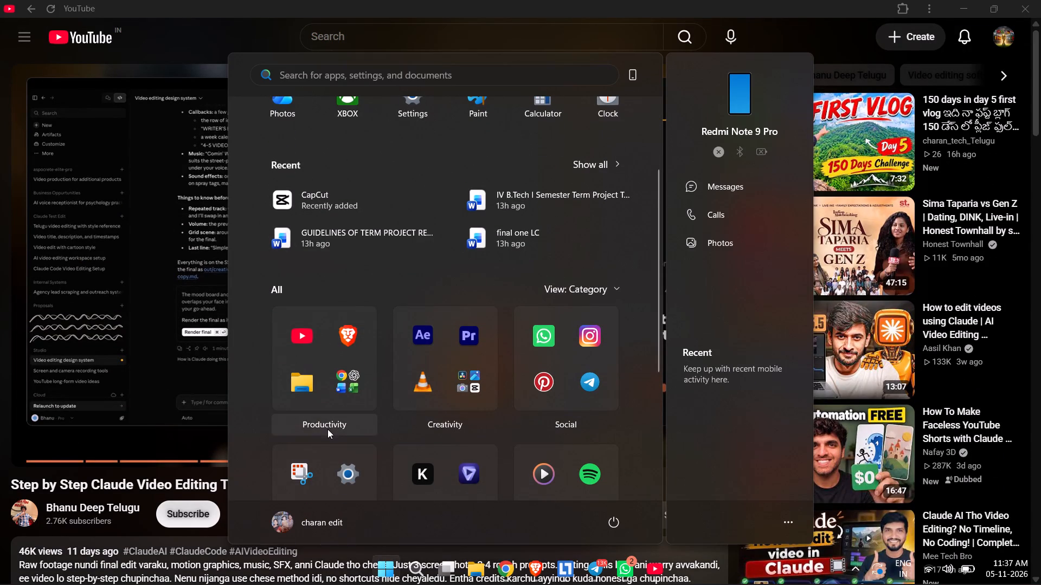
{"action": "scroll", "coordinate": [327, 429], "scroll_direction": "down", "scroll_amount": 1}
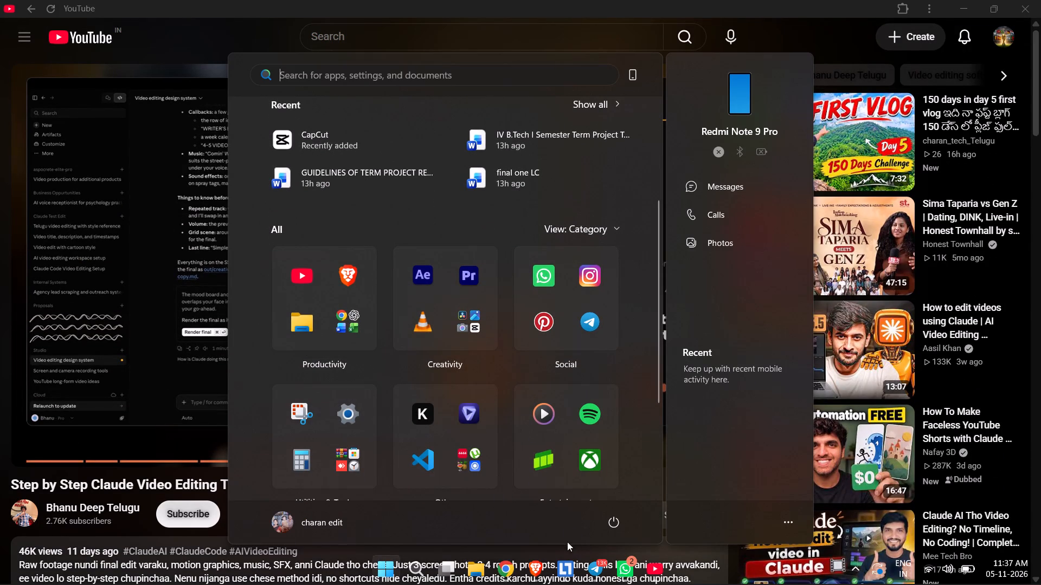
{"action": "scroll", "coordinate": [511, 380], "scroll_direction": "down", "scroll_amount": 3}
{"action": "scroll", "coordinate": [511, 380], "scroll_direction": "up", "scroll_amount": 3}
{"action": "left_click", "coordinate": [363, 467]}
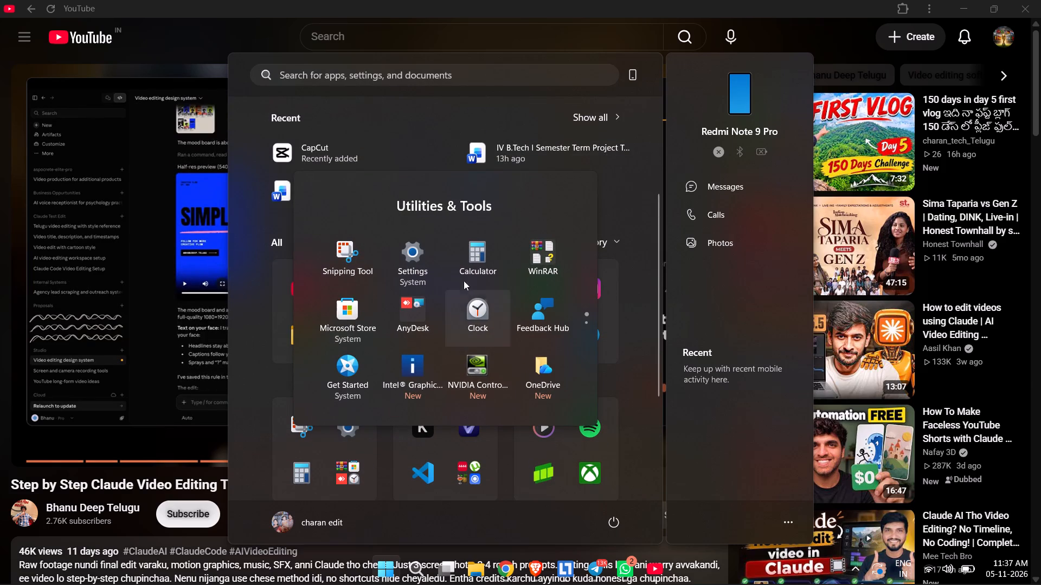
{"action": "left_click", "coordinate": [348, 309]}
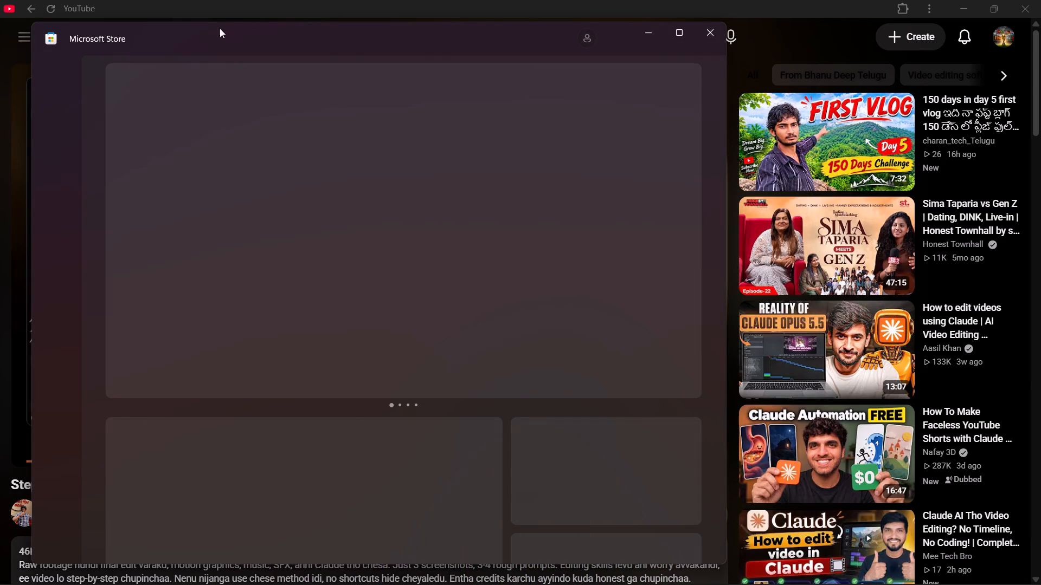
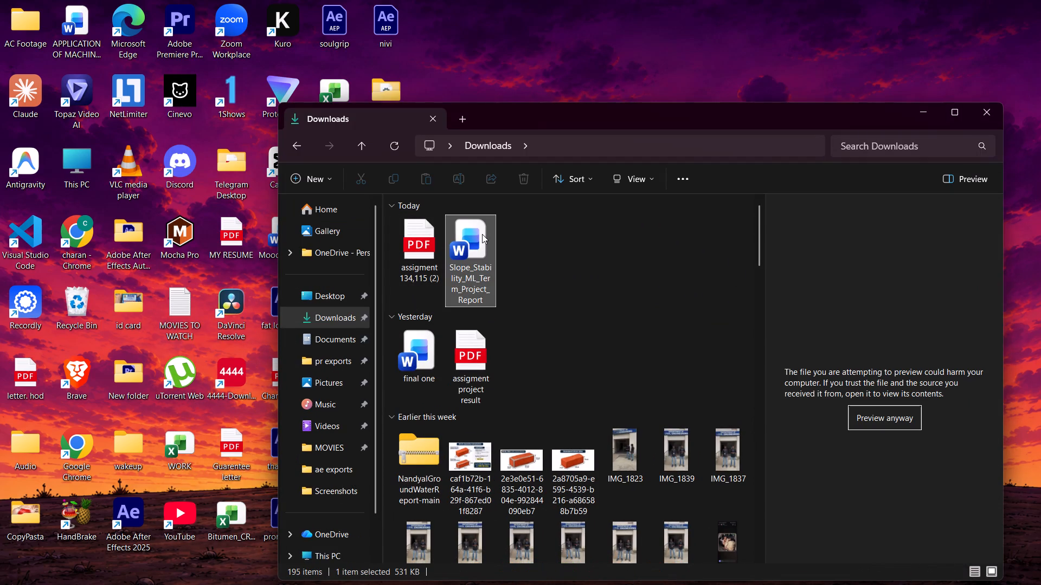
{"action": "double_click", "coordinate": [479, 242]}
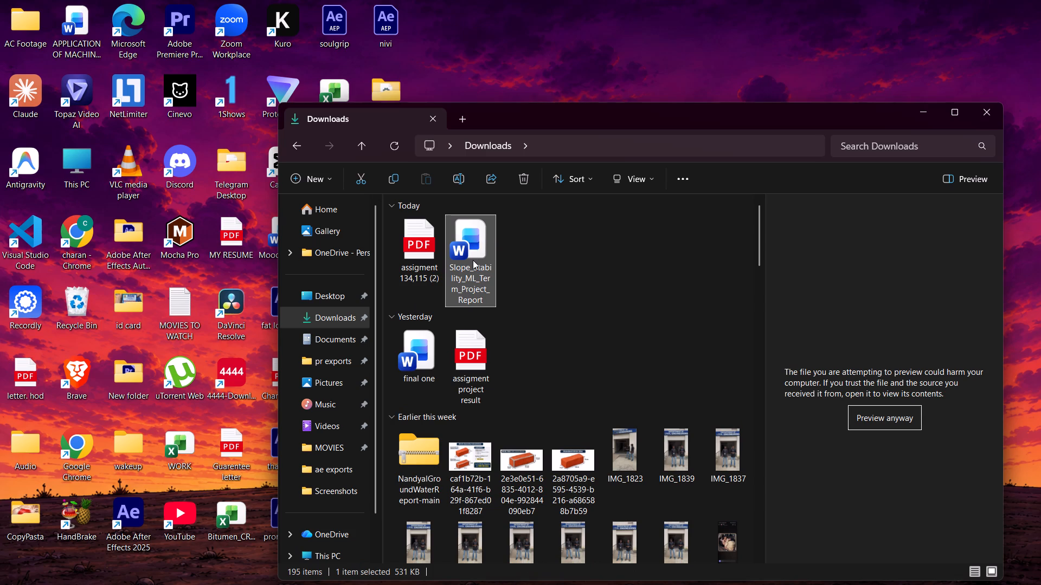
{"action": "double_click", "coordinate": [473, 260]}
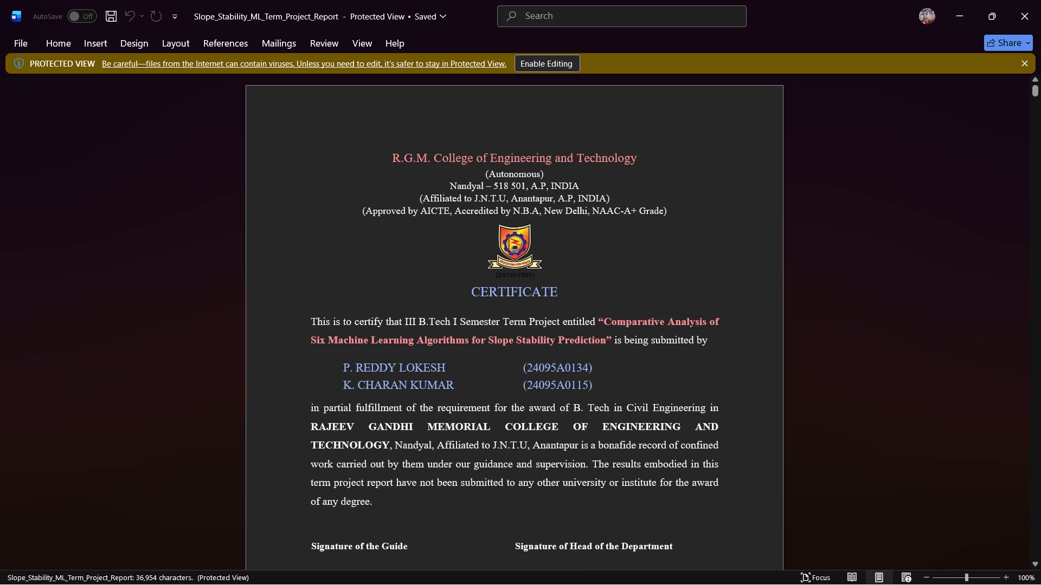
Check the report's front matter in Word, from the certificate, acknowledgement and abstract to the index and lists of tables and figures.
{"action": "scroll", "coordinate": [662, 368], "scroll_direction": "down", "scroll_amount": 19}
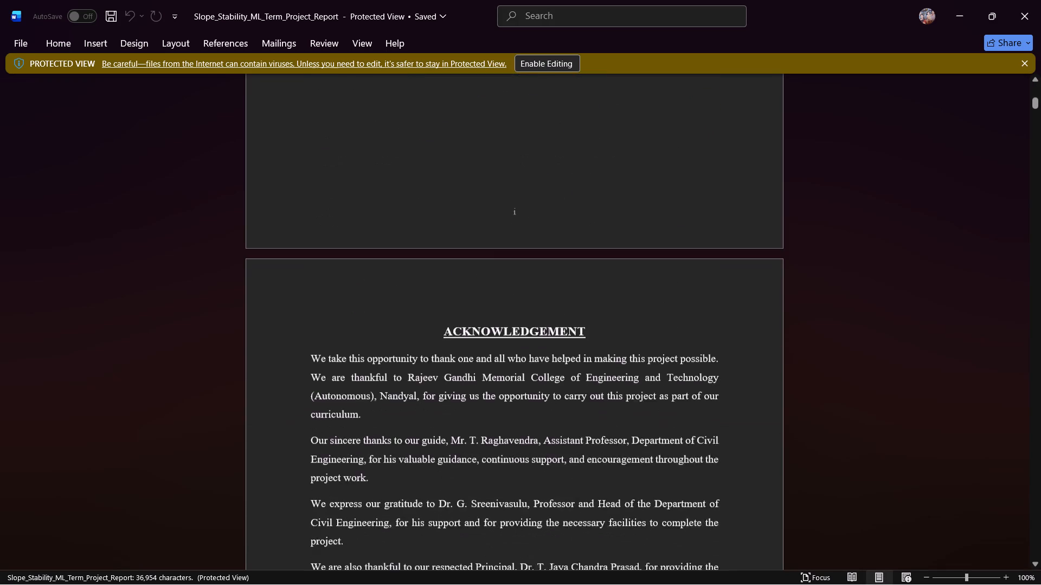
{"action": "scroll", "coordinate": [662, 368], "scroll_direction": "down", "scroll_amount": 19}
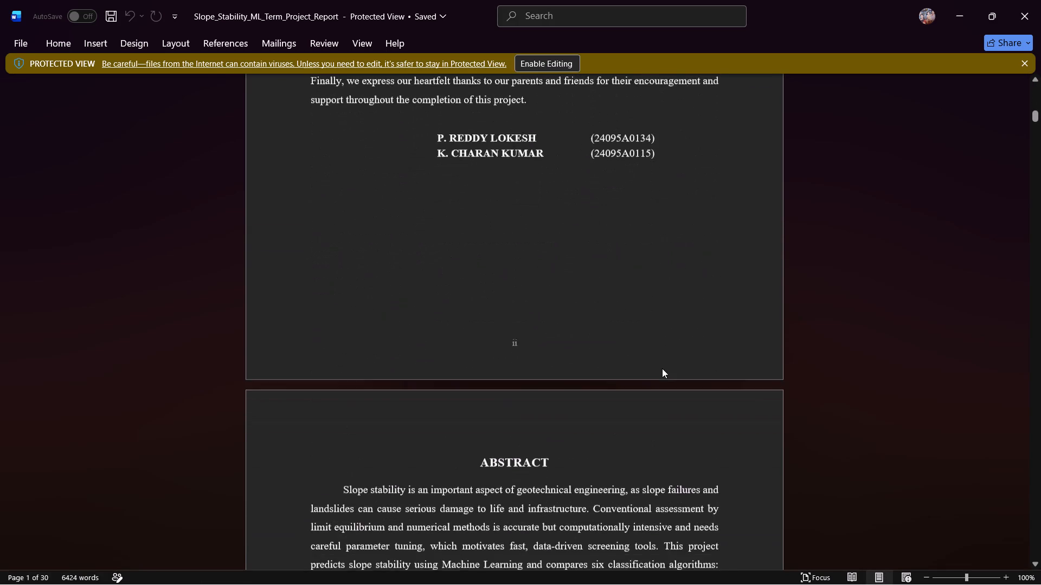
{"action": "scroll", "coordinate": [662, 368], "scroll_direction": "down", "scroll_amount": 19}
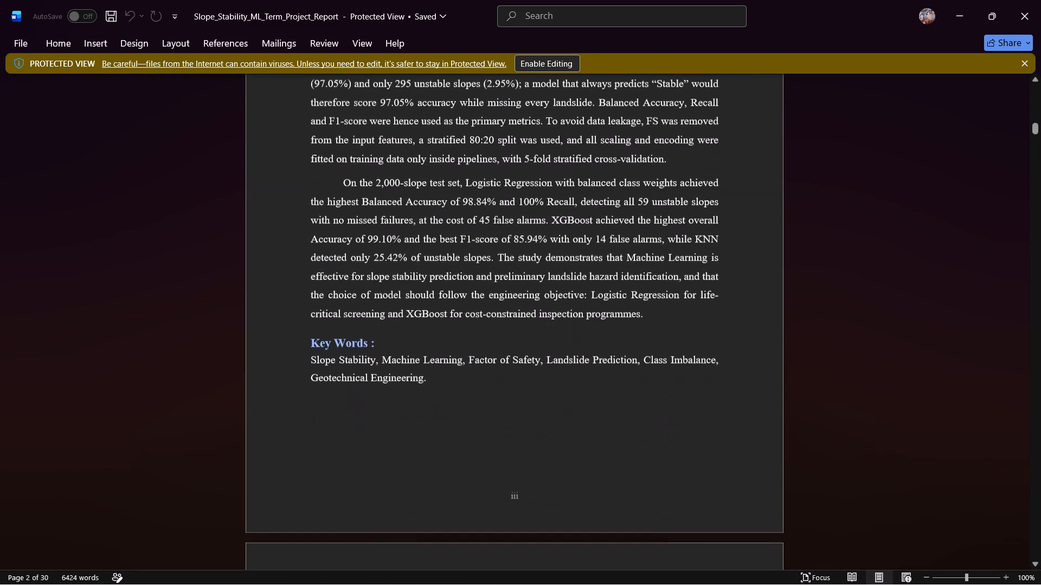
{"action": "scroll", "coordinate": [662, 368], "scroll_direction": "down", "scroll_amount": 14}
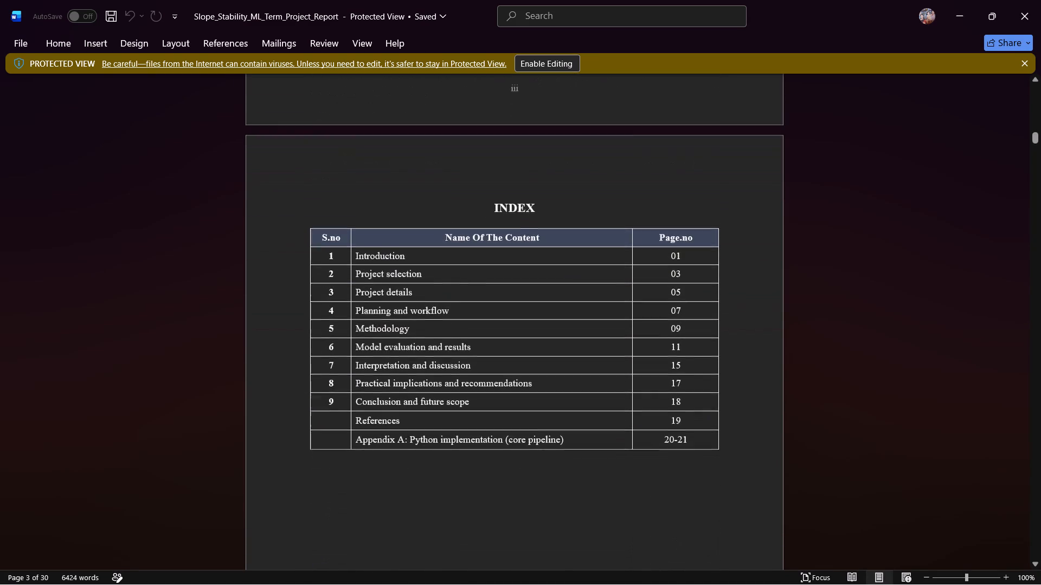
{"action": "scroll", "coordinate": [661, 368], "scroll_direction": "down", "scroll_amount": 20}
{"action": "scroll", "coordinate": [661, 368], "scroll_direction": "down", "scroll_amount": 14}
{"action": "scroll", "coordinate": [661, 368], "scroll_direction": "up", "scroll_amount": 1}
{"action": "scroll", "coordinate": [661, 368], "scroll_direction": "down", "scroll_amount": 8}
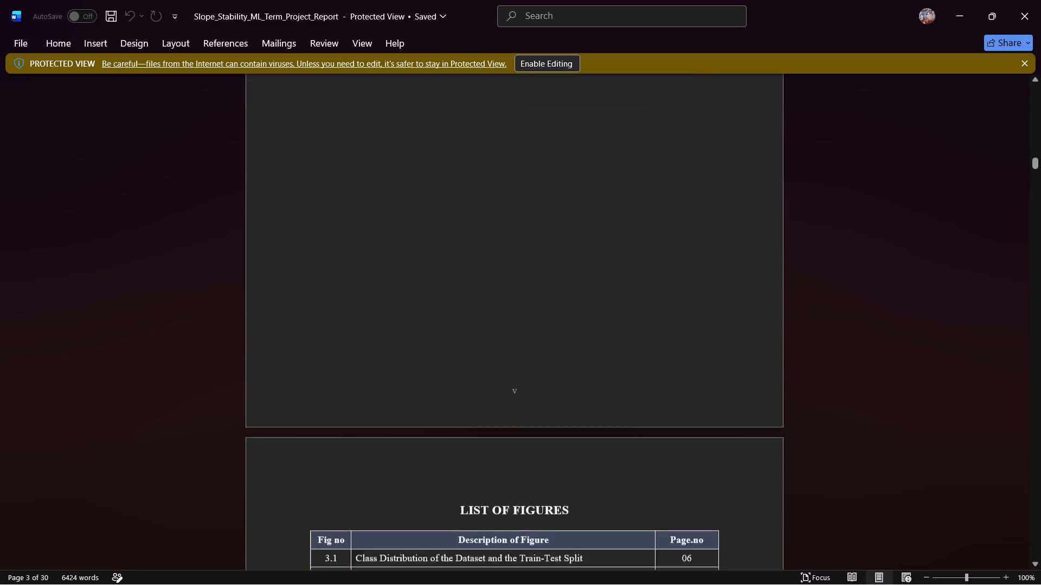
{"action": "scroll", "coordinate": [661, 368], "scroll_direction": "down", "scroll_amount": 20}
{"action": "scroll", "coordinate": [661, 368], "scroll_direction": "down", "scroll_amount": 8}
Check Chapters 1 and 2 for text flow and page breaks, from the introduction to the advantages of the selected project.
{"action": "scroll", "coordinate": [661, 368], "scroll_direction": "down", "scroll_amount": 6}
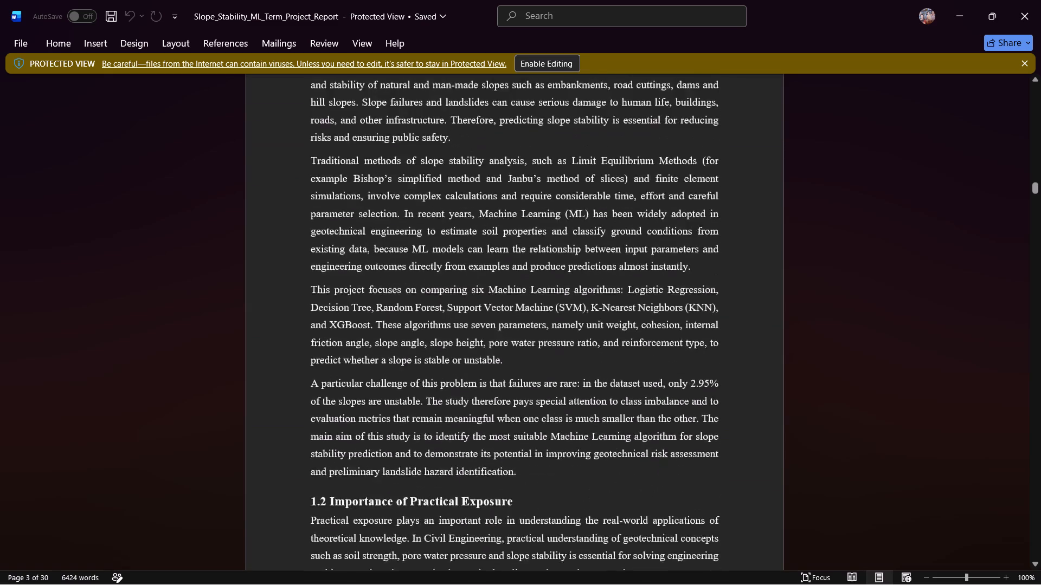
{"action": "scroll", "coordinate": [661, 368], "scroll_direction": "down", "scroll_amount": 20}
{"action": "scroll", "coordinate": [661, 368], "scroll_direction": "down", "scroll_amount": 4}
{"action": "scroll", "coordinate": [661, 368], "scroll_direction": "up", "scroll_amount": 1}
{"action": "scroll", "coordinate": [661, 368], "scroll_direction": "down", "scroll_amount": 6}
{"action": "scroll", "coordinate": [661, 368], "scroll_direction": "up", "scroll_amount": 1}
{"action": "scroll", "coordinate": [661, 368], "scroll_direction": "down", "scroll_amount": 12}
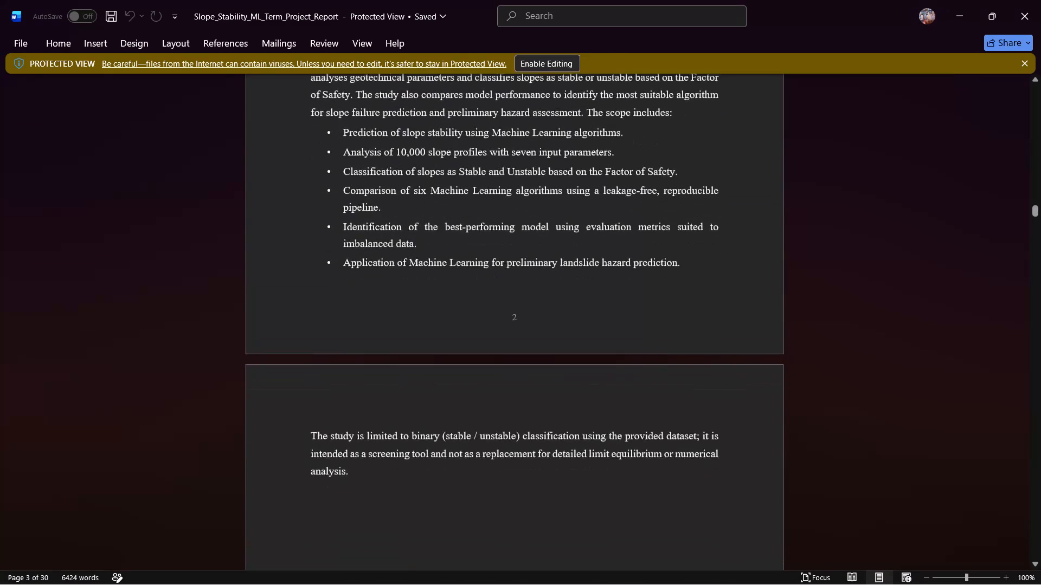
{"action": "scroll", "coordinate": [661, 368], "scroll_direction": "down", "scroll_amount": 20}
{"action": "scroll", "coordinate": [661, 368], "scroll_direction": "down", "scroll_amount": 11}
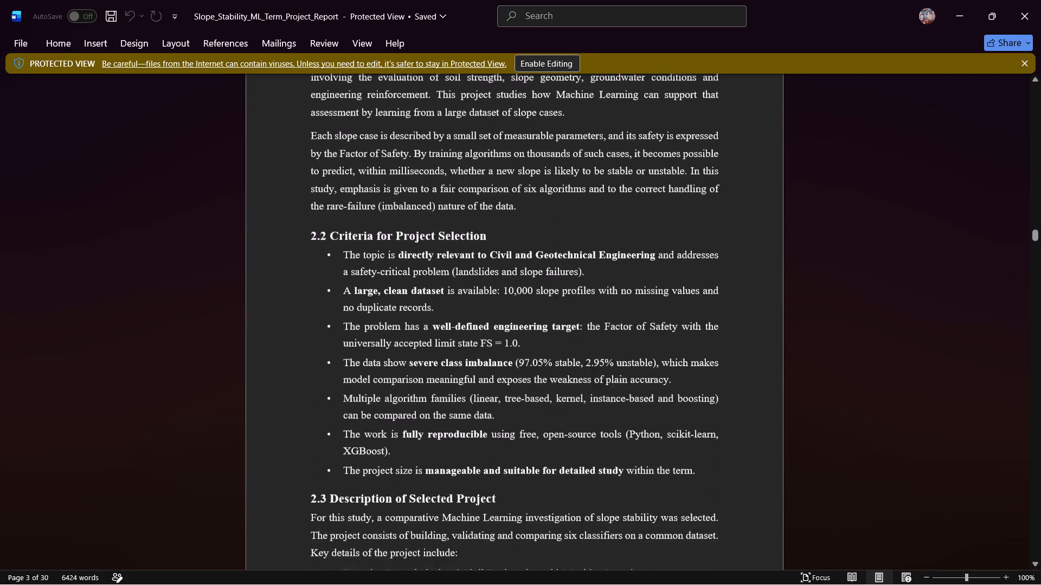
{"action": "scroll", "coordinate": [661, 368], "scroll_direction": "down", "scroll_amount": 17}
{"action": "scroll", "coordinate": [661, 368], "scroll_direction": "up", "scroll_amount": 1}
{"action": "scroll", "coordinate": [661, 368], "scroll_direction": "down", "scroll_amount": 13}
{"action": "scroll", "coordinate": [661, 368], "scroll_direction": "down", "scroll_amount": 8}
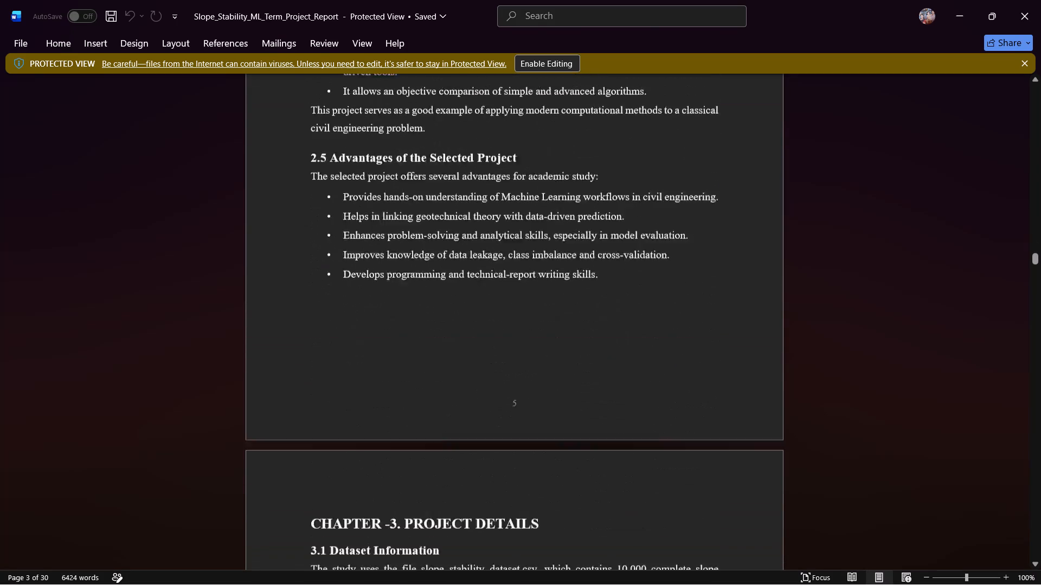
Check Chapters 3 and 4, including the feature schema table, the project workflow figure and the evaluation plan formulas.
{"action": "scroll", "coordinate": [661, 368], "scroll_direction": "down", "scroll_amount": 13}
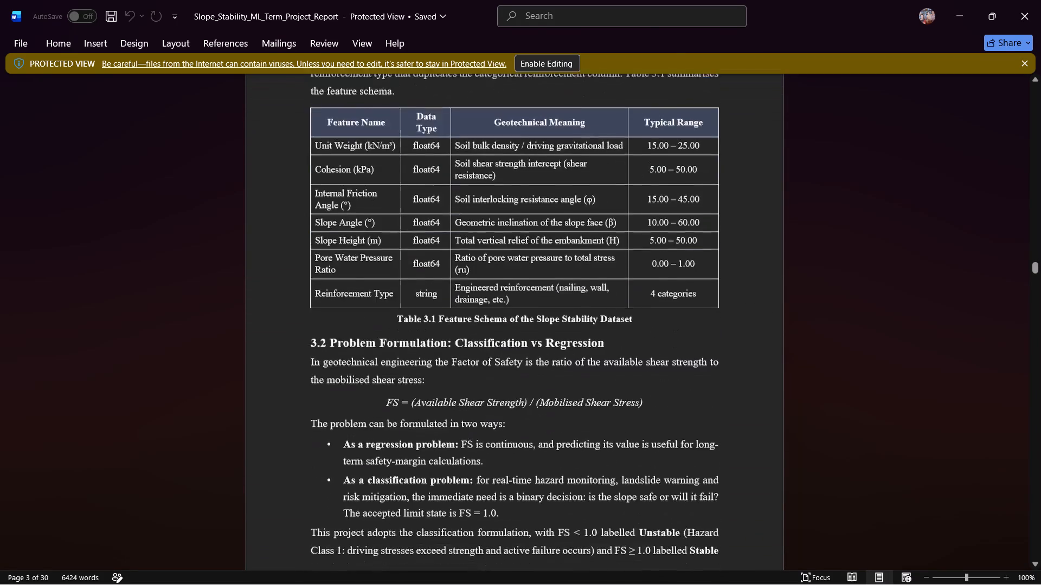
{"action": "scroll", "coordinate": [661, 368], "scroll_direction": "down", "scroll_amount": 10}
{"action": "scroll", "coordinate": [661, 368], "scroll_direction": "up", "scroll_amount": 2}
{"action": "scroll", "coordinate": [661, 368], "scroll_direction": "down", "scroll_amount": 16}
{"action": "scroll", "coordinate": [661, 368], "scroll_direction": "down", "scroll_amount": 8}
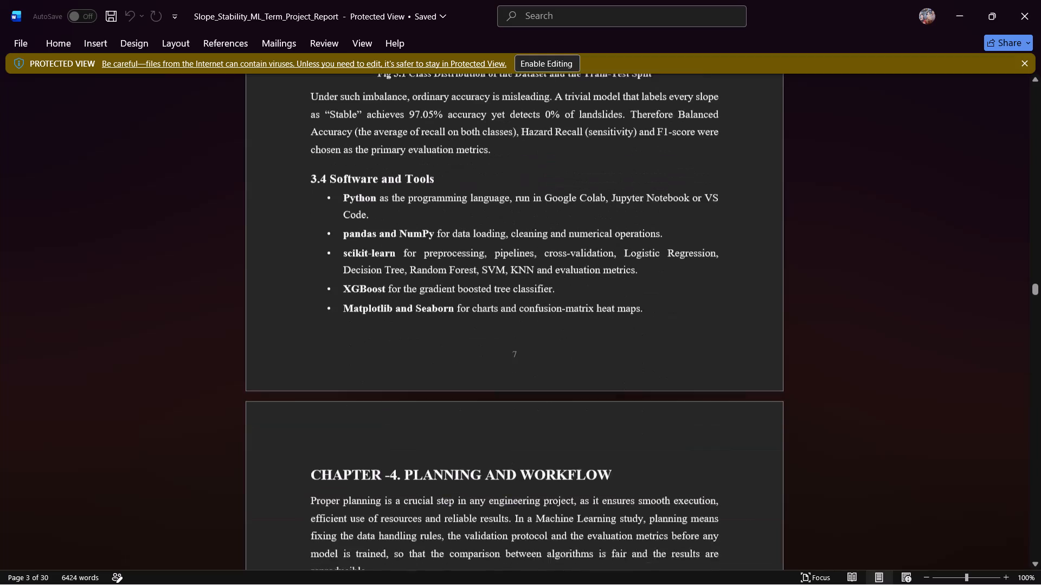
{"action": "scroll", "coordinate": [661, 368], "scroll_direction": "down", "scroll_amount": 14}
{"action": "scroll", "coordinate": [661, 368], "scroll_direction": "down", "scroll_amount": 7}
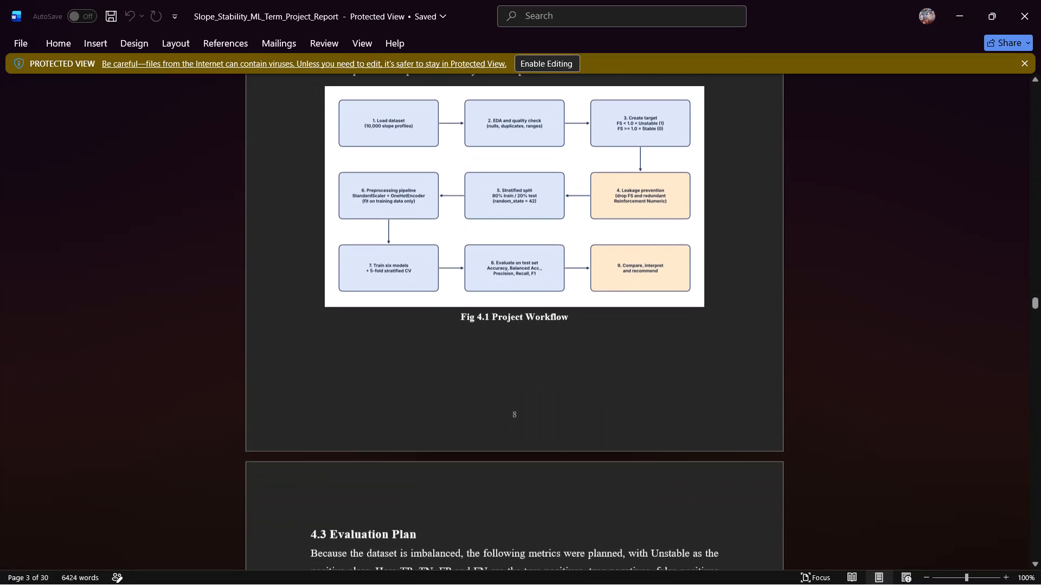
{"action": "scroll", "coordinate": [661, 368], "scroll_direction": "down", "scroll_amount": 7}
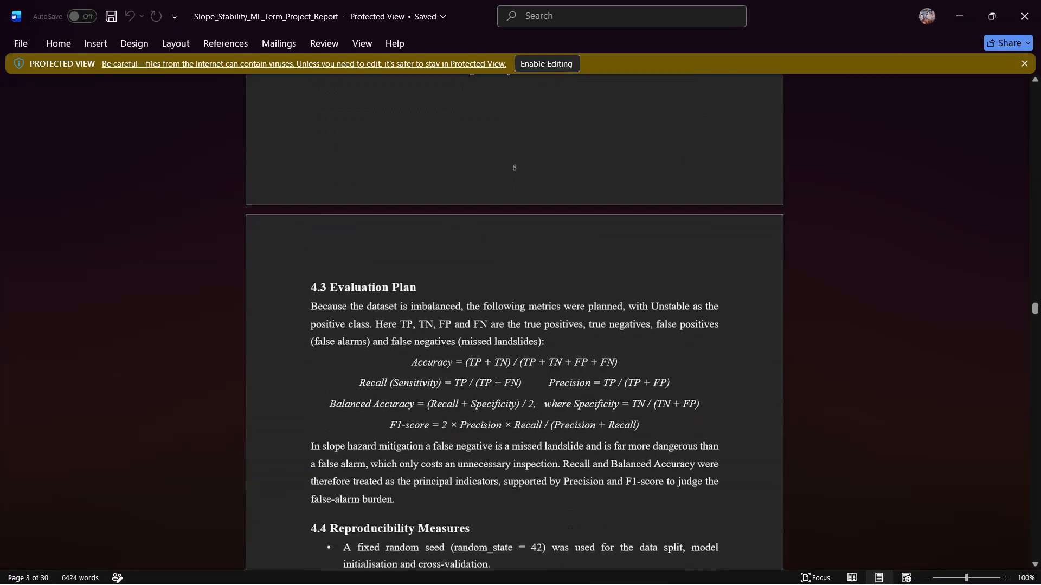
{"action": "scroll", "coordinate": [661, 368], "scroll_direction": "down", "scroll_amount": 20}
{"action": "scroll", "coordinate": [661, 368], "scroll_direction": "down", "scroll_amount": 2}
{"action": "scroll", "coordinate": [661, 368], "scroll_direction": "up", "scroll_amount": 14}
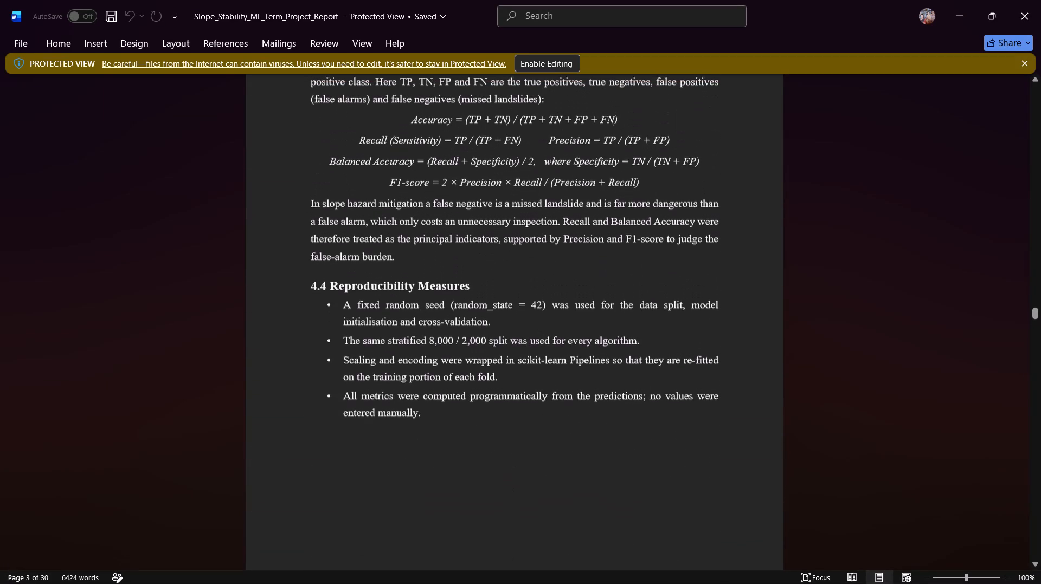
{"action": "scroll", "coordinate": [661, 368], "scroll_direction": "up", "scroll_amount": 4}
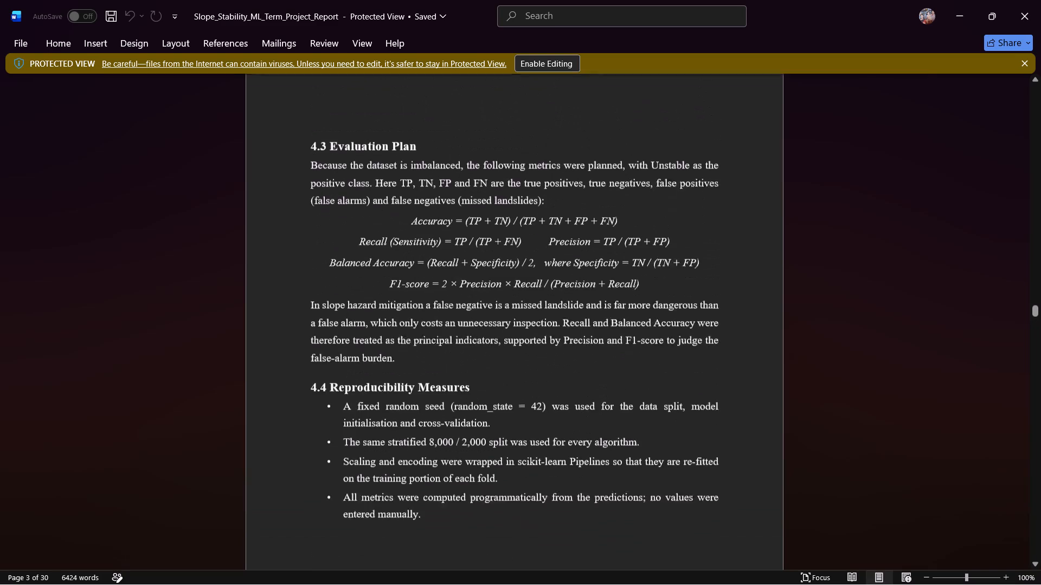
Check the Chapter 5 methodology pages, including the algorithm descriptions and the model configuration table.
{"action": "scroll", "coordinate": [661, 368], "scroll_direction": "down", "scroll_amount": 6}
{"action": "scroll", "coordinate": [661, 368], "scroll_direction": "down", "scroll_amount": 16}
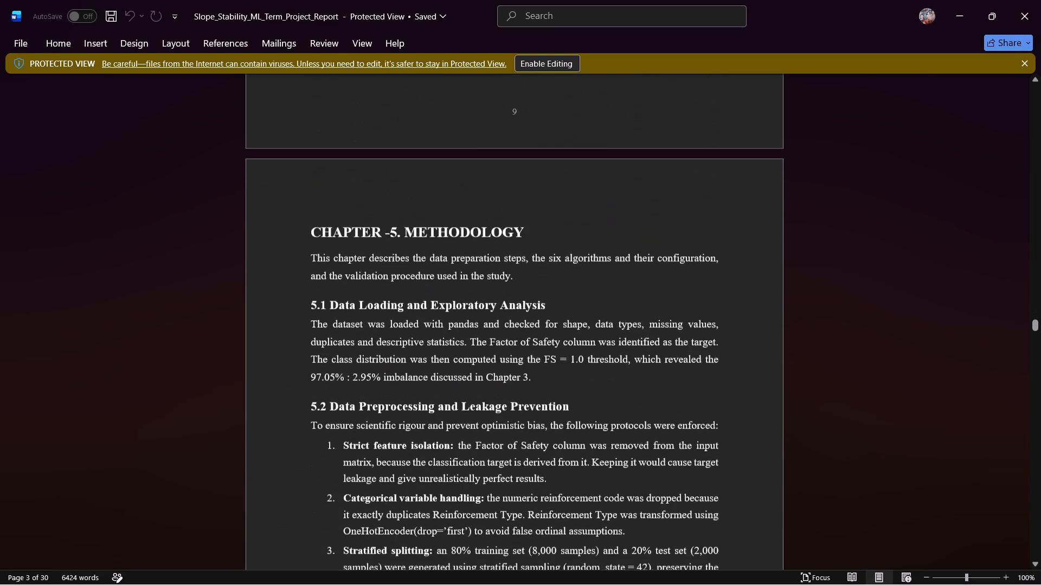
{"action": "scroll", "coordinate": [661, 368], "scroll_direction": "down", "scroll_amount": 20}
{"action": "scroll", "coordinate": [661, 368], "scroll_direction": "down", "scroll_amount": 16}
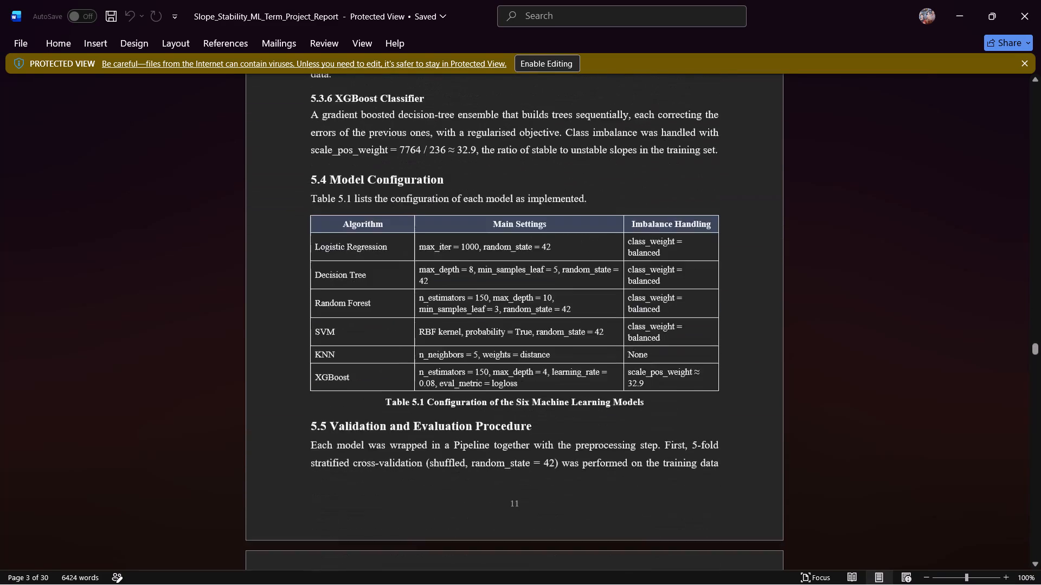
{"action": "scroll", "coordinate": [661, 368], "scroll_direction": "up", "scroll_amount": 11}
{"action": "scroll", "coordinate": [661, 368], "scroll_direction": "down", "scroll_amount": 7}
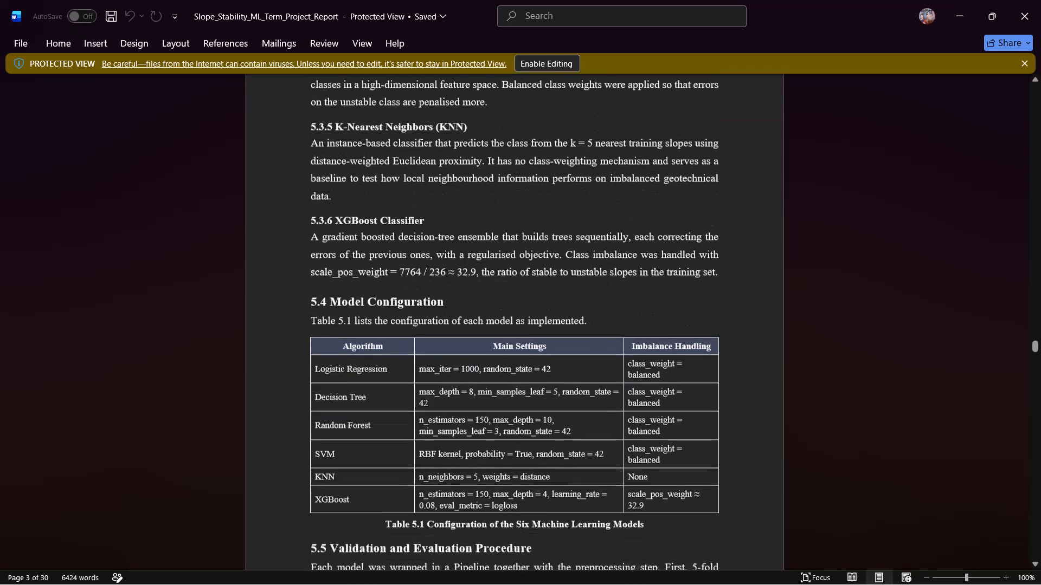
{"action": "scroll", "coordinate": [661, 368], "scroll_direction": "down", "scroll_amount": 20}
{"action": "scroll", "coordinate": [661, 368], "scroll_direction": "down", "scroll_amount": 18}
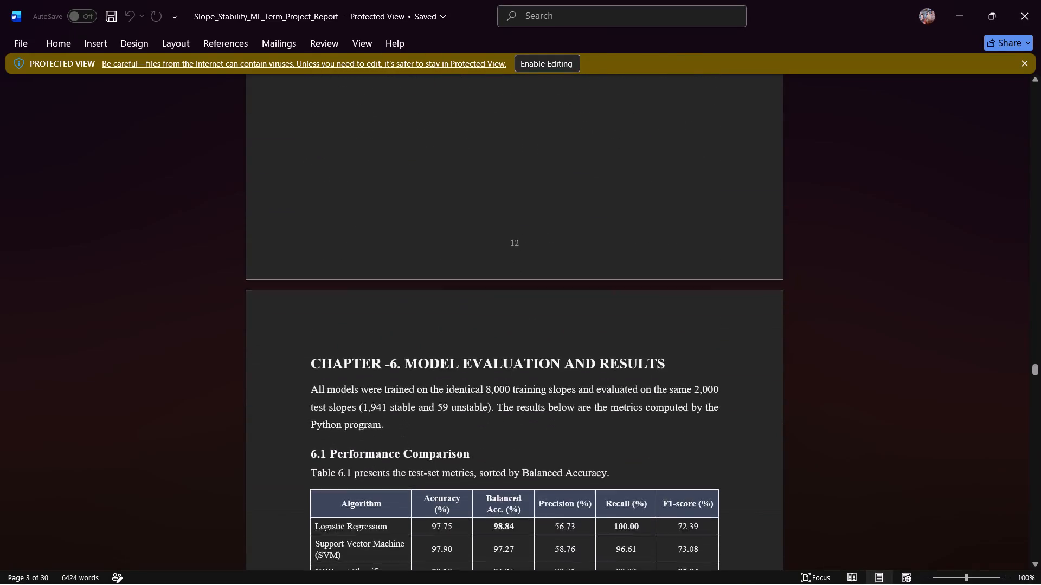
Check the Chapter 6 results pages, including the performance tables, comparison charts and confusion matrices, up to the start of Chapter 7.
{"action": "scroll", "coordinate": [661, 368], "scroll_direction": "down", "scroll_amount": 16}
{"action": "scroll", "coordinate": [661, 368], "scroll_direction": "up", "scroll_amount": 1}
{"action": "scroll", "coordinate": [661, 368], "scroll_direction": "down", "scroll_amount": 3}
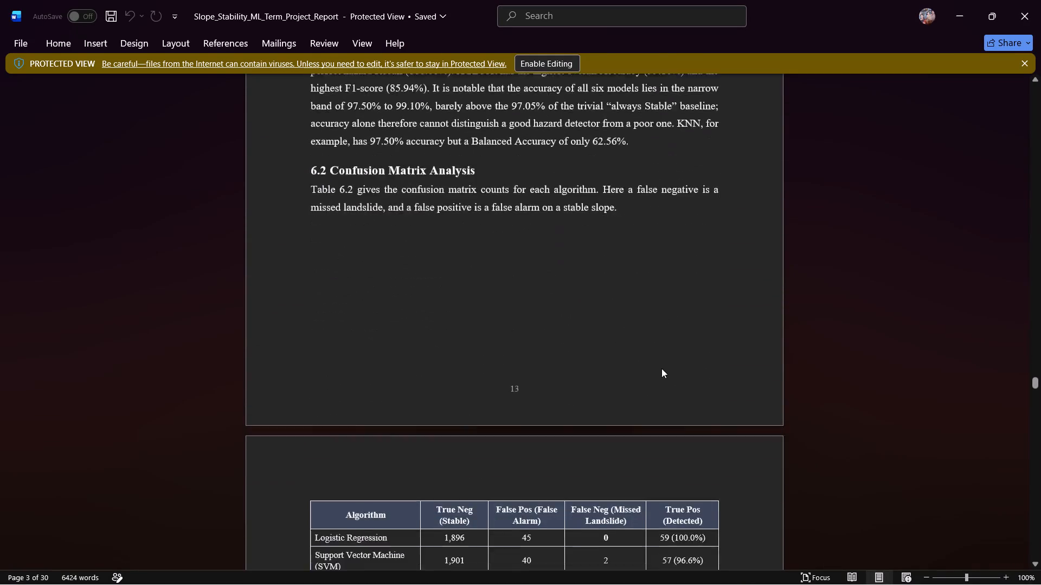
{"action": "scroll", "coordinate": [661, 368], "scroll_direction": "down", "scroll_amount": 15}
{"action": "scroll", "coordinate": [661, 368], "scroll_direction": "up", "scroll_amount": 2}
{"action": "scroll", "coordinate": [661, 368], "scroll_direction": "down", "scroll_amount": 15}
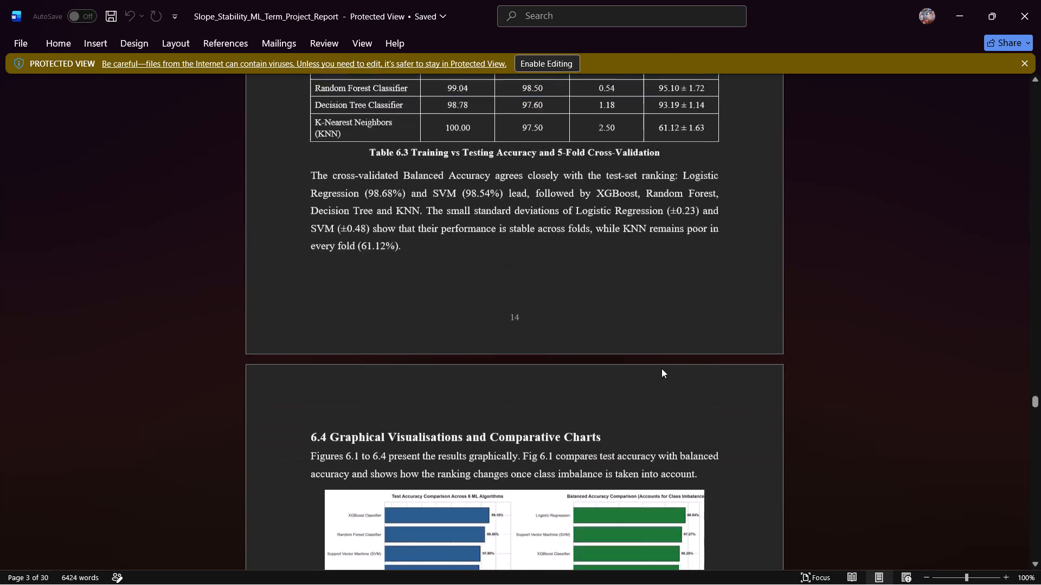
{"action": "scroll", "coordinate": [661, 368], "scroll_direction": "down", "scroll_amount": 4}
{"action": "scroll", "coordinate": [661, 368], "scroll_direction": "up", "scroll_amount": 1}
{"action": "scroll", "coordinate": [661, 368], "scroll_direction": "down", "scroll_amount": 9}
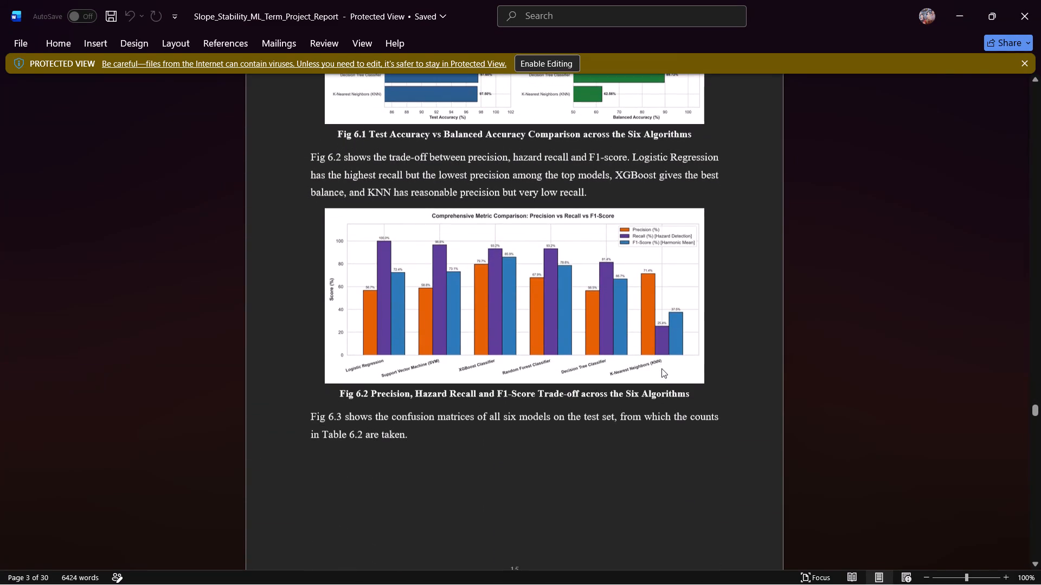
{"action": "scroll", "coordinate": [661, 368], "scroll_direction": "down", "scroll_amount": 8}
{"action": "scroll", "coordinate": [661, 368], "scroll_direction": "down", "scroll_amount": 17}
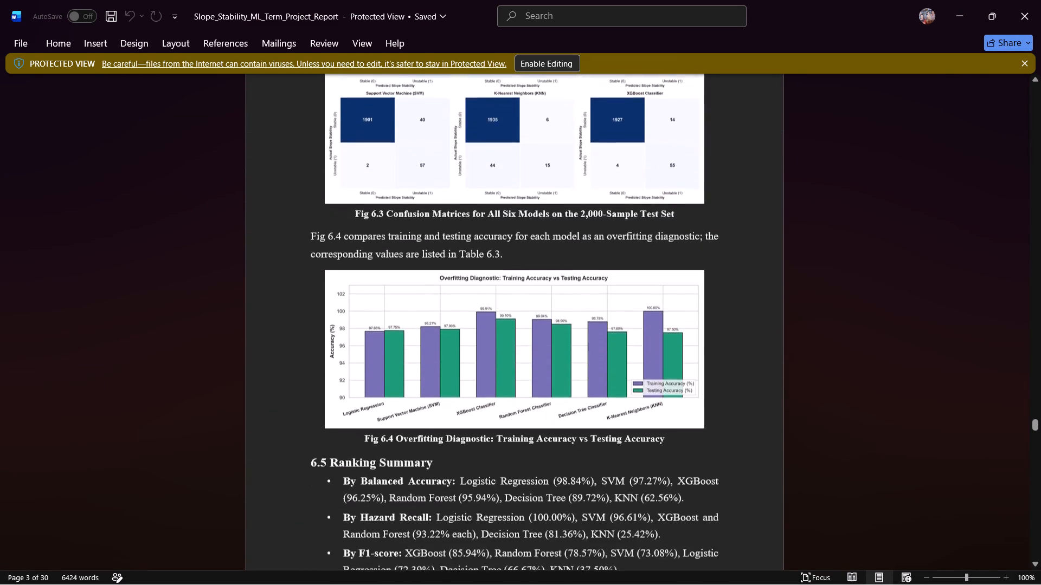
{"action": "scroll", "coordinate": [661, 368], "scroll_direction": "down", "scroll_amount": 11}
{"action": "scroll", "coordinate": [661, 368], "scroll_direction": "down", "scroll_amount": 20}
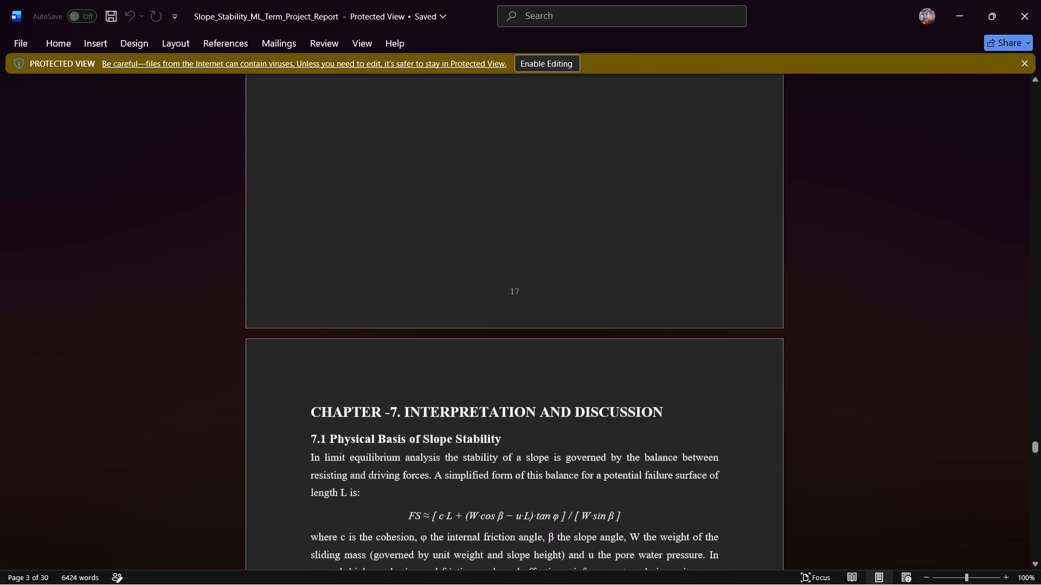
Examine how the 6.5 Ranking Summary bullets break across pages 16 and 17, highlighting the bullets on page 16.
{"action": "scroll", "coordinate": [661, 368], "scroll_direction": "up", "scroll_amount": 18}
{"action": "scroll", "coordinate": [661, 368], "scroll_direction": "up", "scroll_amount": 4}
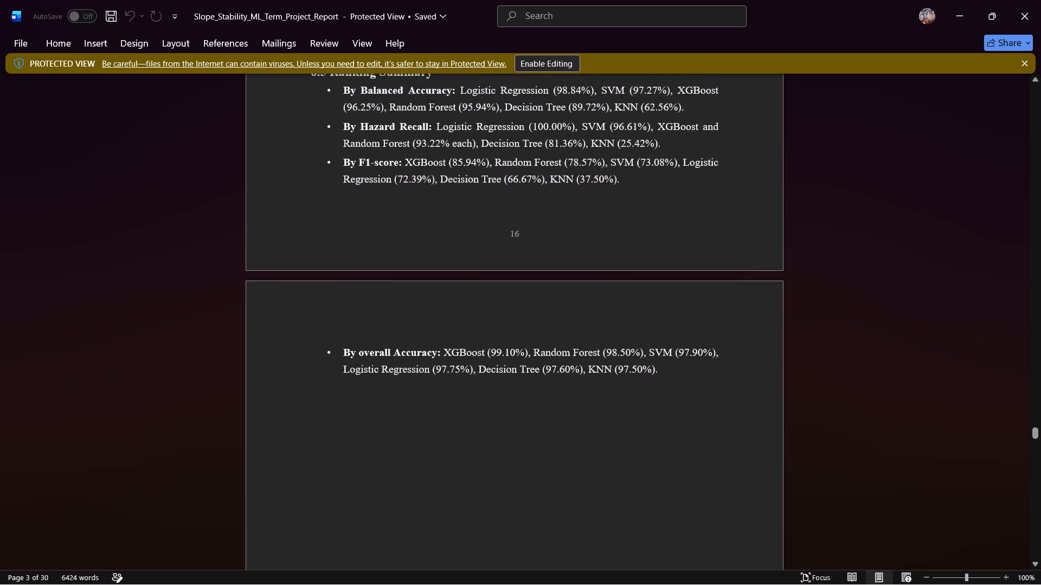
{"action": "scroll", "coordinate": [661, 368], "scroll_direction": "up", "scroll_amount": 9}
{"action": "scroll", "coordinate": [661, 368], "scroll_direction": "down", "scroll_amount": 11}
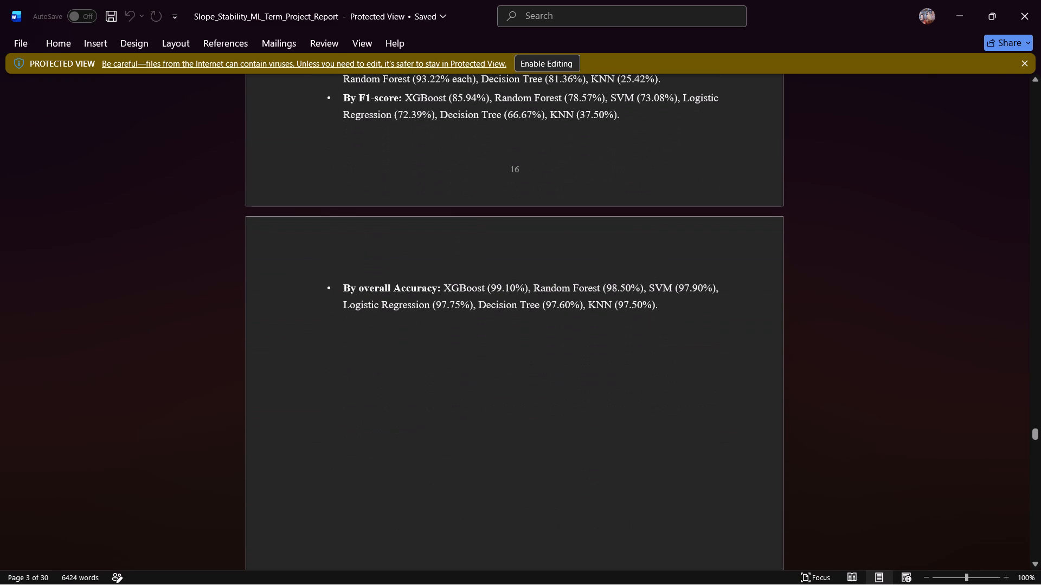
{"action": "scroll", "coordinate": [661, 368], "scroll_direction": "up", "scroll_amount": 9}
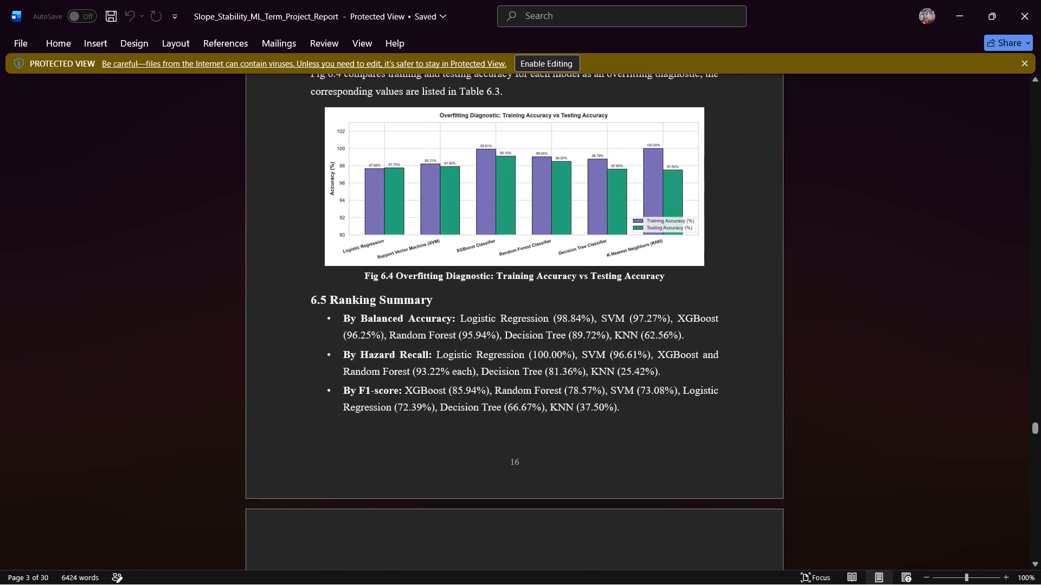
{"action": "scroll", "coordinate": [661, 368], "scroll_direction": "up", "scroll_amount": 6}
{"action": "scroll", "coordinate": [661, 368], "scroll_direction": "down", "scroll_amount": 9}
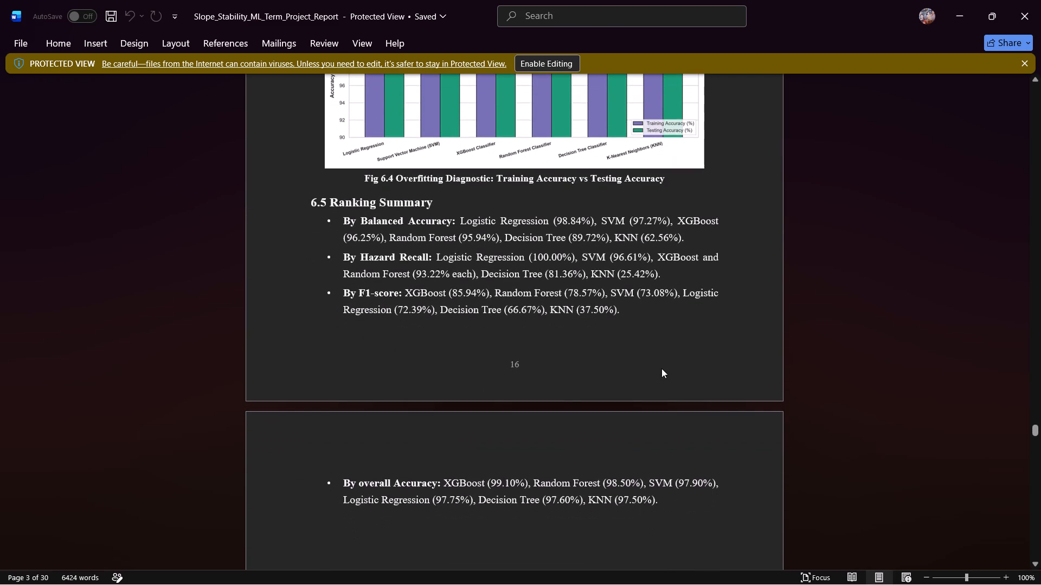
{"action": "left_click", "coordinate": [629, 311]}
{"action": "left_click_drag", "start_coordinate": [627, 310], "coordinate": [343, 216]}
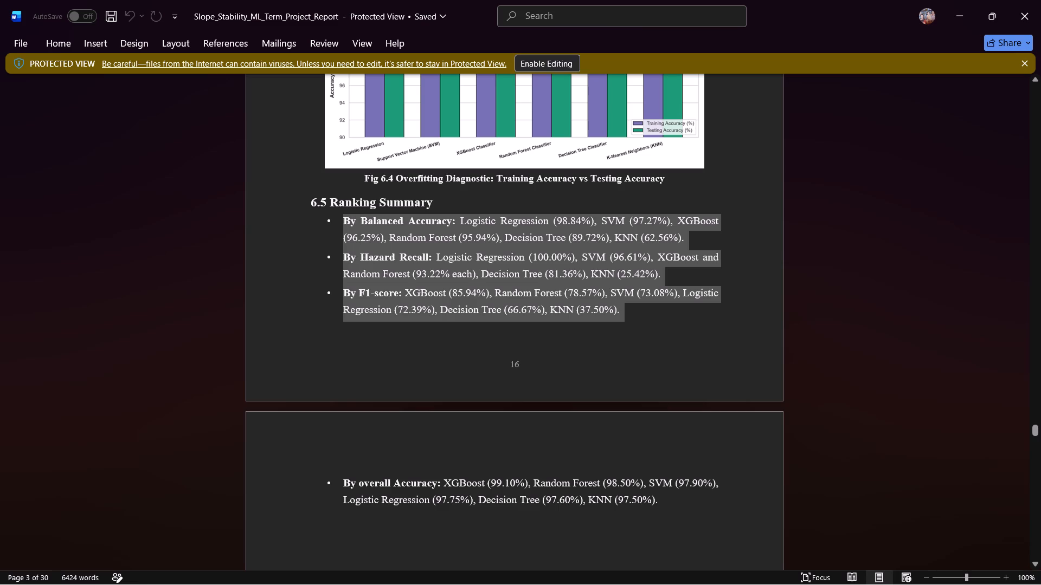
{"action": "left_click_drag", "start_coordinate": [343, 216], "coordinate": [342, 216]}
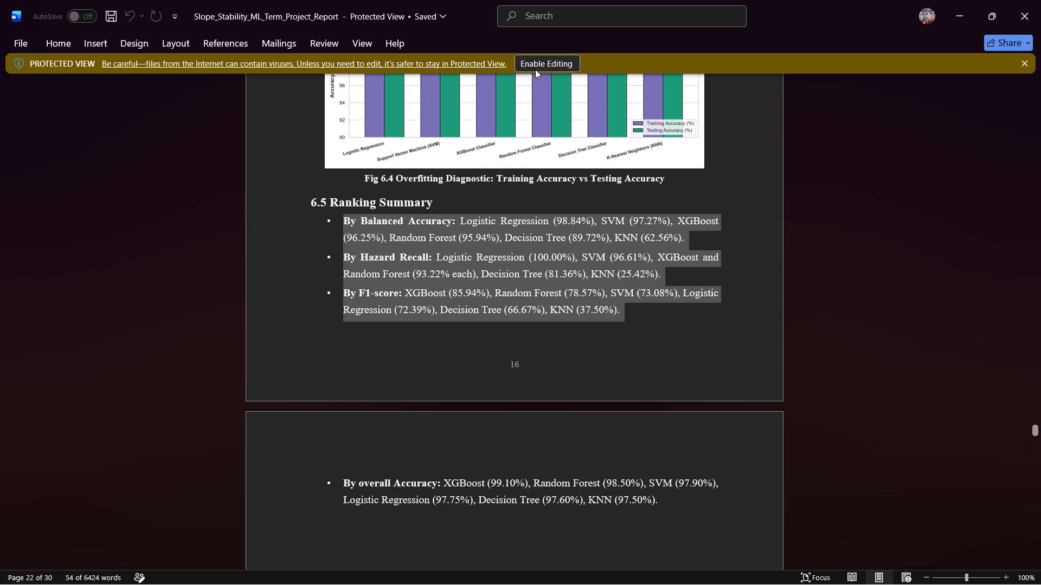
Enable editing of the protected report document.
{"action": "left_click", "coordinate": [536, 63]}
{"action": "left_click", "coordinate": [629, 277]}
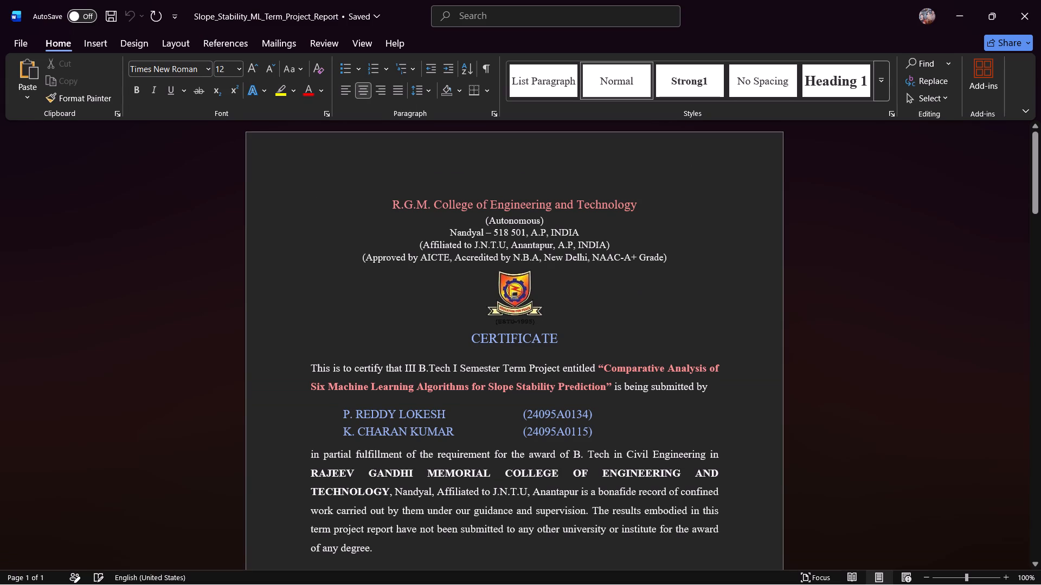
Recheck the pages from Chapter 3 to section 5.5, examining where the Validation and Evaluation Procedure paragraph breaks across pages.
{"action": "left_click_drag", "start_coordinate": [1039, 190], "coordinate": [1040, 300]}
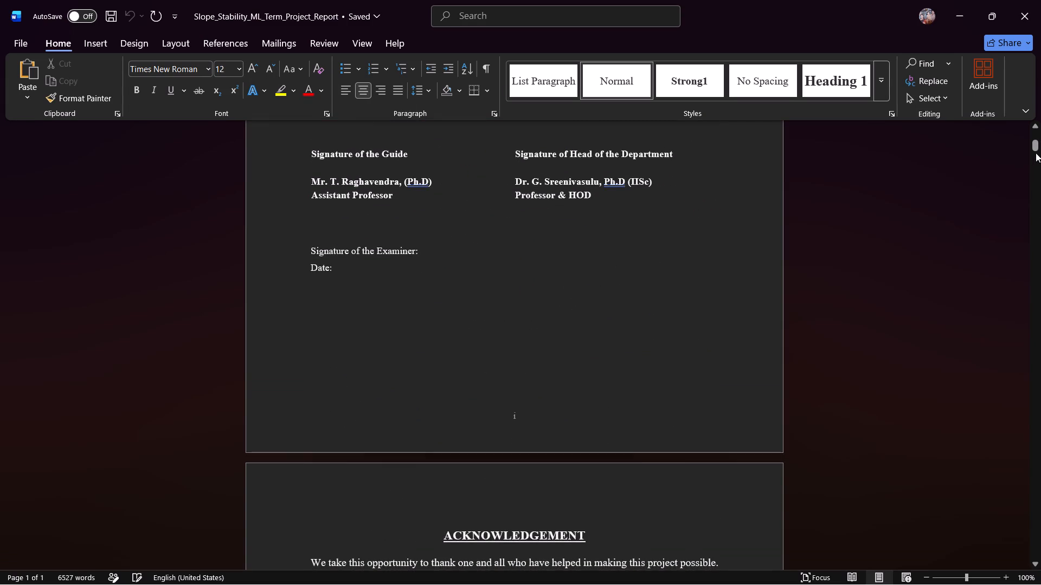
{"action": "left_click_drag", "start_coordinate": [1036, 152], "coordinate": [1040, 299]}
{"action": "scroll", "coordinate": [742, 294], "scroll_direction": "down", "scroll_amount": 4}
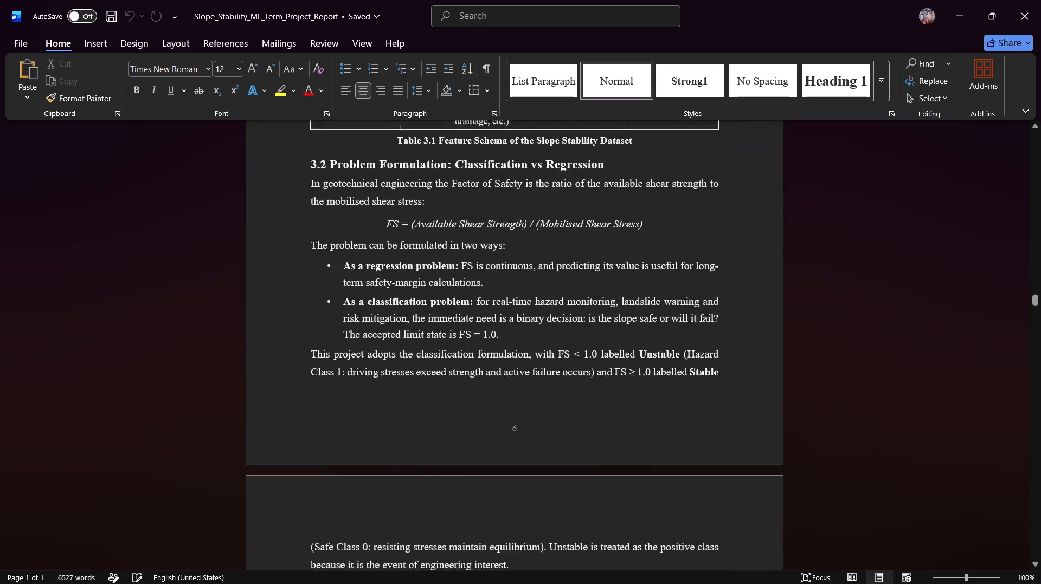
{"action": "scroll", "coordinate": [742, 294], "scroll_direction": "down", "scroll_amount": 7}
{"action": "scroll", "coordinate": [670, 290], "scroll_direction": "down", "scroll_amount": 14}
{"action": "scroll", "coordinate": [669, 290], "scroll_direction": "up", "scroll_amount": 3}
{"action": "scroll", "coordinate": [669, 290], "scroll_direction": "down", "scroll_amount": 14}
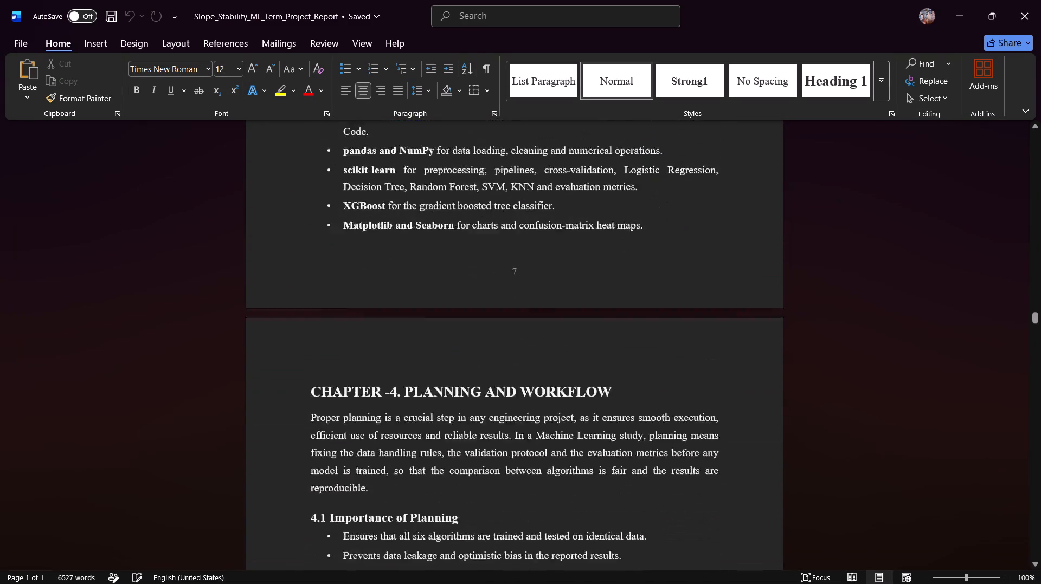
{"action": "scroll", "coordinate": [669, 290], "scroll_direction": "down", "scroll_amount": 20}
{"action": "scroll", "coordinate": [669, 290], "scroll_direction": "down", "scroll_amount": 18}
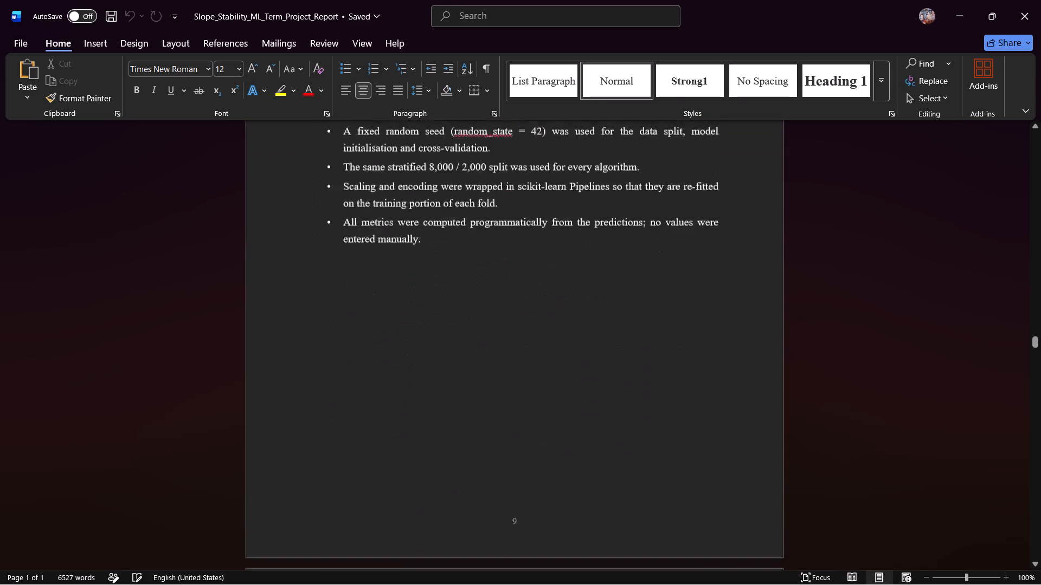
{"action": "scroll", "coordinate": [669, 290], "scroll_direction": "down", "scroll_amount": 6}
{"action": "scroll", "coordinate": [669, 290], "scroll_direction": "down", "scroll_amount": 20}
{"action": "scroll", "coordinate": [669, 290], "scroll_direction": "down", "scroll_amount": 1}
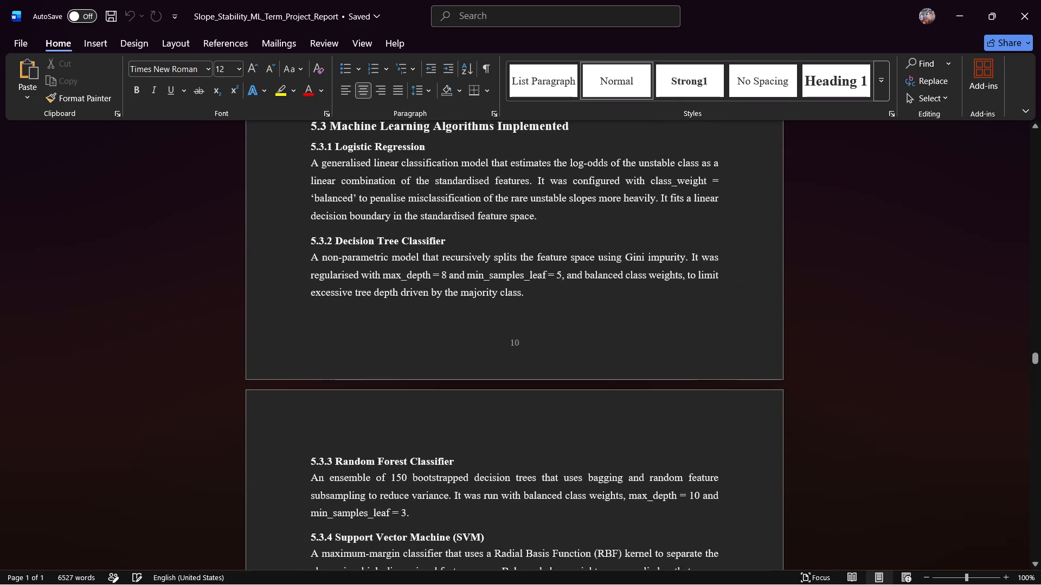
{"action": "scroll", "coordinate": [669, 290], "scroll_direction": "down", "scroll_amount": 20}
{"action": "scroll", "coordinate": [669, 290], "scroll_direction": "down", "scroll_amount": 8}
{"action": "scroll", "coordinate": [669, 290], "scroll_direction": "up", "scroll_amount": 2}
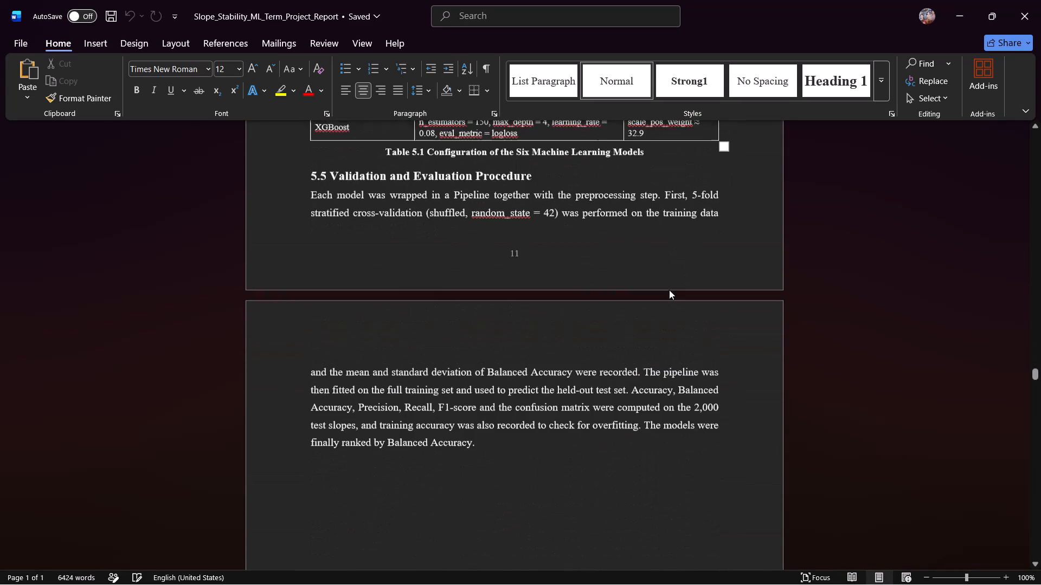
{"action": "left_click_drag", "start_coordinate": [731, 233], "coordinate": [654, 217]}
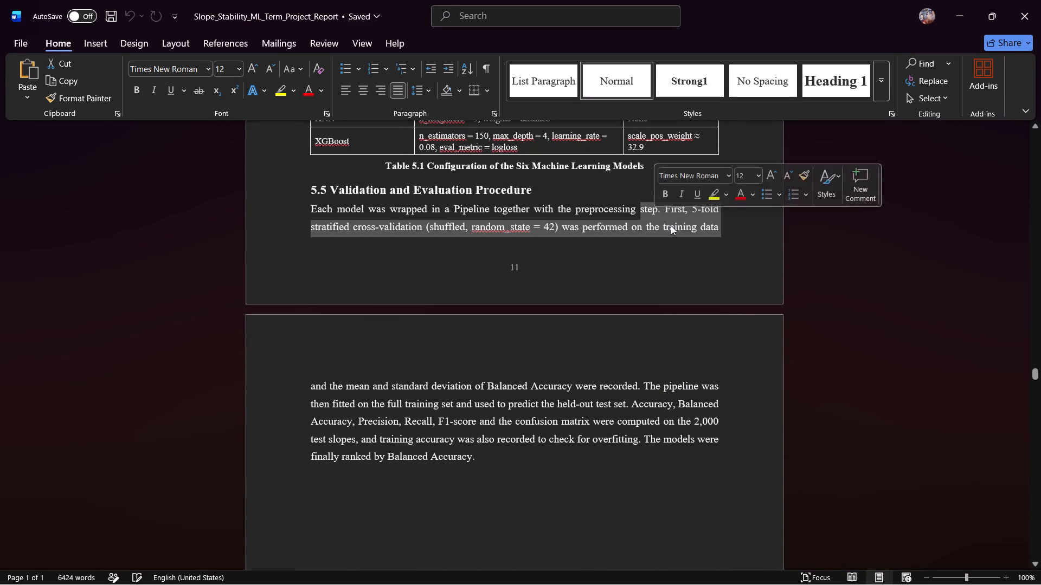
{"action": "left_click", "coordinate": [714, 248]}
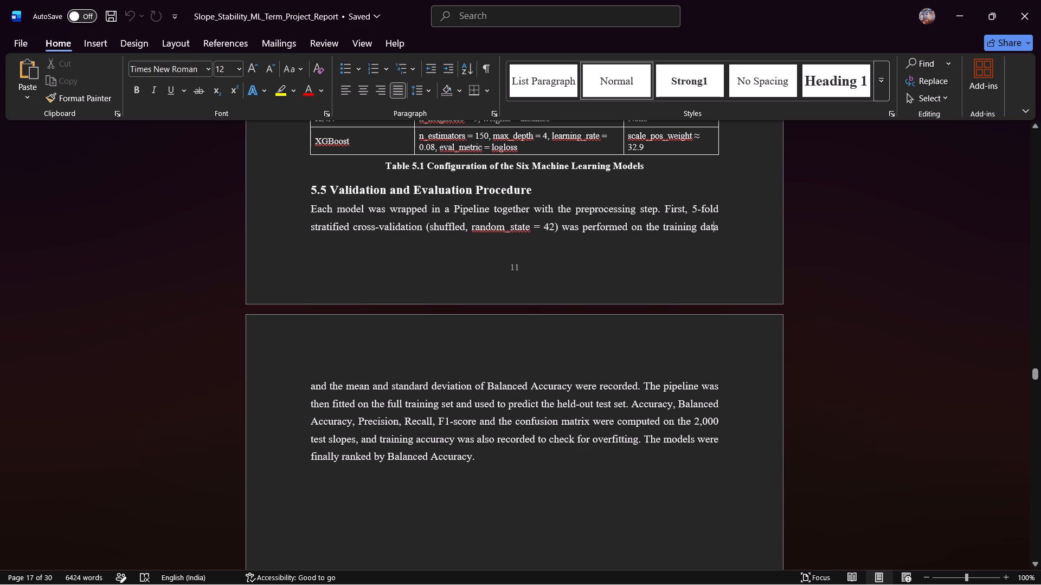
Recheck the Chapter 6 tables and figures down to the 6.5 Ranking Summary and the bullet that runs onto page 17.
{"action": "scroll", "coordinate": [512, 469], "scroll_direction": "down", "scroll_amount": 12}
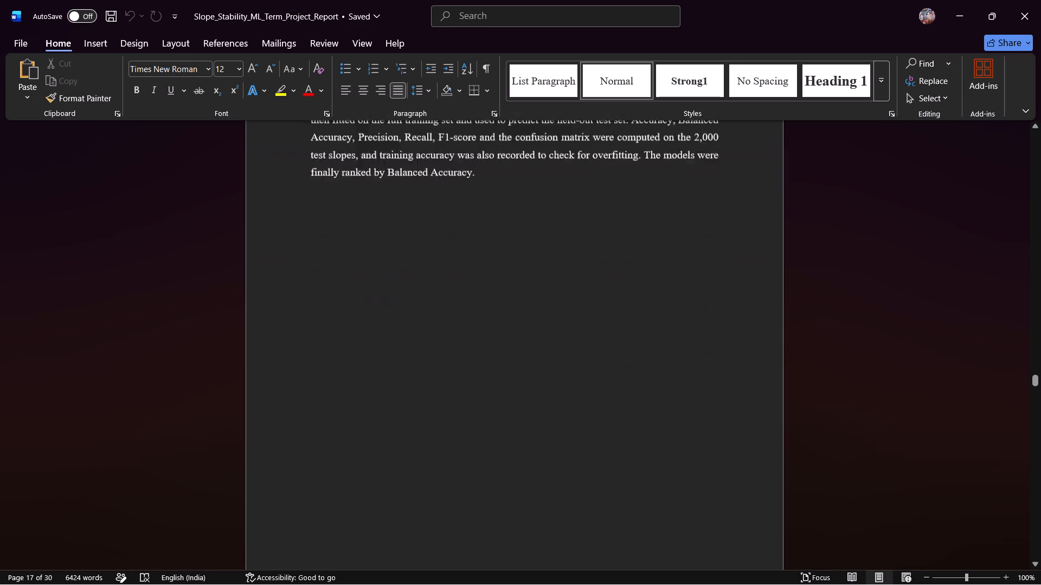
{"action": "scroll", "coordinate": [512, 469], "scroll_direction": "down", "scroll_amount": 15}
{"action": "scroll", "coordinate": [512, 469], "scroll_direction": "down", "scroll_amount": 14}
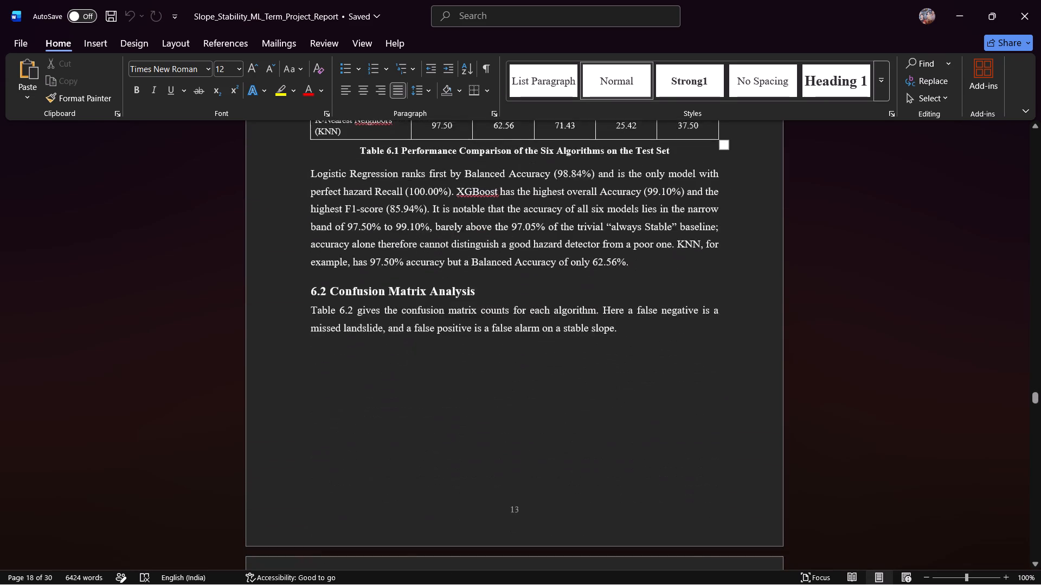
{"action": "scroll", "coordinate": [512, 469], "scroll_direction": "down", "scroll_amount": 4}
{"action": "scroll", "coordinate": [512, 469], "scroll_direction": "down", "scroll_amount": 20}
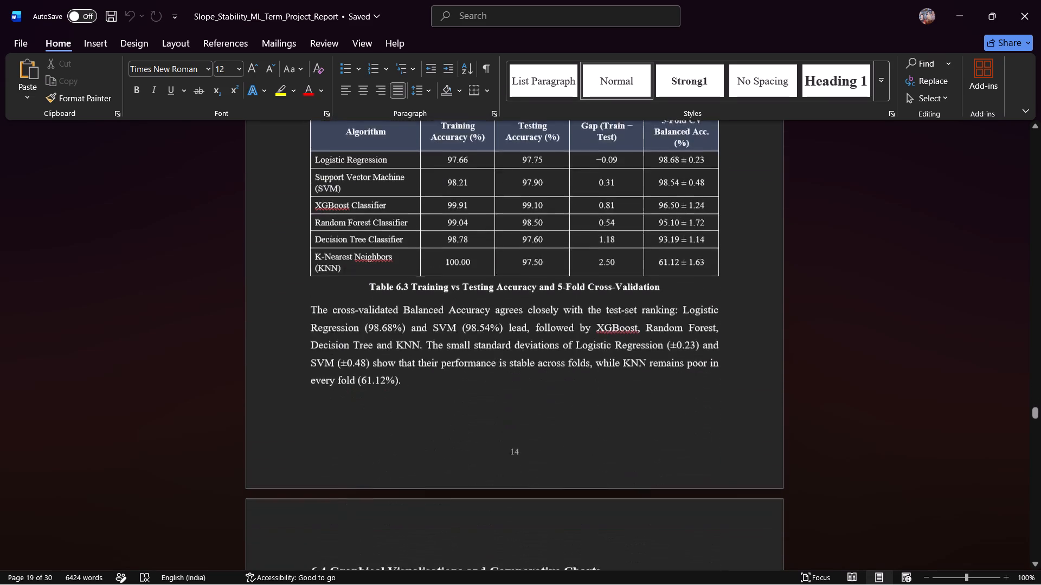
{"action": "scroll", "coordinate": [512, 469], "scroll_direction": "down", "scroll_amount": 6}
{"action": "scroll", "coordinate": [512, 469], "scroll_direction": "down", "scroll_amount": 20}
{"action": "scroll", "coordinate": [512, 469], "scroll_direction": "down", "scroll_amount": 7}
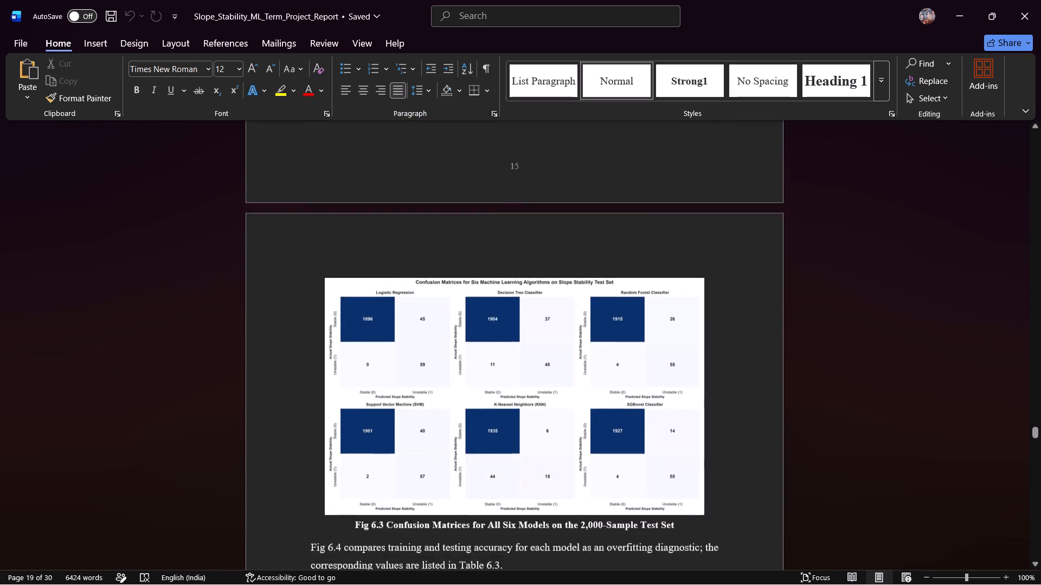
{"action": "scroll", "coordinate": [512, 469], "scroll_direction": "down", "scroll_amount": 2}
{"action": "scroll", "coordinate": [512, 469], "scroll_direction": "up", "scroll_amount": 1}
{"action": "scroll", "coordinate": [512, 469], "scroll_direction": "down", "scroll_amount": 20}
{"action": "scroll", "coordinate": [512, 469], "scroll_direction": "down", "scroll_amount": 6}
{"action": "scroll", "coordinate": [512, 469], "scroll_direction": "up", "scroll_amount": 2}
{"action": "scroll", "coordinate": [512, 469], "scroll_direction": "down", "scroll_amount": 1}
{"action": "scroll", "coordinate": [512, 469], "scroll_direction": "up", "scroll_amount": 8}
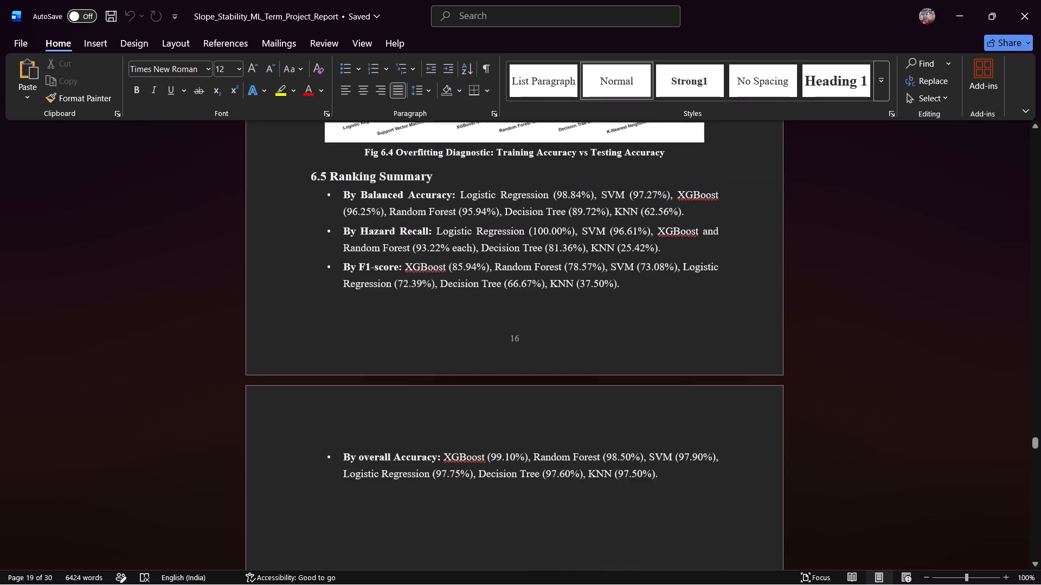
{"action": "left_click", "coordinate": [626, 303]}
{"action": "left_click", "coordinate": [538, 314]}
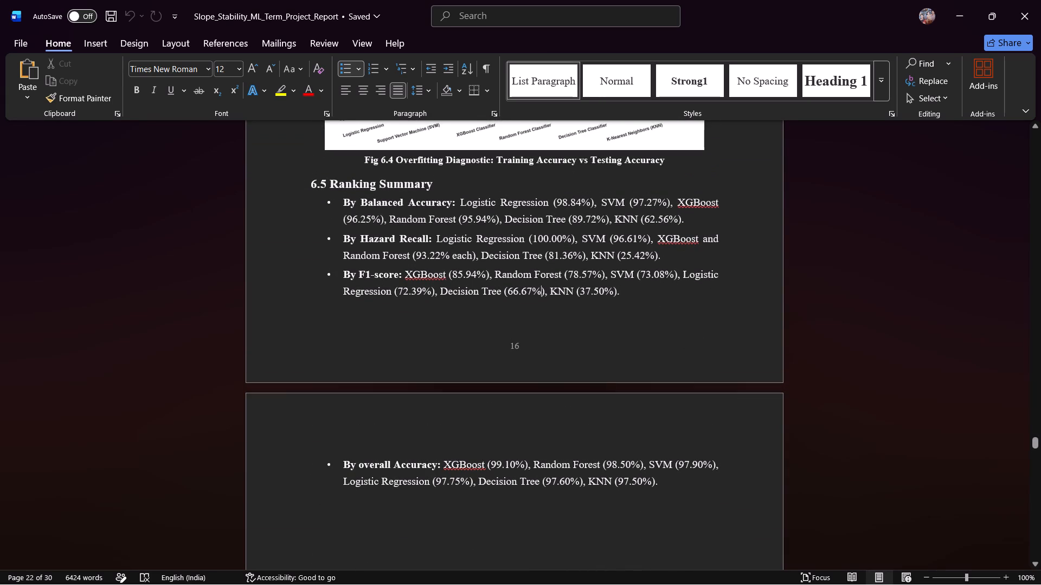
{"action": "left_click_drag", "start_coordinate": [618, 295], "coordinate": [525, 259]}
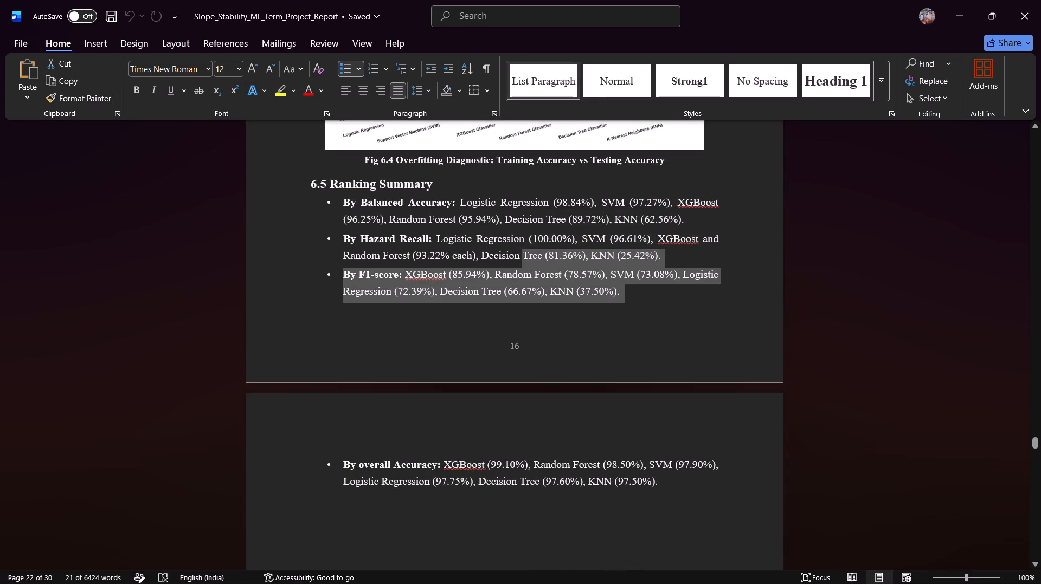
{"action": "left_click", "coordinate": [666, 310]}
Delete the two-line paragraph introducing Fig 6.4, between the Fig 6.3 caption and the overfitting diagnostic chart, and check the following page break.
{"action": "scroll", "coordinate": [666, 310], "scroll_direction": "up", "scroll_amount": 10}
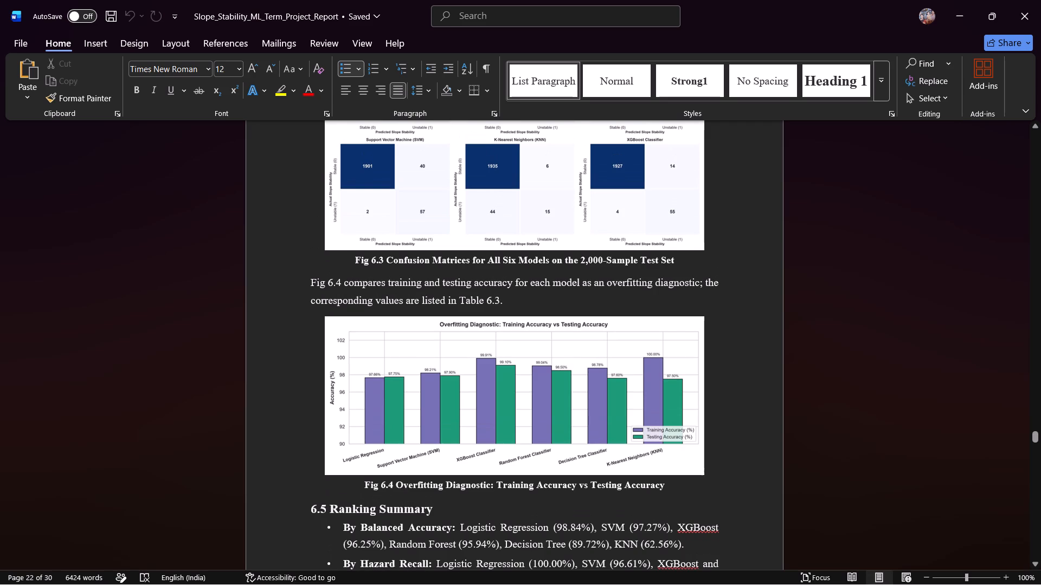
{"action": "scroll", "coordinate": [527, 304], "scroll_direction": "up", "scroll_amount": 7}
{"action": "scroll", "coordinate": [527, 304], "scroll_direction": "down", "scroll_amount": 4}
{"action": "left_click_drag", "start_coordinate": [506, 401], "coordinate": [424, 382]}
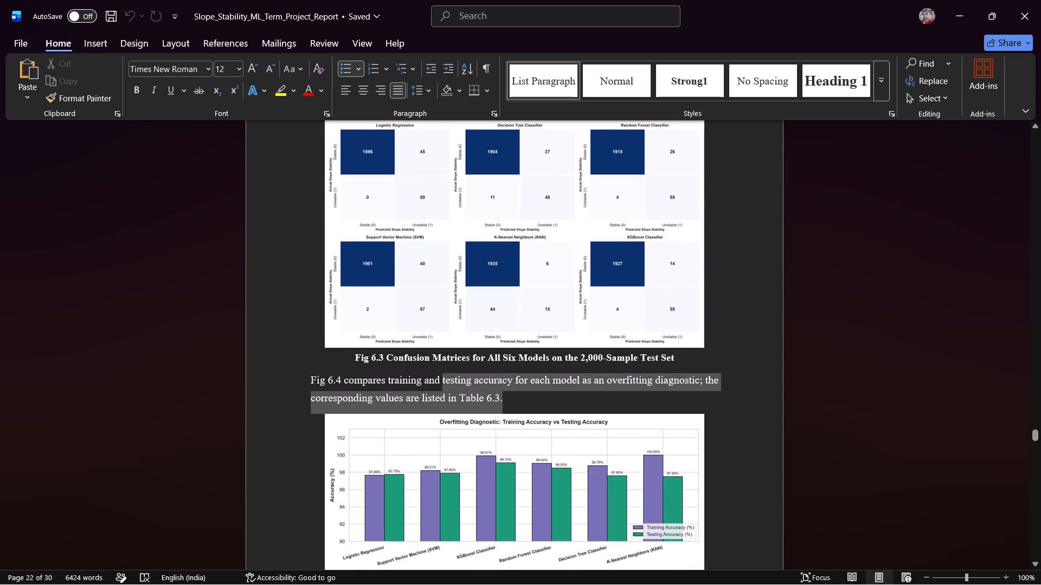
{"action": "left_click_drag", "start_coordinate": [424, 382], "coordinate": [318, 379]}
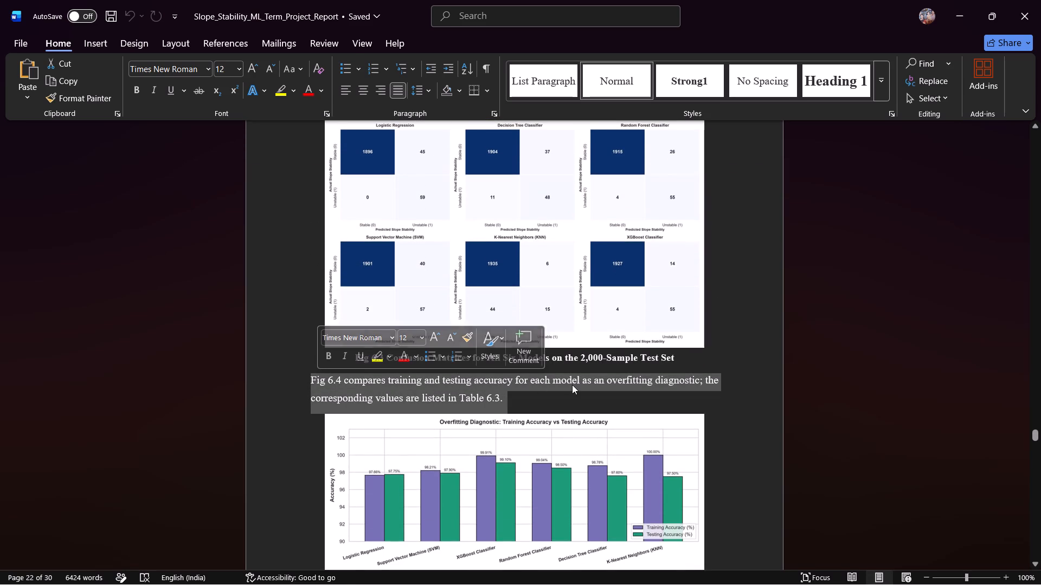
{"action": "left_click", "coordinate": [572, 385]}
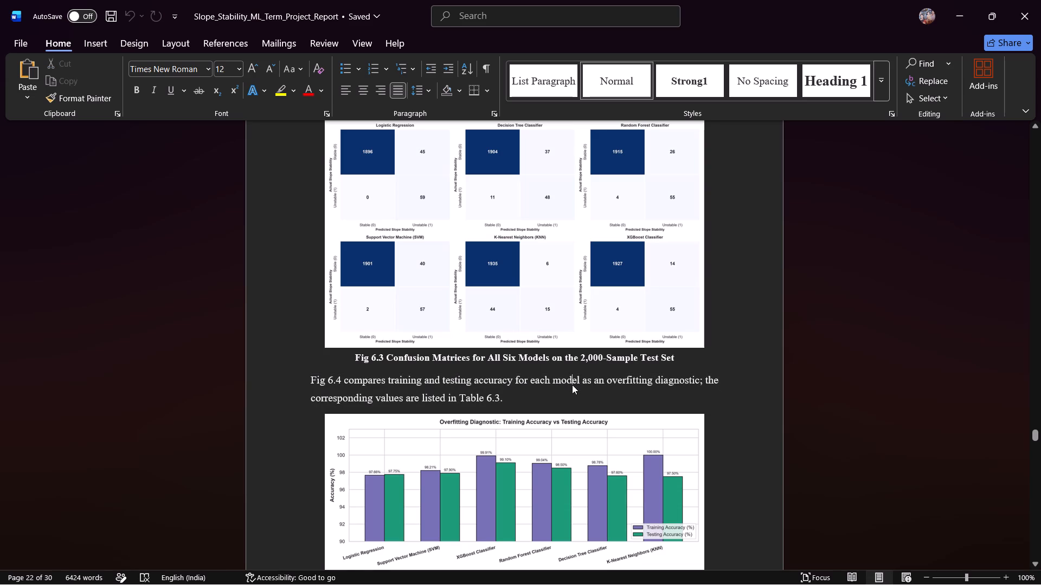
{"action": "scroll", "coordinate": [572, 385], "scroll_direction": "down", "scroll_amount": 7}
{"action": "scroll", "coordinate": [572, 385], "scroll_direction": "up", "scroll_amount": 5}
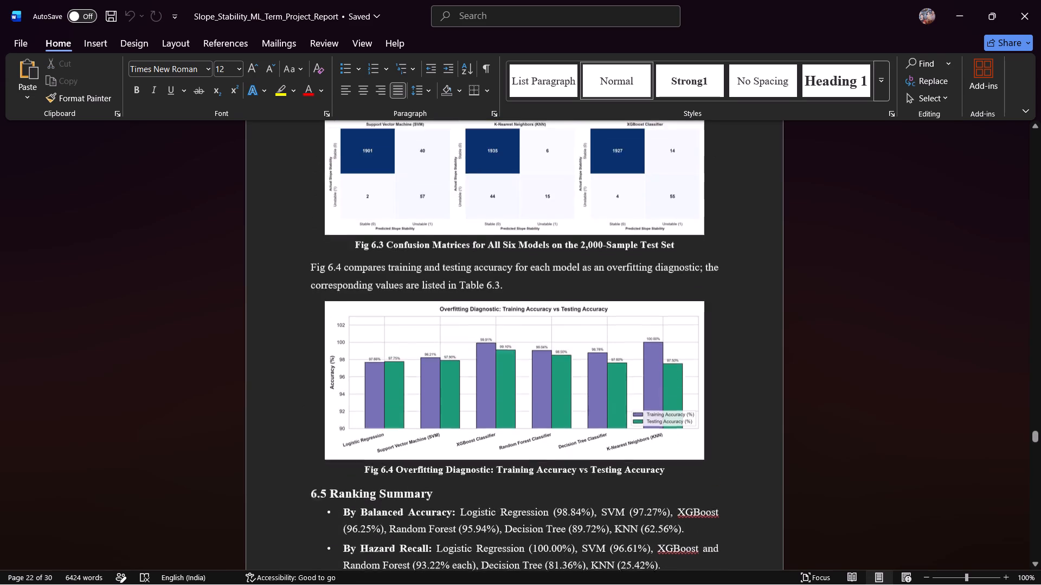
{"action": "scroll", "coordinate": [572, 385], "scroll_direction": "up", "scroll_amount": 1}
{"action": "left_click_drag", "start_coordinate": [525, 370], "coordinate": [320, 354]}
{"action": "key", "text": "BackSpace"}
{"action": "scroll", "coordinate": [320, 355], "scroll_direction": "down", "scroll_amount": 2}
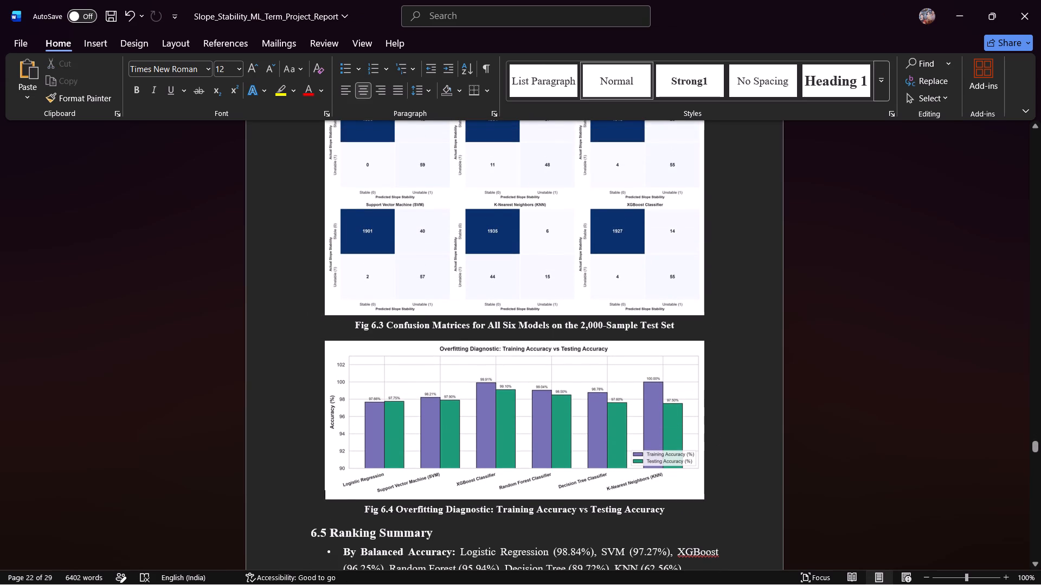
{"action": "scroll", "coordinate": [320, 355], "scroll_direction": "down", "scroll_amount": 12}
{"action": "scroll", "coordinate": [455, 395], "scroll_direction": "up", "scroll_amount": 9}
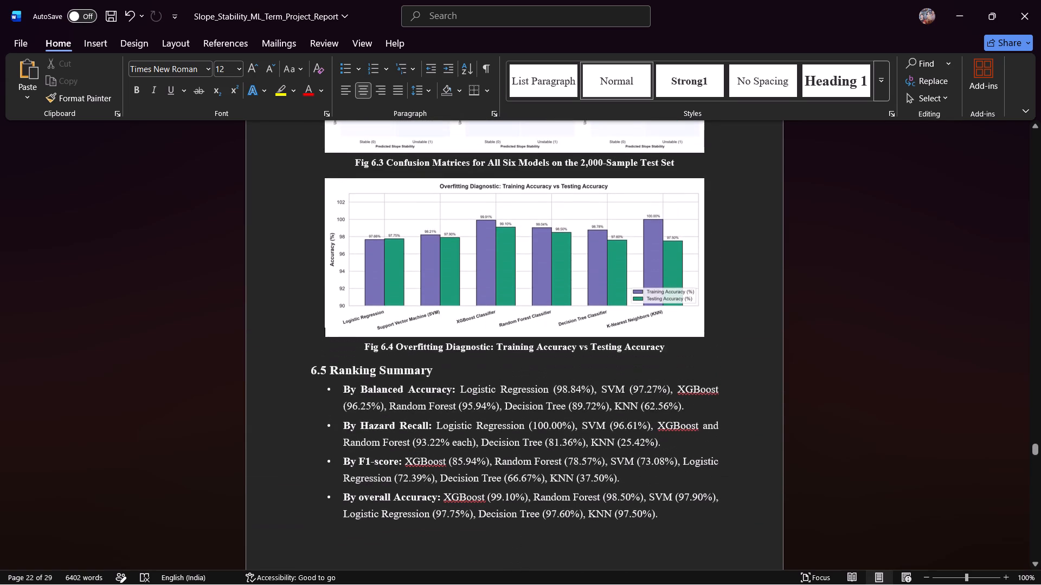
{"action": "scroll", "coordinate": [472, 364], "scroll_direction": "down", "scroll_amount": 6}
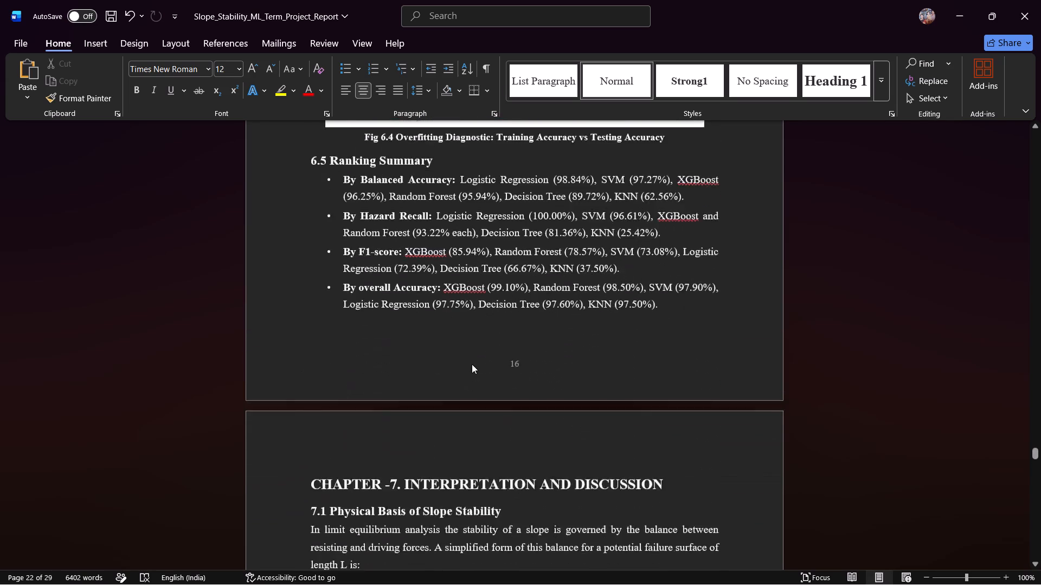
Recheck Chapters 7 and 8, examining the page breaks and where the Practical use bullets under 8.3 Recommendations split across pages.
{"action": "scroll", "coordinate": [472, 364], "scroll_direction": "down", "scroll_amount": 12}
{"action": "scroll", "coordinate": [472, 363], "scroll_direction": "up", "scroll_amount": 1}
{"action": "scroll", "coordinate": [472, 363], "scroll_direction": "down", "scroll_amount": 4}
{"action": "scroll", "coordinate": [472, 363], "scroll_direction": "up", "scroll_amount": 1}
{"action": "scroll", "coordinate": [472, 363], "scroll_direction": "down", "scroll_amount": 5}
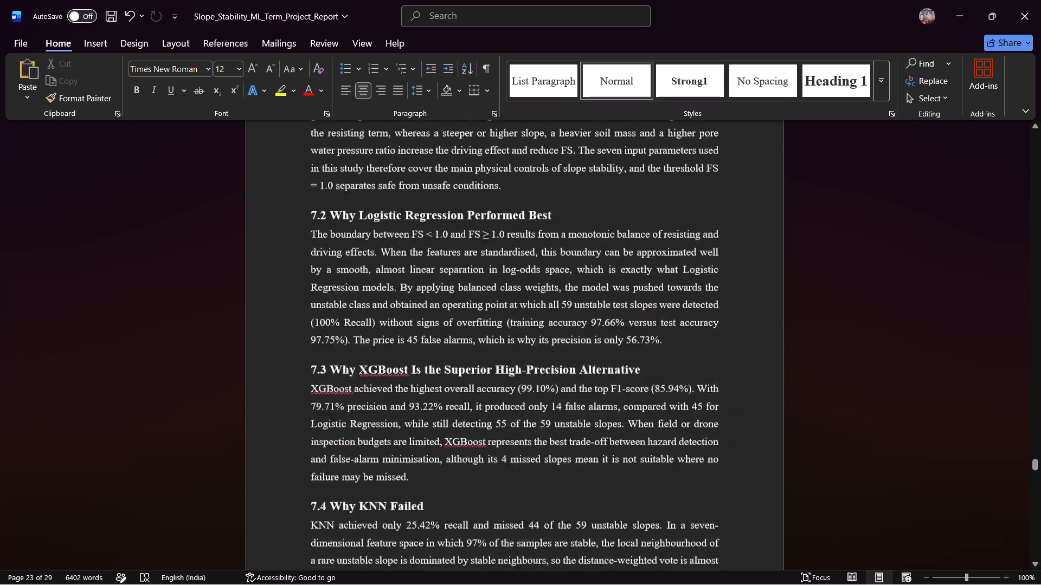
{"action": "scroll", "coordinate": [472, 362], "scroll_direction": "down", "scroll_amount": 11}
{"action": "scroll", "coordinate": [472, 362], "scroll_direction": "up", "scroll_amount": 1}
{"action": "scroll", "coordinate": [472, 362], "scroll_direction": "down", "scroll_amount": 20}
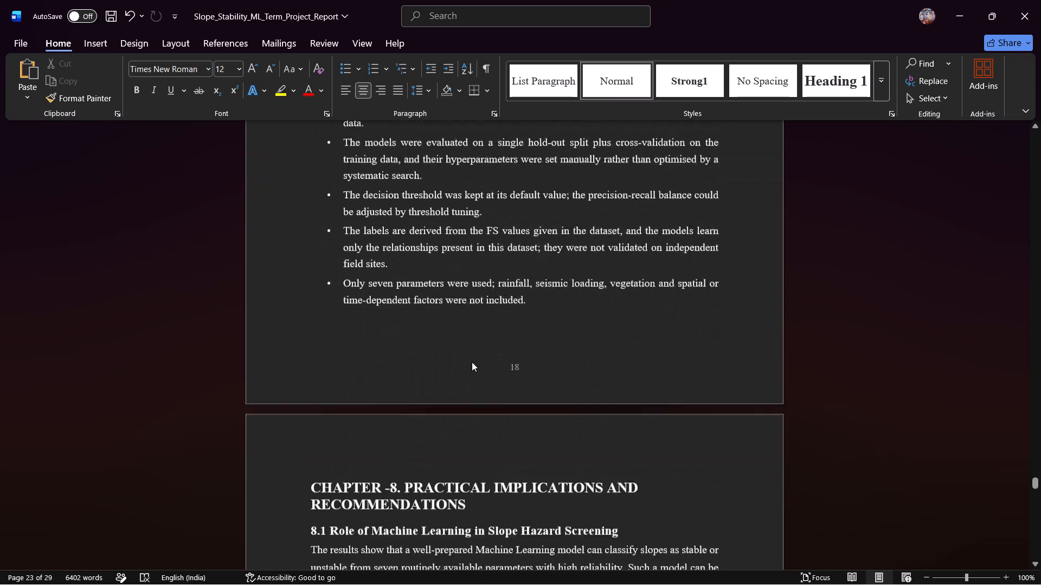
{"action": "scroll", "coordinate": [472, 362], "scroll_direction": "down", "scroll_amount": 4}
{"action": "scroll", "coordinate": [472, 362], "scroll_direction": "up", "scroll_amount": 1}
{"action": "scroll", "coordinate": [472, 362], "scroll_direction": "down", "scroll_amount": 4}
{"action": "scroll", "coordinate": [472, 362], "scroll_direction": "up", "scroll_amount": 1}
{"action": "scroll", "coordinate": [472, 362], "scroll_direction": "down", "scroll_amount": 12}
{"action": "scroll", "coordinate": [472, 362], "scroll_direction": "up", "scroll_amount": 1}
{"action": "scroll", "coordinate": [472, 362], "scroll_direction": "down", "scroll_amount": 9}
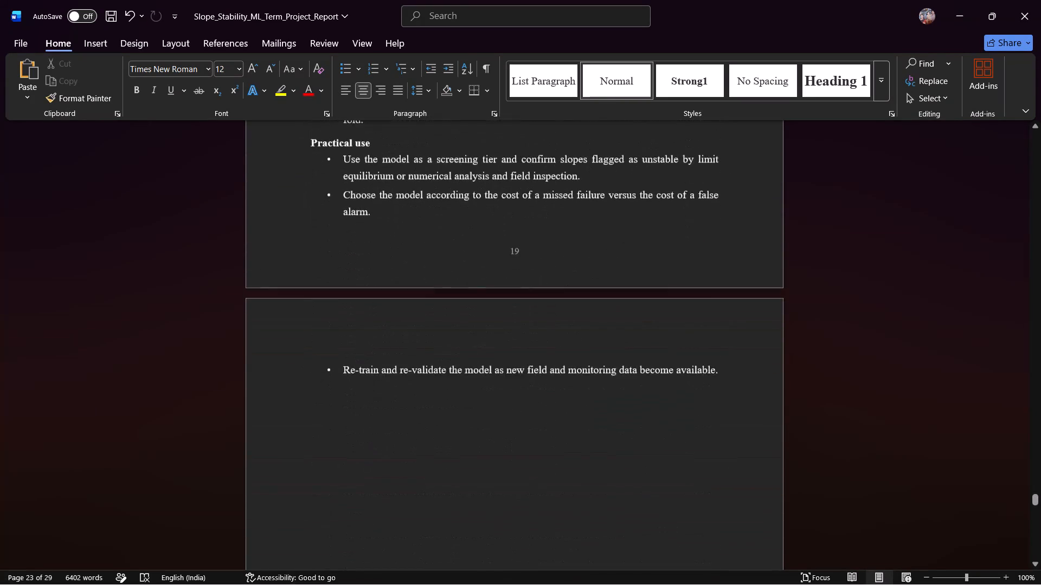
{"action": "scroll", "coordinate": [472, 361], "scroll_direction": "down", "scroll_amount": 5}
{"action": "scroll", "coordinate": [472, 361], "scroll_direction": "up", "scroll_amount": 11}
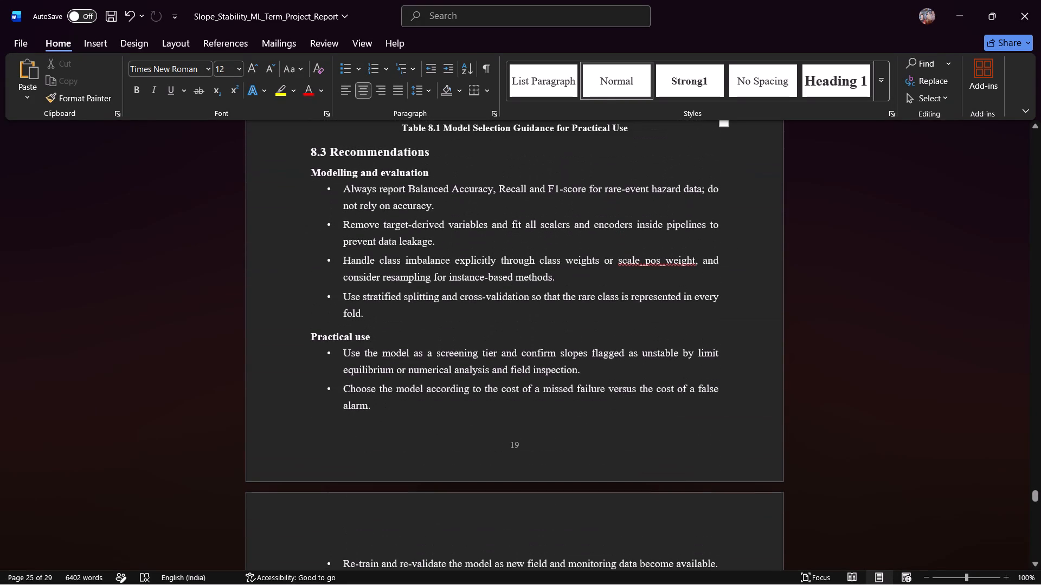
{"action": "scroll", "coordinate": [472, 360], "scroll_direction": "up", "scroll_amount": 12}
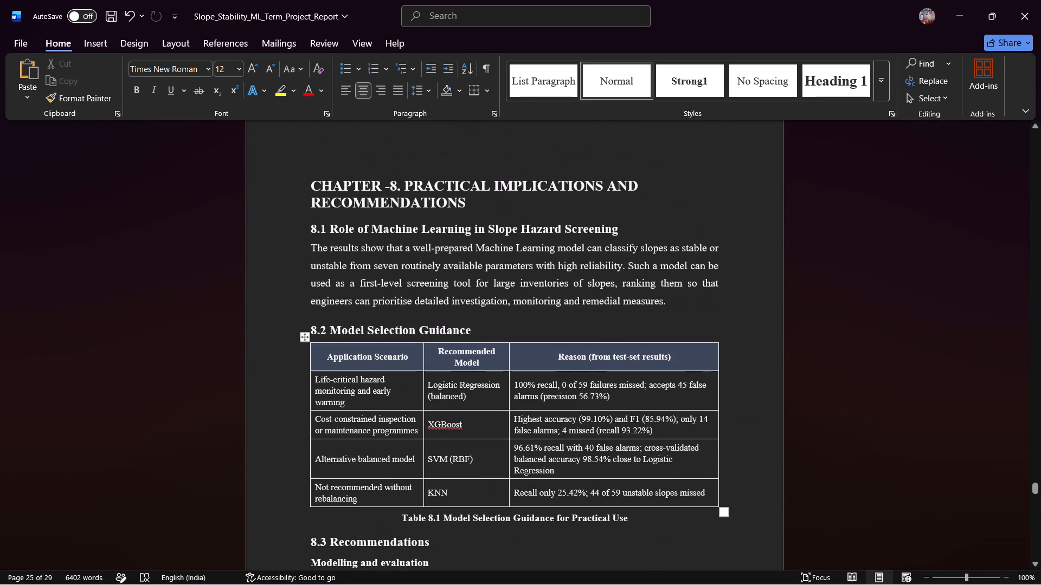
{"action": "scroll", "coordinate": [472, 359], "scroll_direction": "up", "scroll_amount": 5}
{"action": "scroll", "coordinate": [472, 359], "scroll_direction": "down", "scroll_amount": 5}
{"action": "scroll", "coordinate": [472, 359], "scroll_direction": "up", "scroll_amount": 1}
{"action": "scroll", "coordinate": [472, 359], "scroll_direction": "down", "scroll_amount": 10}
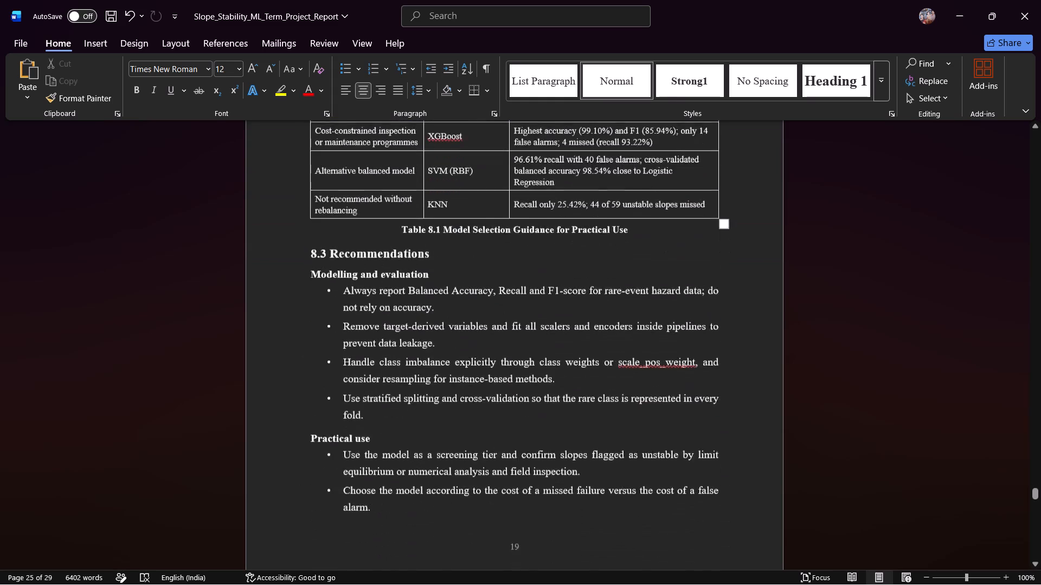
{"action": "scroll", "coordinate": [472, 357], "scroll_direction": "down", "scroll_amount": 6}
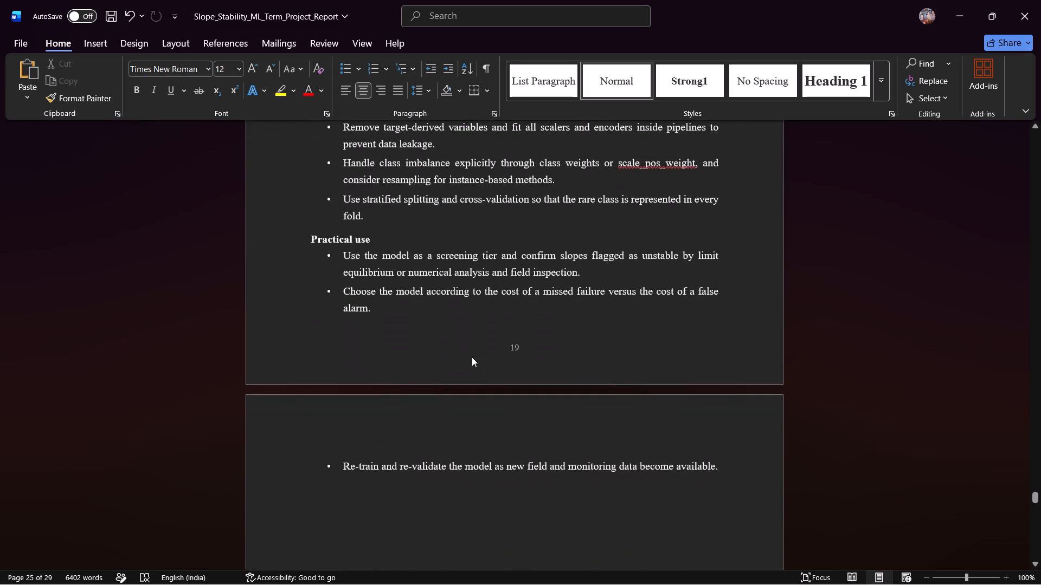
Delete the last Practical use bullet, "Re-train and re-validate the model as new field and monitoring data become available", under 8.3 Recommendations.
{"action": "scroll", "coordinate": [472, 357], "scroll_direction": "up", "scroll_amount": 5}
{"action": "scroll", "coordinate": [472, 357], "scroll_direction": "down", "scroll_amount": 19}
{"action": "scroll", "coordinate": [472, 357], "scroll_direction": "up", "scroll_amount": 1}
{"action": "scroll", "coordinate": [472, 357], "scroll_direction": "down", "scroll_amount": 14}
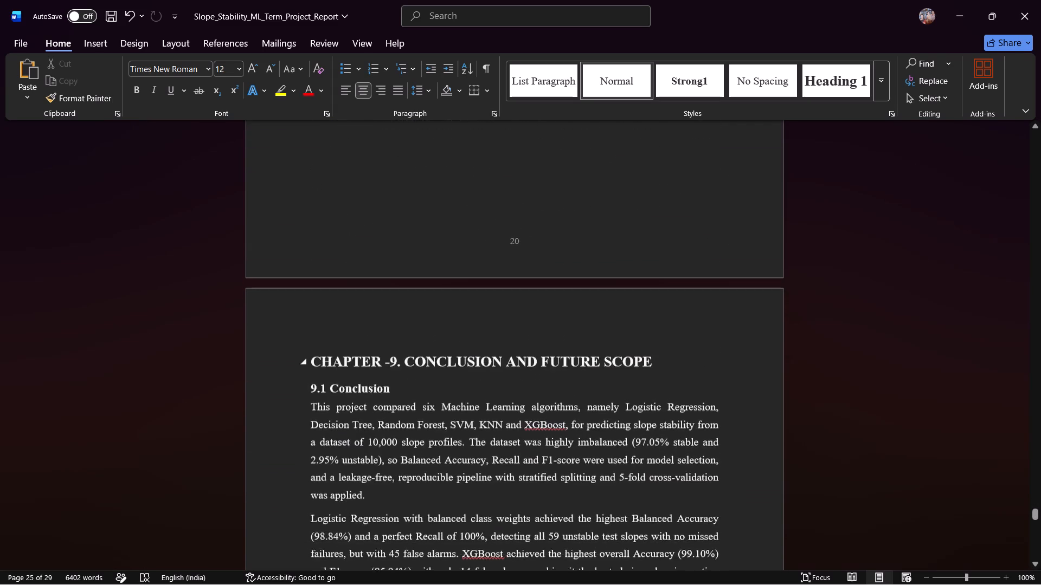
{"action": "scroll", "coordinate": [472, 357], "scroll_direction": "down", "scroll_amount": 3}
{"action": "scroll", "coordinate": [472, 357], "scroll_direction": "up", "scroll_amount": 20}
{"action": "scroll", "coordinate": [472, 357], "scroll_direction": "up", "scroll_amount": 7}
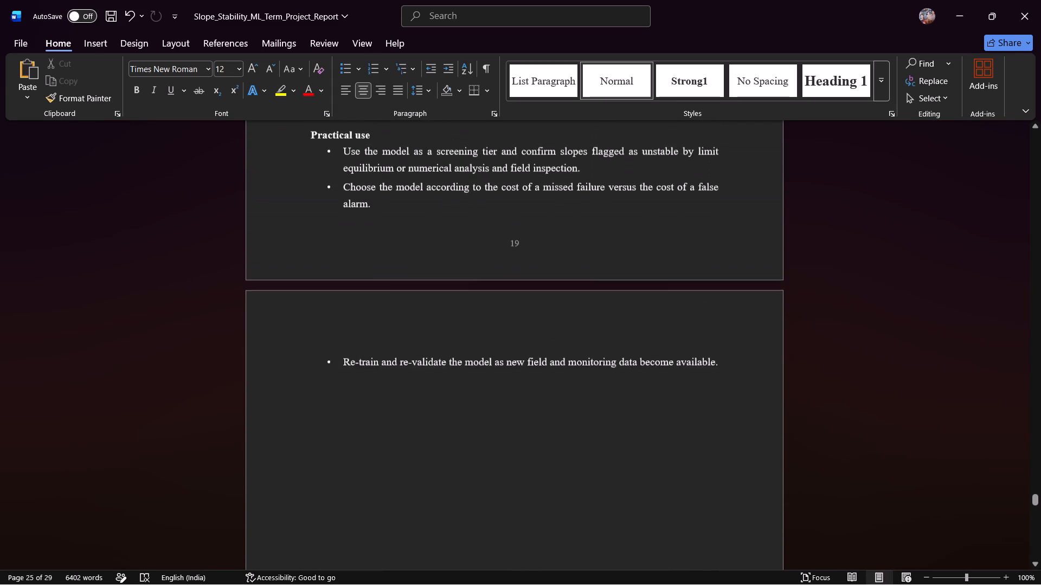
{"action": "scroll", "coordinate": [472, 357], "scroll_direction": "up", "scroll_amount": 1}
{"action": "left_click_drag", "start_coordinate": [736, 404], "coordinate": [294, 381]}
{"action": "key", "text": "BackSpace"}
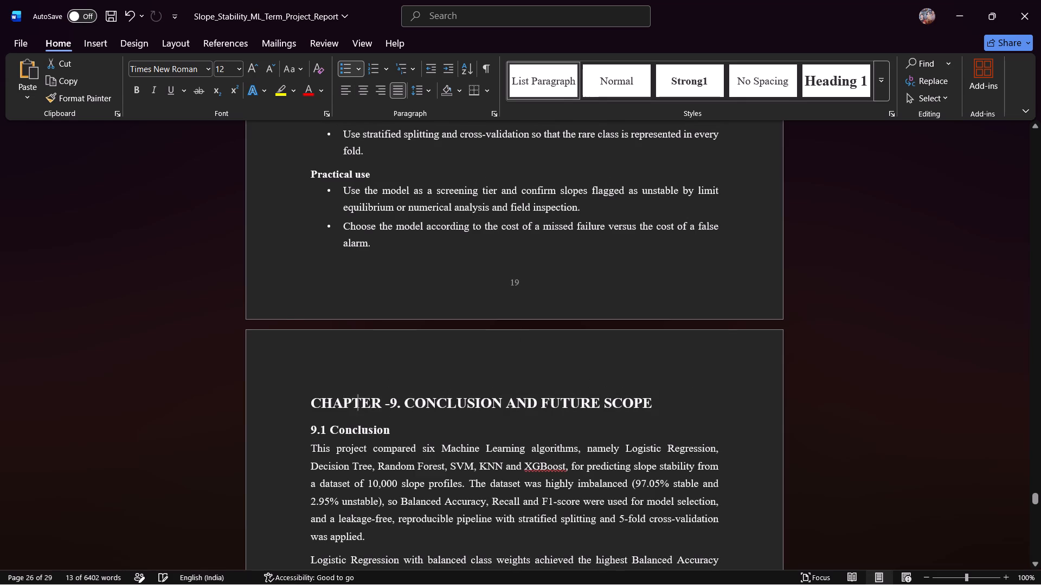
Recheck the layout from Chapter 9 through References and Appendix A, and look back over Chapters 8 and 7.
{"action": "scroll", "coordinate": [293, 381], "scroll_direction": "down", "scroll_amount": 10}
{"action": "scroll", "coordinate": [293, 381], "scroll_direction": "up", "scroll_amount": 1}
{"action": "scroll", "coordinate": [293, 381], "scroll_direction": "down", "scroll_amount": 12}
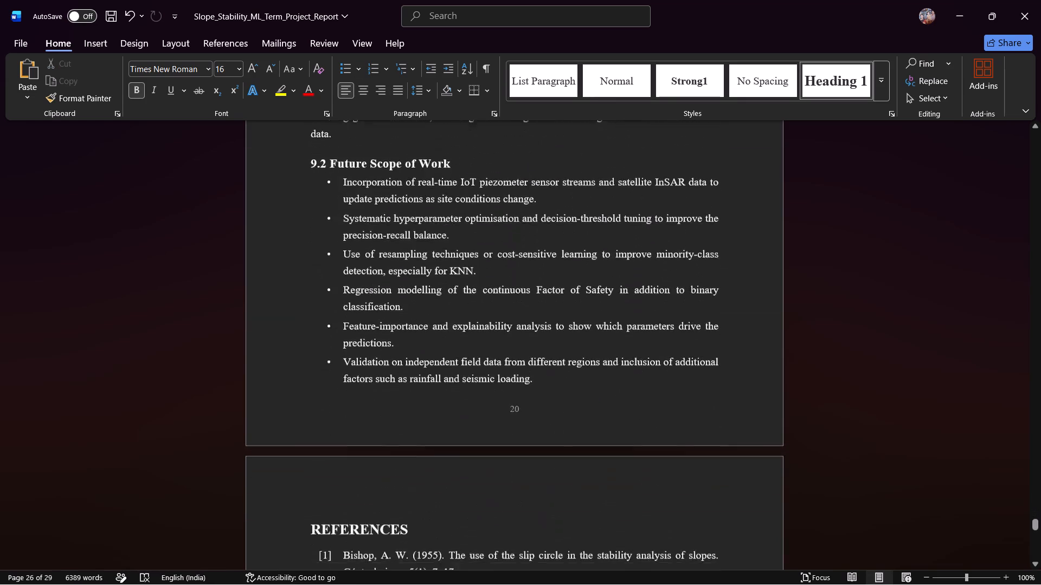
{"action": "scroll", "coordinate": [293, 382], "scroll_direction": "down", "scroll_amount": 20}
{"action": "scroll", "coordinate": [293, 382], "scroll_direction": "down", "scroll_amount": 13}
{"action": "scroll", "coordinate": [293, 382], "scroll_direction": "up", "scroll_amount": 1}
{"action": "scroll", "coordinate": [293, 382], "scroll_direction": "down", "scroll_amount": 3}
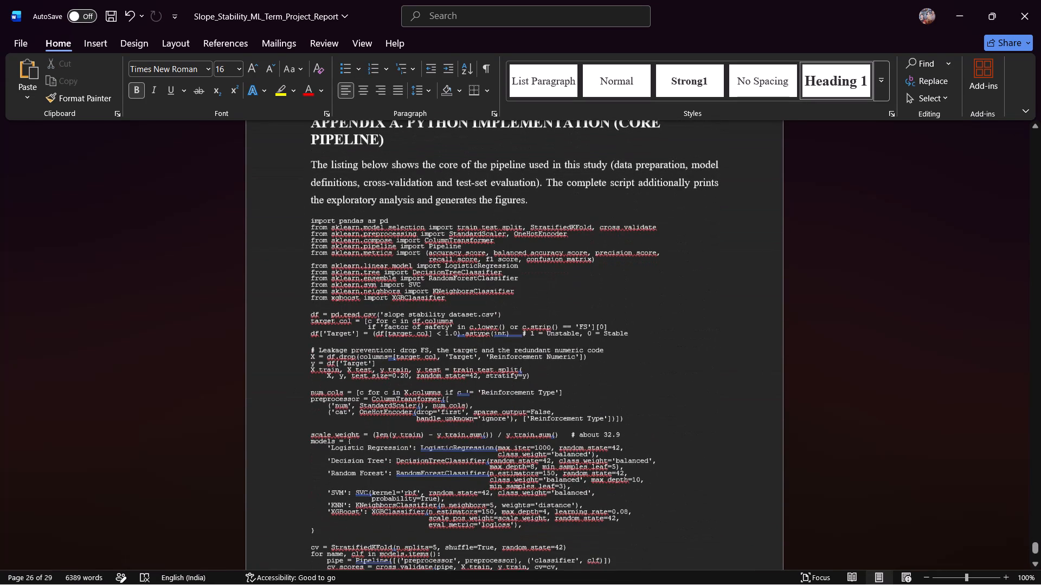
{"action": "scroll", "coordinate": [293, 382], "scroll_direction": "down", "scroll_amount": 6}
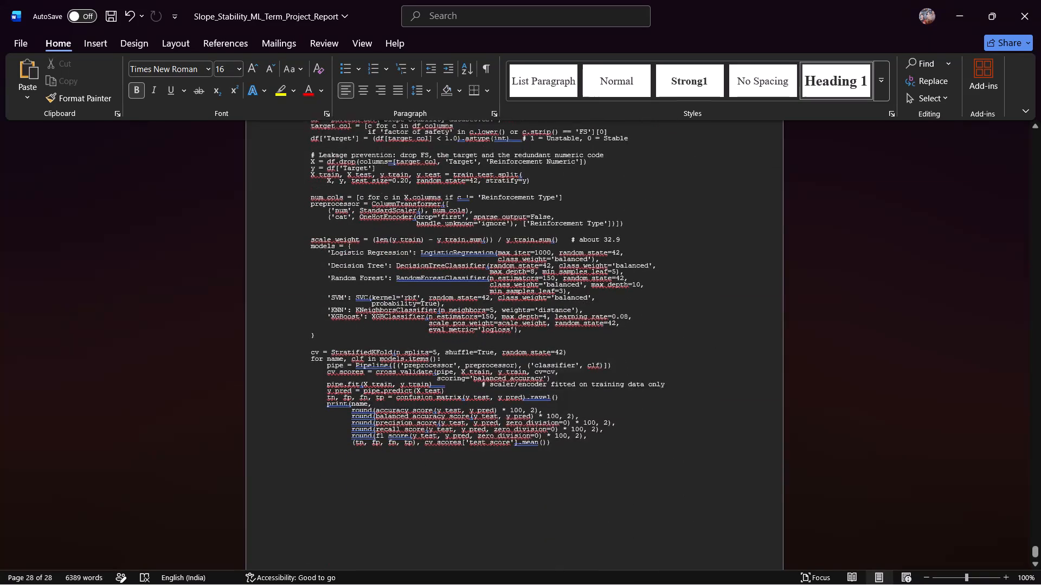
{"action": "scroll", "coordinate": [293, 382], "scroll_direction": "down", "scroll_amount": 7}
{"action": "scroll", "coordinate": [293, 382], "scroll_direction": "up", "scroll_amount": 18}
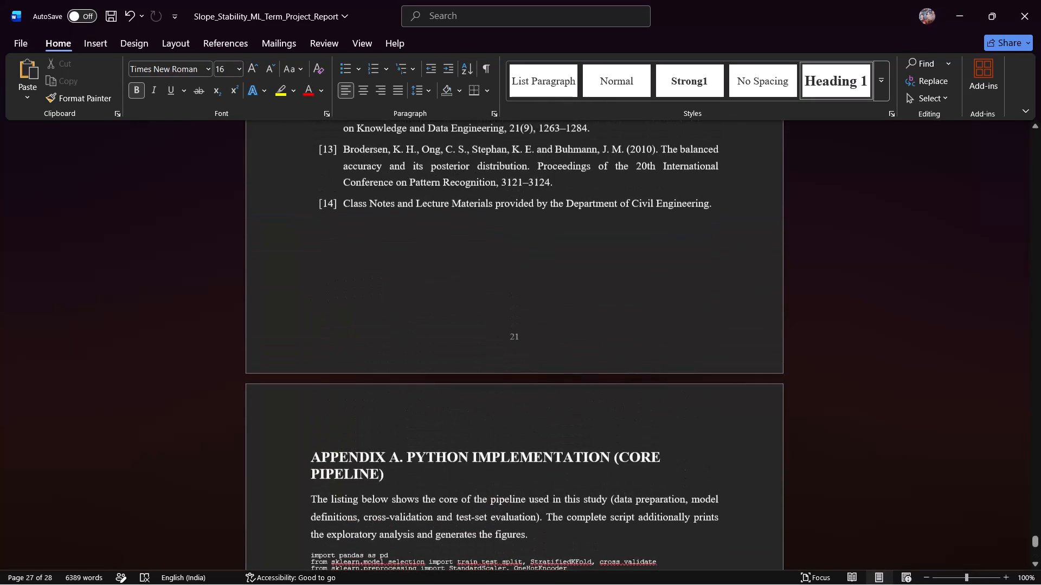
{"action": "scroll", "coordinate": [293, 382], "scroll_direction": "up", "scroll_amount": 20}
{"action": "scroll", "coordinate": [293, 382], "scroll_direction": "up", "scroll_amount": 1}
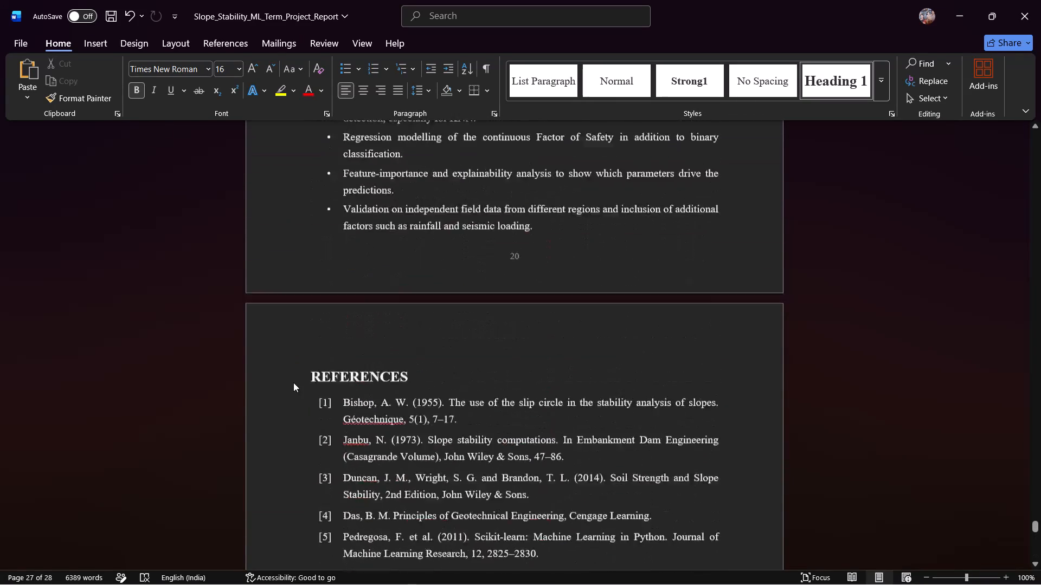
{"action": "scroll", "coordinate": [293, 382], "scroll_direction": "up", "scroll_amount": 20}
{"action": "scroll", "coordinate": [293, 382], "scroll_direction": "up", "scroll_amount": 19}
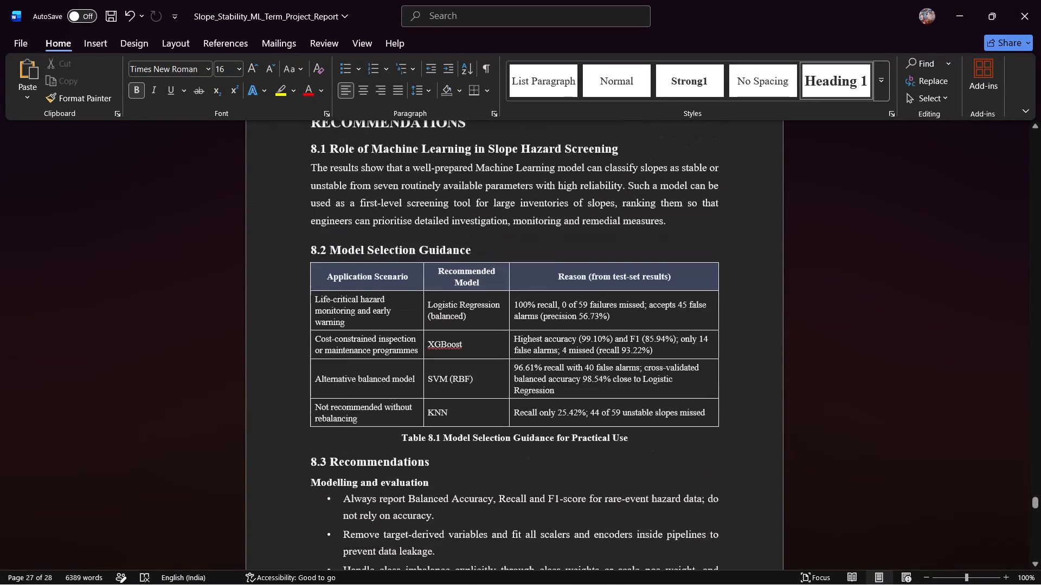
{"action": "scroll", "coordinate": [293, 382], "scroll_direction": "up", "scroll_amount": 20}
{"action": "scroll", "coordinate": [293, 382], "scroll_direction": "up", "scroll_amount": 13}
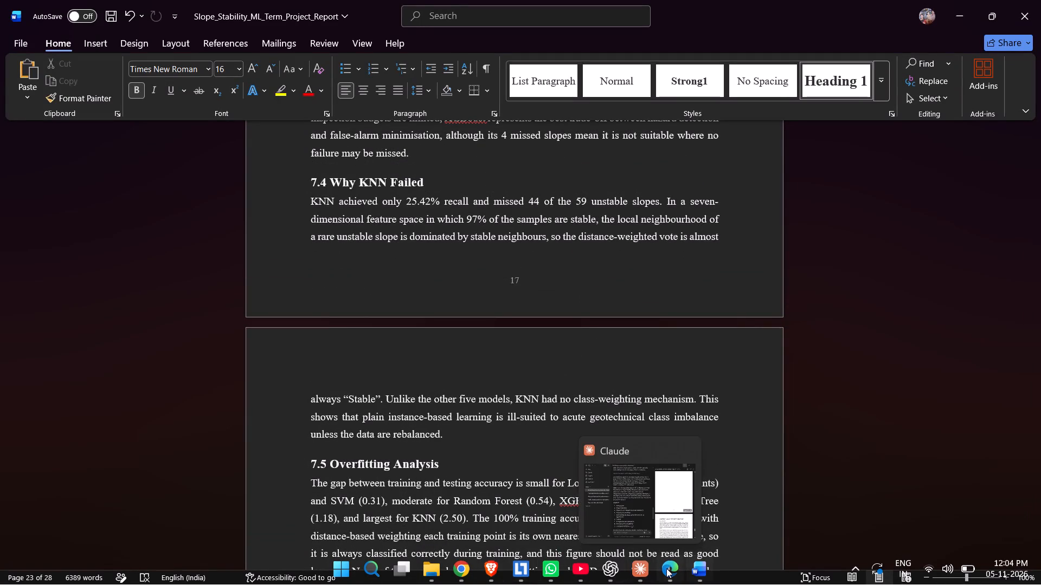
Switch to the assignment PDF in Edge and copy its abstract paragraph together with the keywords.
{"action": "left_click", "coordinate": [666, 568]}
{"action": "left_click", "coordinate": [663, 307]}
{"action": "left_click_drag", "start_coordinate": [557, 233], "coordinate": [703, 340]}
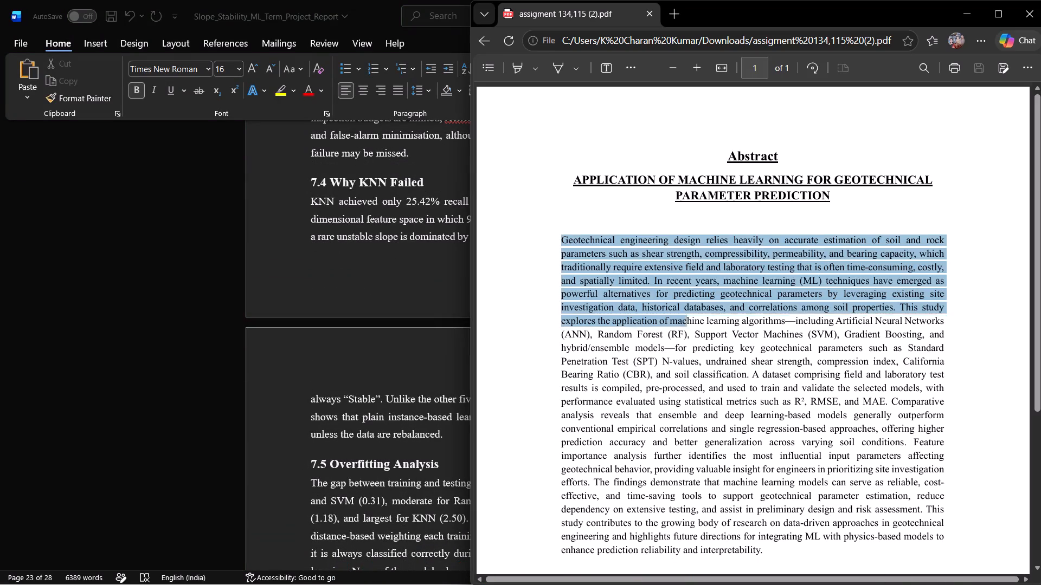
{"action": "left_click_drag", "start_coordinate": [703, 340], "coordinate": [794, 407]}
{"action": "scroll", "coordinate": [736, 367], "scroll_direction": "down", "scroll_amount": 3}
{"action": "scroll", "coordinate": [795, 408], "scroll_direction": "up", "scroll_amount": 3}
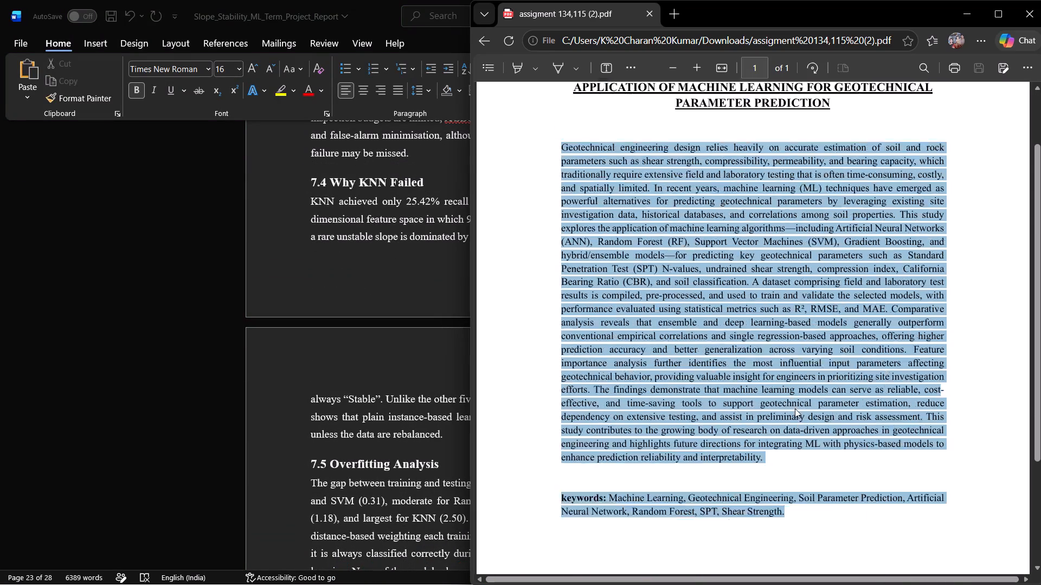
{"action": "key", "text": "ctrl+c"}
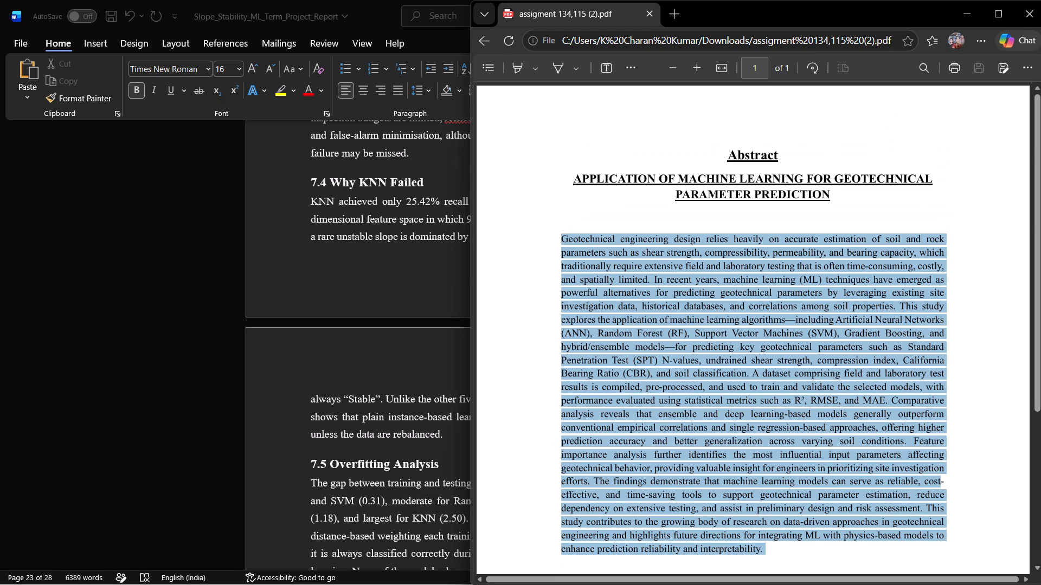
Return to the Word report and examine its front matter, from the List of Figures and Chapter 1 opening back to the Abstract.
{"action": "left_click", "coordinate": [230, 226]}
{"action": "scroll", "coordinate": [230, 226], "scroll_direction": "up", "scroll_amount": 1}
{"action": "scroll", "coordinate": [230, 226], "scroll_direction": "down", "scroll_amount": 1}
{"action": "scroll", "coordinate": [230, 226], "scroll_direction": "up", "scroll_amount": 3}
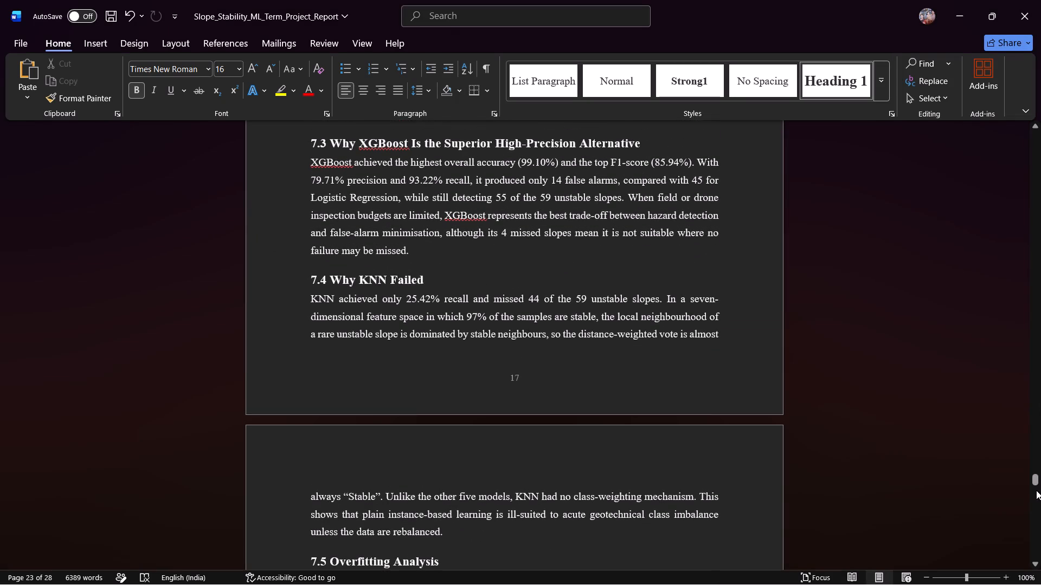
{"action": "left_click_drag", "start_coordinate": [1037, 482], "coordinate": [1014, 224]}
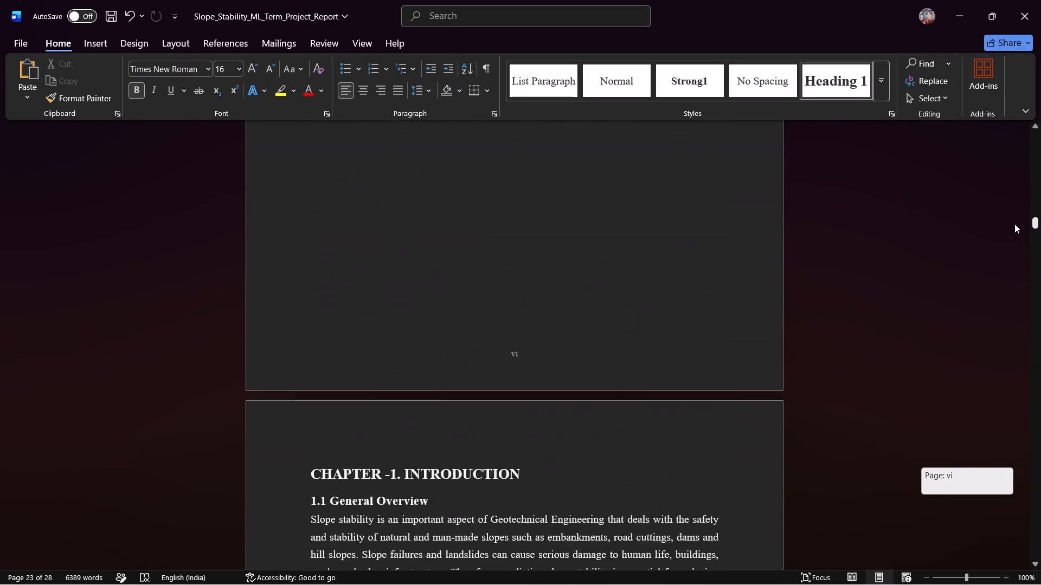
{"action": "left_click_drag", "start_coordinate": [1014, 224], "coordinate": [1011, 204]}
{"action": "scroll", "coordinate": [920, 262], "scroll_direction": "down", "scroll_amount": 17}
{"action": "scroll", "coordinate": [918, 264], "scroll_direction": "up", "scroll_amount": 2}
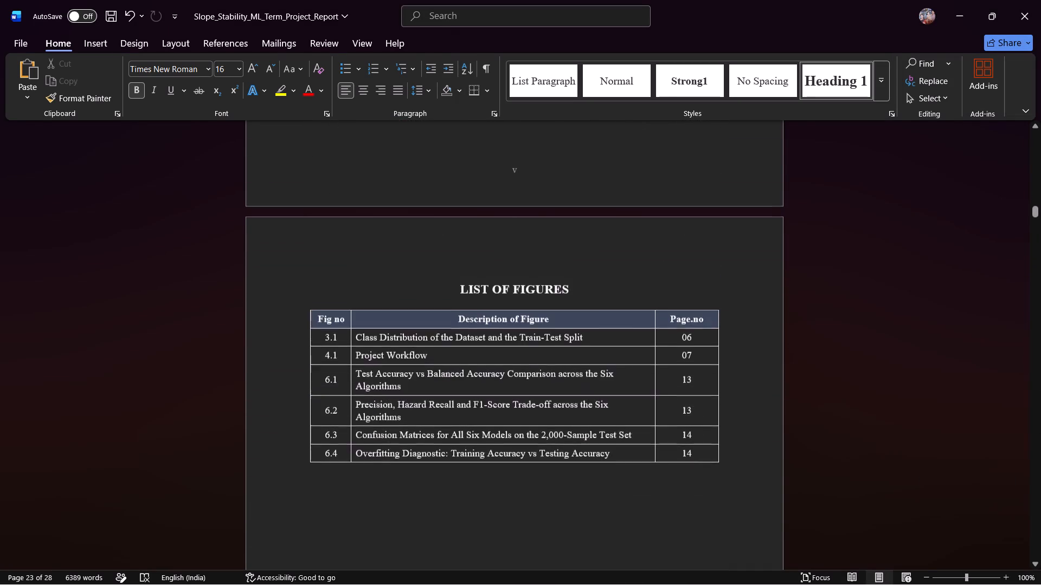
{"action": "scroll", "coordinate": [887, 264], "scroll_direction": "down", "scroll_amount": 20}
{"action": "scroll", "coordinate": [887, 264], "scroll_direction": "down", "scroll_amount": 3}
{"action": "scroll", "coordinate": [833, 264], "scroll_direction": "down", "scroll_amount": 4}
{"action": "scroll", "coordinate": [833, 264], "scroll_direction": "up", "scroll_amount": 1}
{"action": "scroll", "coordinate": [833, 264], "scroll_direction": "down", "scroll_amount": 3}
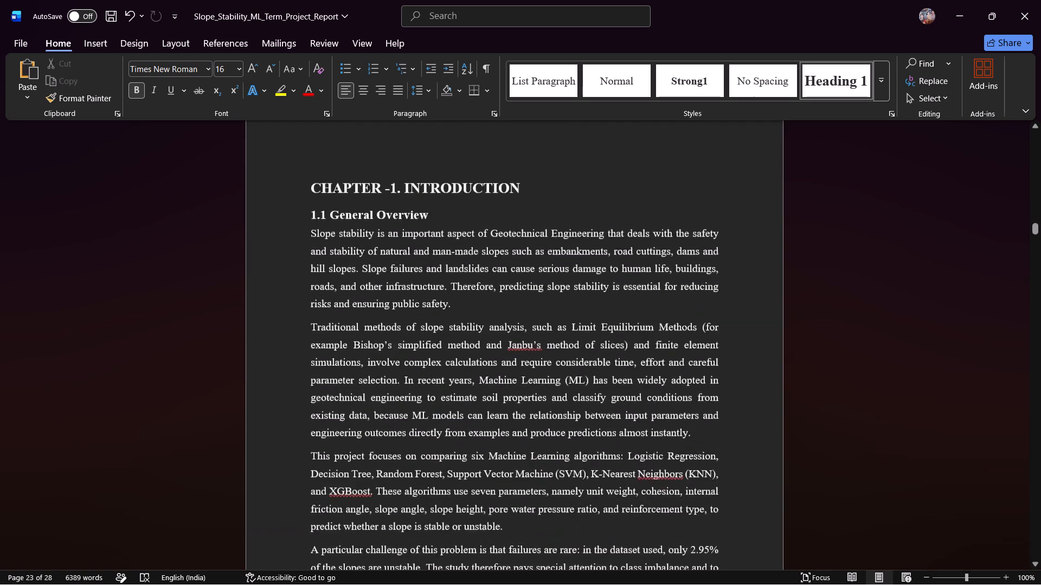
{"action": "scroll", "coordinate": [833, 264], "scroll_direction": "down", "scroll_amount": 5}
{"action": "scroll", "coordinate": [833, 264], "scroll_direction": "up", "scroll_amount": 20}
{"action": "scroll", "coordinate": [833, 264], "scroll_direction": "up", "scroll_amount": 16}
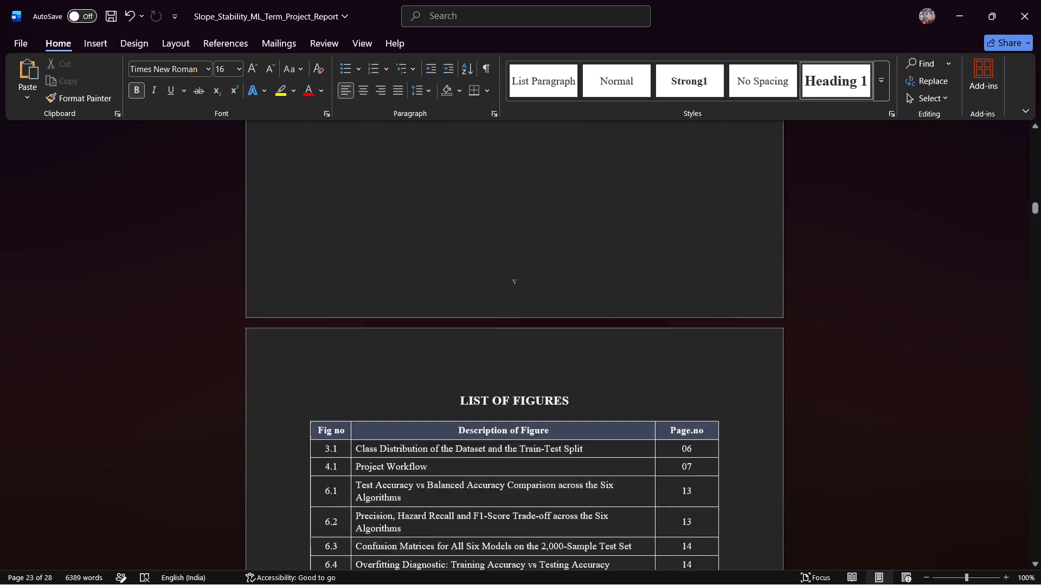
{"action": "scroll", "coordinate": [832, 264], "scroll_direction": "up", "scroll_amount": 20}
{"action": "scroll", "coordinate": [832, 264], "scroll_direction": "up", "scroll_amount": 5}
{"action": "scroll", "coordinate": [832, 264], "scroll_direction": "down", "scroll_amount": 1}
{"action": "scroll", "coordinate": [832, 264], "scroll_direction": "up", "scroll_amount": 18}
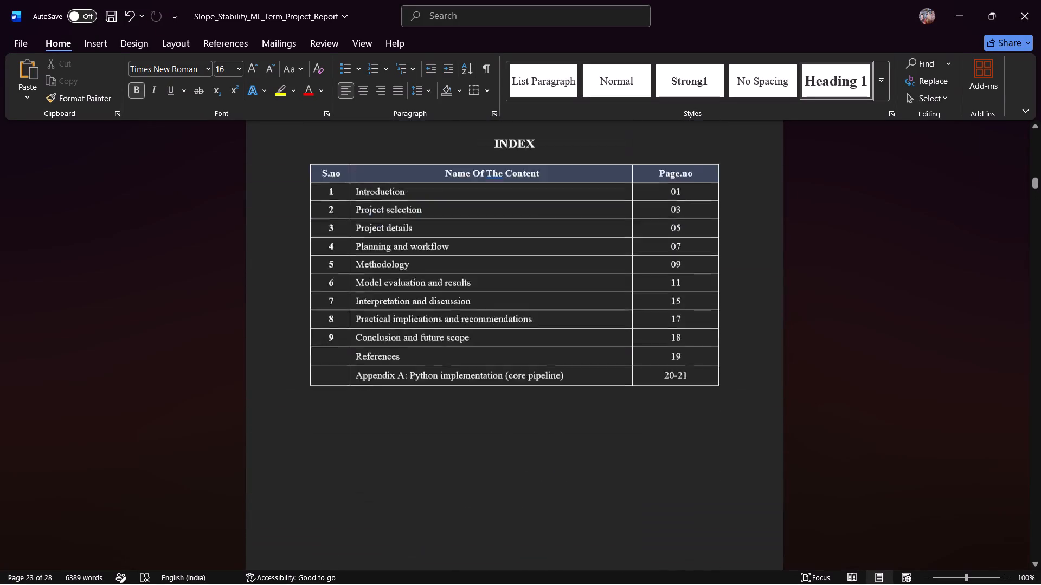
{"action": "scroll", "coordinate": [832, 264], "scroll_direction": "up", "scroll_amount": 11}
{"action": "scroll", "coordinate": [832, 264], "scroll_direction": "up", "scroll_amount": 12}
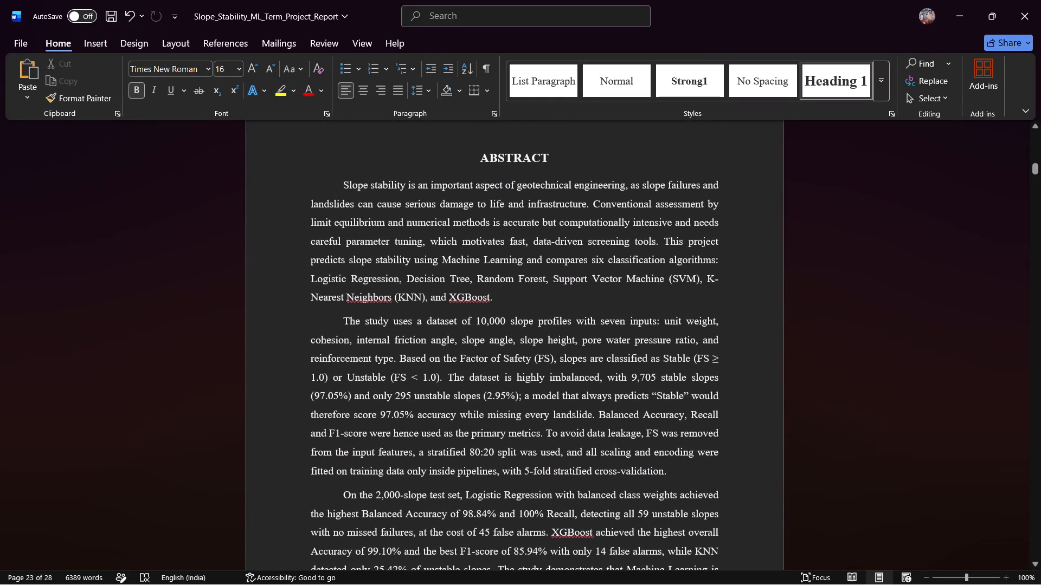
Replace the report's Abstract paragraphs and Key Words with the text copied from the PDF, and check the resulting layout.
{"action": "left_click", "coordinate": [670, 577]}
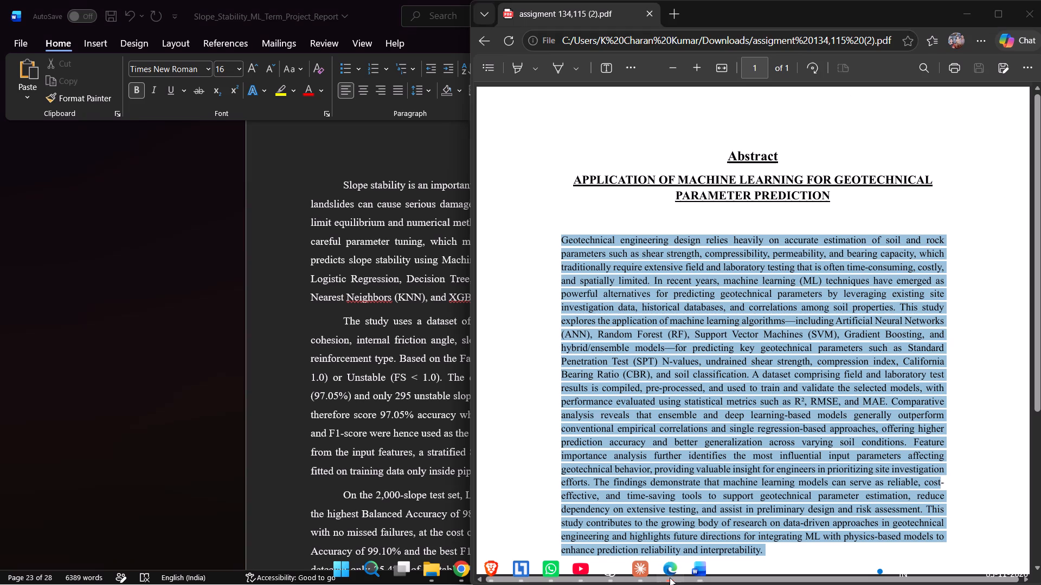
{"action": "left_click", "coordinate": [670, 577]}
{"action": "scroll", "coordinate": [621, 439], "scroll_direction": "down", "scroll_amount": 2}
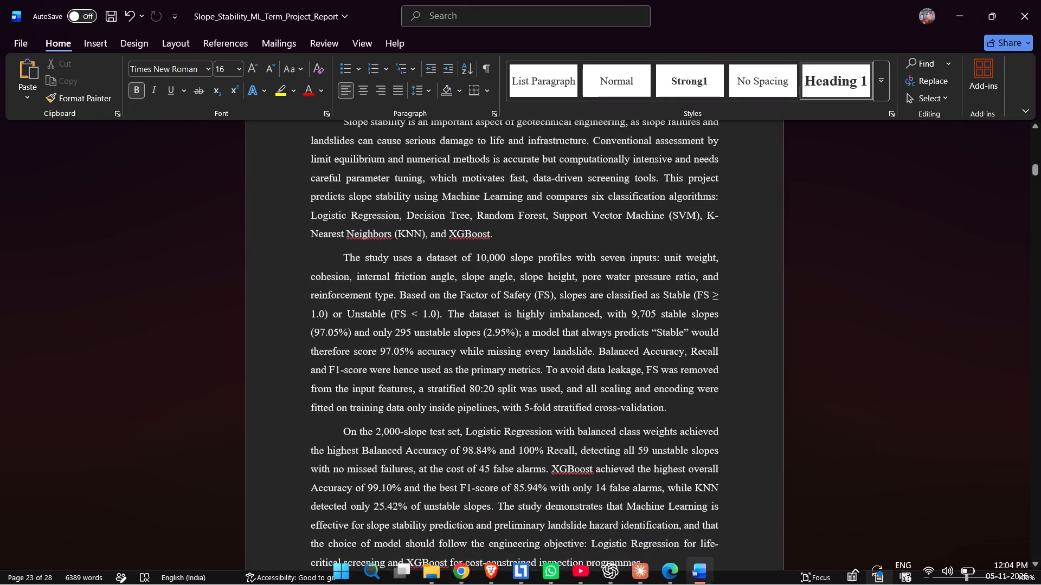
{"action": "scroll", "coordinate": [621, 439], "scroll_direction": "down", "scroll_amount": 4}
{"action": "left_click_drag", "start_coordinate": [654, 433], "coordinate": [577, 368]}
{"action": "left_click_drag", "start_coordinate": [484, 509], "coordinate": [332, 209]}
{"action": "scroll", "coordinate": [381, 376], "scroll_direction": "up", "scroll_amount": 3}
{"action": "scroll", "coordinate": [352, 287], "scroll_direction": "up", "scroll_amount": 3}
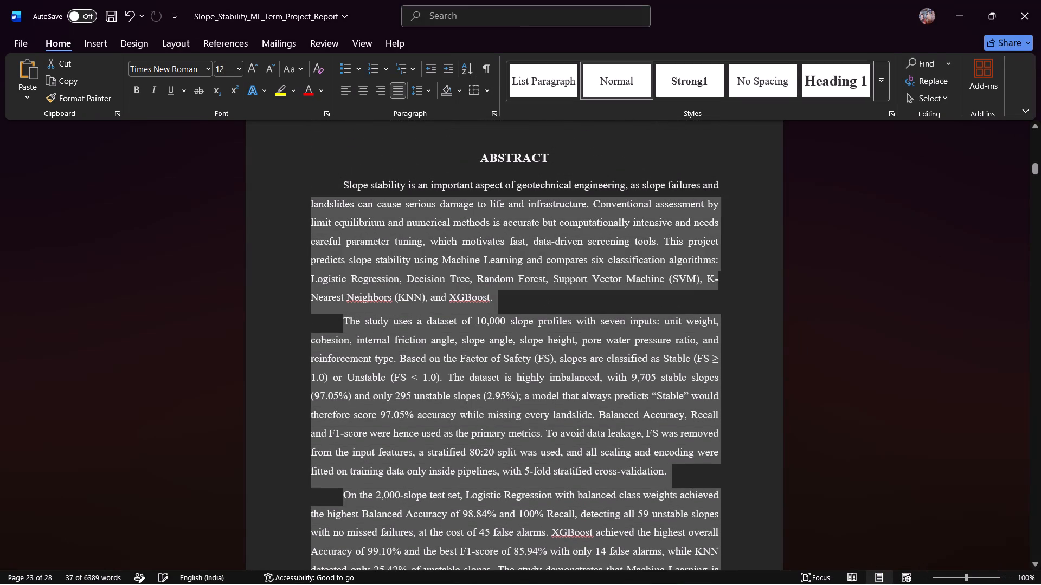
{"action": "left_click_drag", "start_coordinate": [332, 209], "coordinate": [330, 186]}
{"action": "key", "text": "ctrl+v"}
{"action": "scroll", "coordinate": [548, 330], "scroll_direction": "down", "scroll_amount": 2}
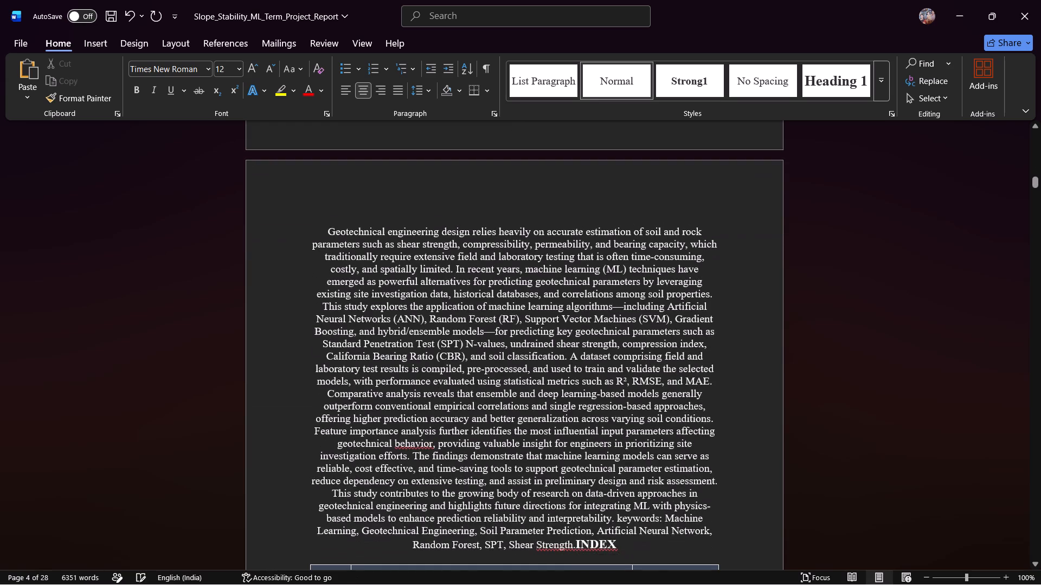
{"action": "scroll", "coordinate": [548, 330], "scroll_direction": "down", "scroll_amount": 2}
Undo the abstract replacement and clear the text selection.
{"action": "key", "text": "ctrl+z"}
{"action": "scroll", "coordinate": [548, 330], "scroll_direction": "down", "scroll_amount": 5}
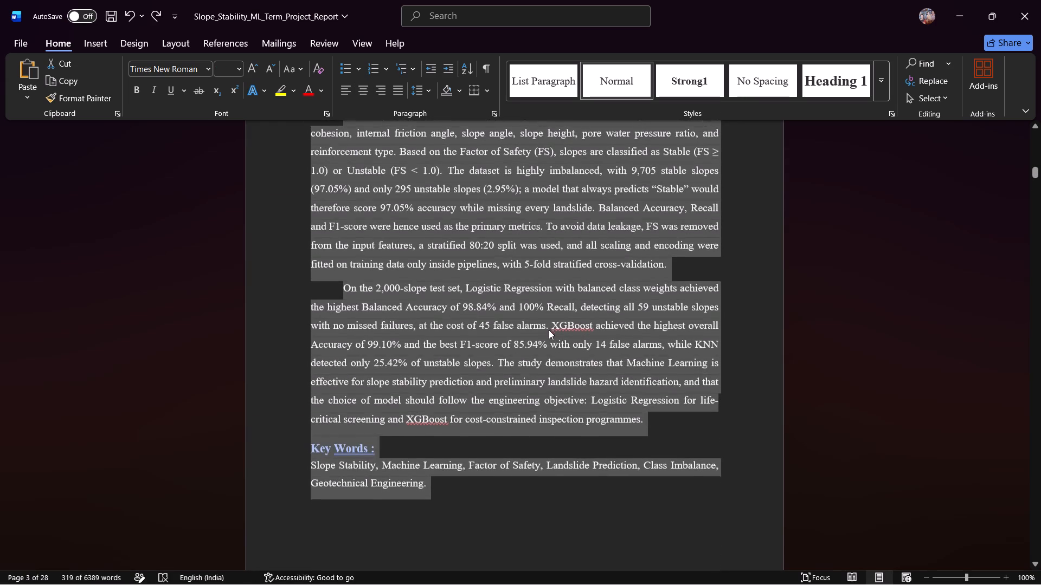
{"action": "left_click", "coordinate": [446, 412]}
Copy only the abstract paragraph, without the keywords, from the assignment PDF in Edge and return to the Word report.
{"action": "left_click", "coordinate": [669, 563]}
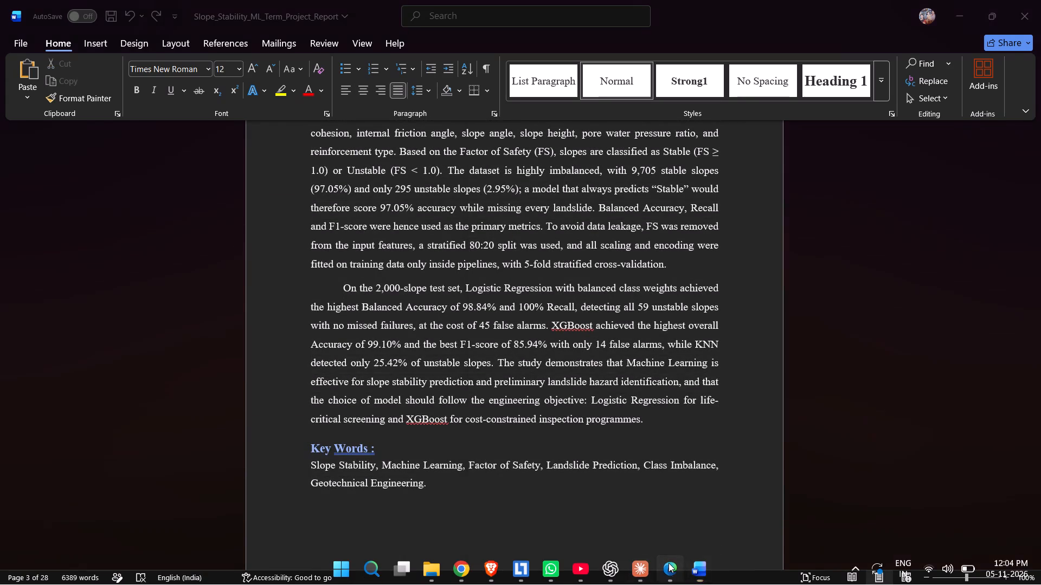
{"action": "scroll", "coordinate": [835, 473], "scroll_direction": "down", "scroll_amount": 2}
{"action": "left_click", "coordinate": [742, 394]}
{"action": "left_click_drag", "start_coordinate": [779, 415], "coordinate": [640, 305]}
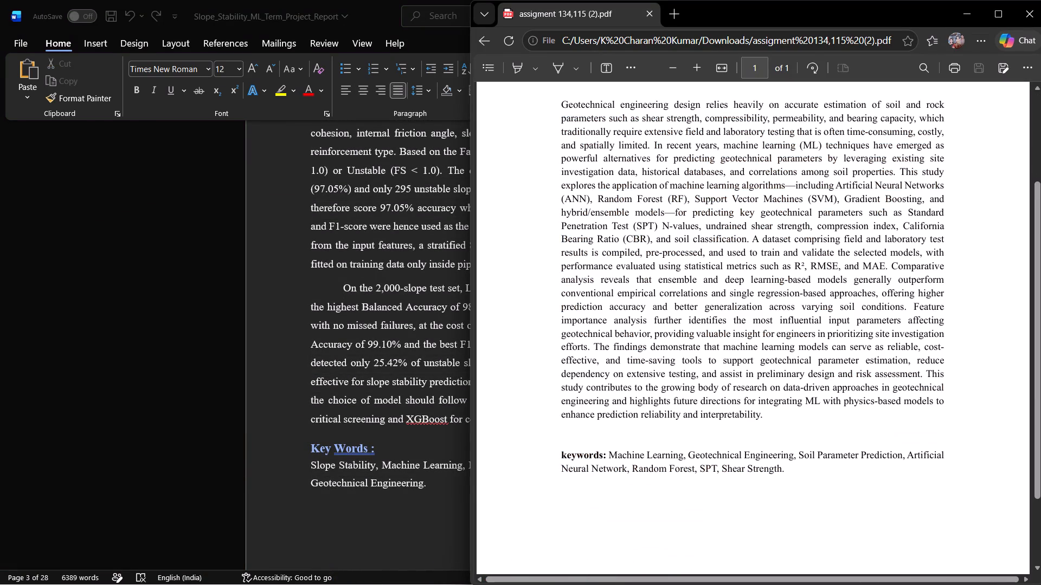
{"action": "left_click_drag", "start_coordinate": [640, 305], "coordinate": [615, 278]}
{"action": "scroll", "coordinate": [632, 293], "scroll_direction": "up", "scroll_amount": 2}
{"action": "scroll", "coordinate": [830, 469], "scroll_direction": "down", "scroll_amount": 1}
{"action": "left_click", "coordinate": [769, 490]}
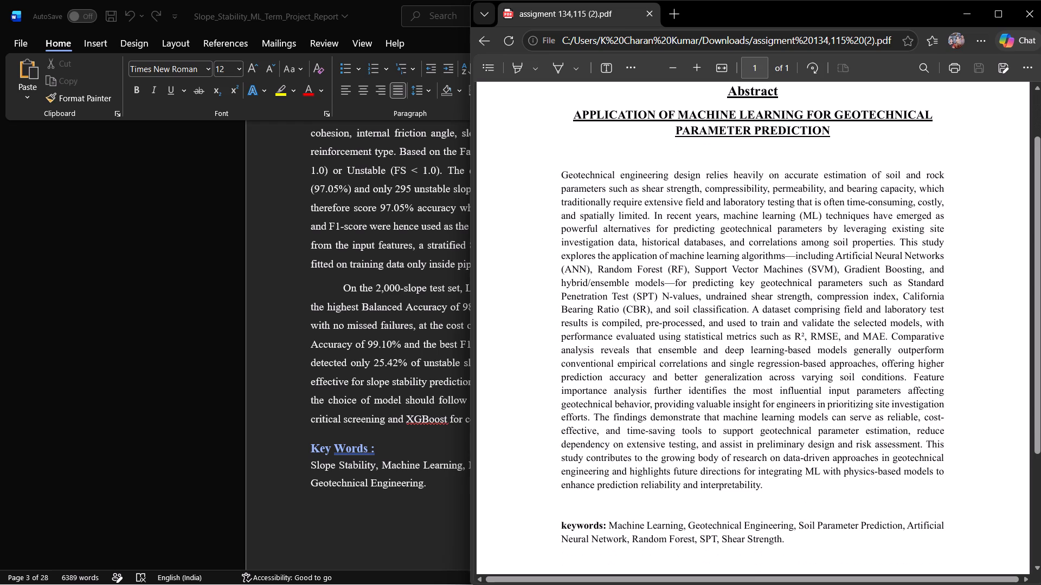
{"action": "left_click_drag", "start_coordinate": [768, 488], "coordinate": [548, 174]}
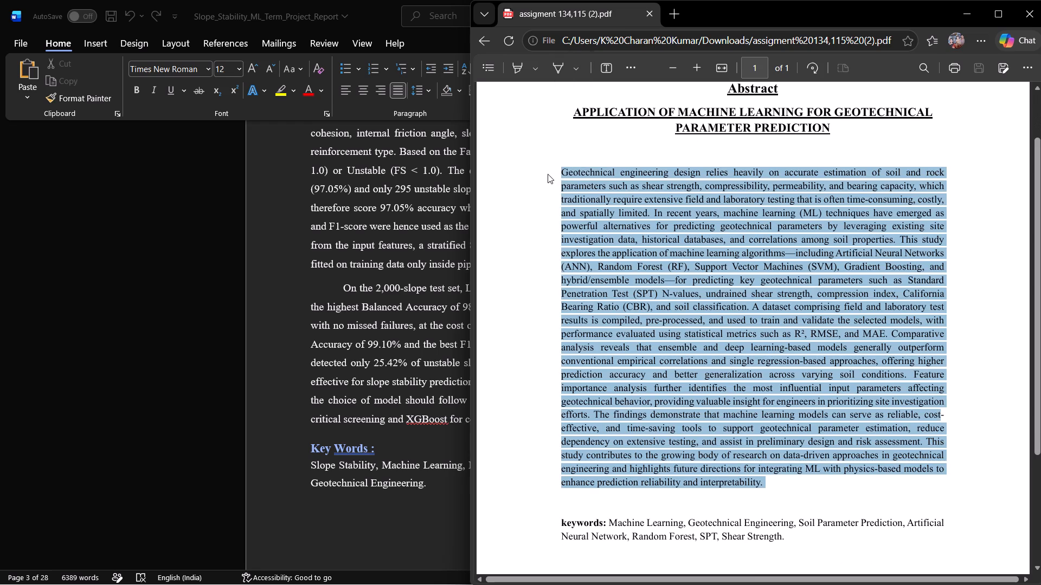
{"action": "key", "text": "ctrl+c"}
{"action": "key", "text": "ctrl+c"}
{"action": "key", "text": "ctrl+c"}
{"action": "left_click", "coordinate": [967, 28]}
{"action": "left_click", "coordinate": [965, 22]}
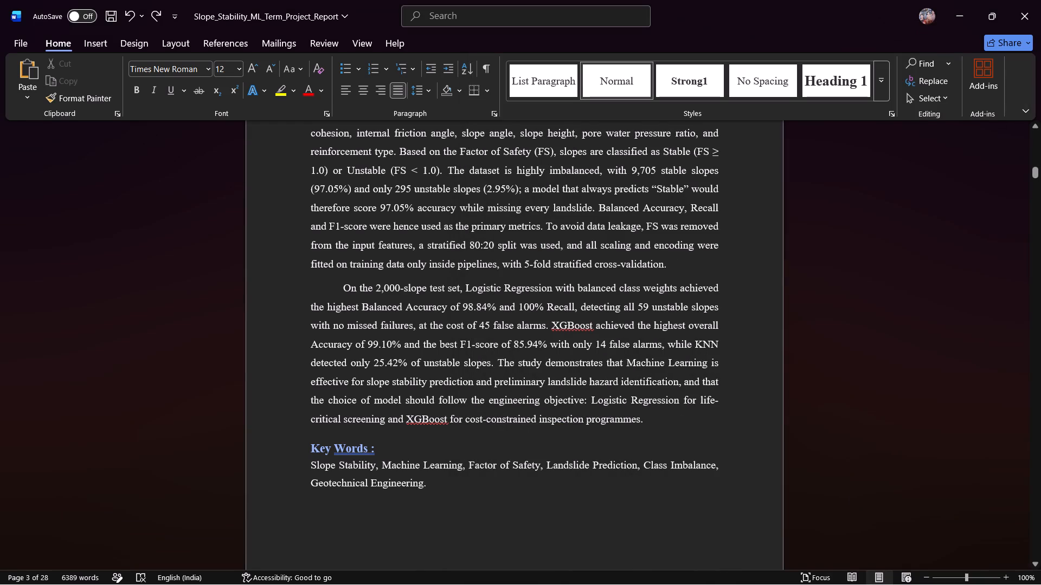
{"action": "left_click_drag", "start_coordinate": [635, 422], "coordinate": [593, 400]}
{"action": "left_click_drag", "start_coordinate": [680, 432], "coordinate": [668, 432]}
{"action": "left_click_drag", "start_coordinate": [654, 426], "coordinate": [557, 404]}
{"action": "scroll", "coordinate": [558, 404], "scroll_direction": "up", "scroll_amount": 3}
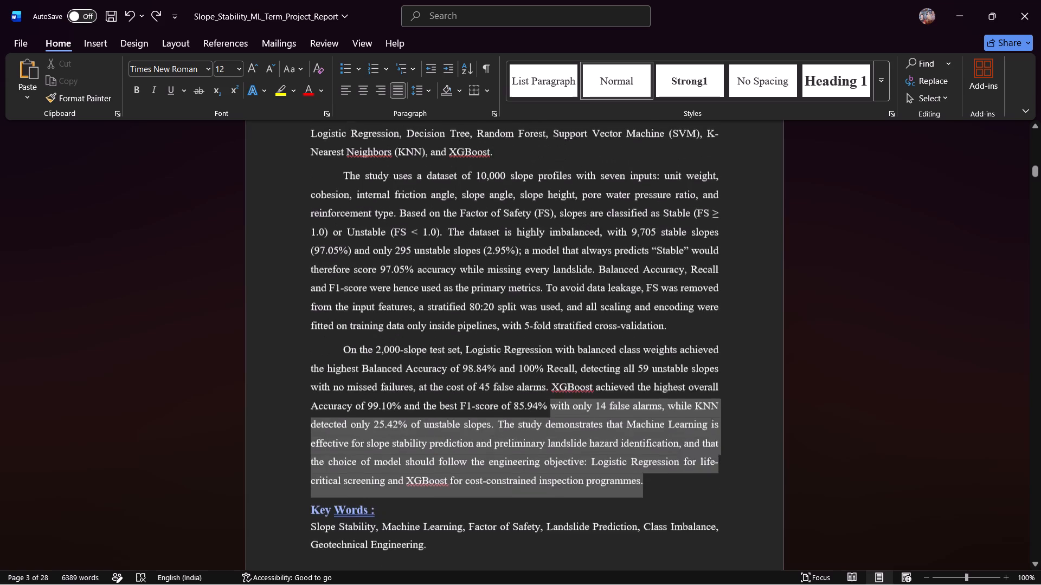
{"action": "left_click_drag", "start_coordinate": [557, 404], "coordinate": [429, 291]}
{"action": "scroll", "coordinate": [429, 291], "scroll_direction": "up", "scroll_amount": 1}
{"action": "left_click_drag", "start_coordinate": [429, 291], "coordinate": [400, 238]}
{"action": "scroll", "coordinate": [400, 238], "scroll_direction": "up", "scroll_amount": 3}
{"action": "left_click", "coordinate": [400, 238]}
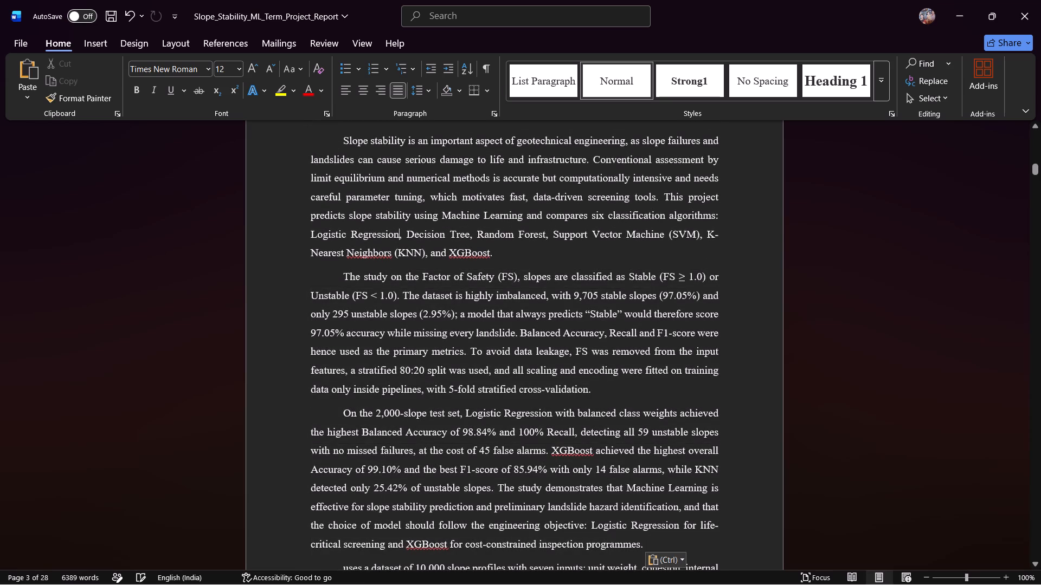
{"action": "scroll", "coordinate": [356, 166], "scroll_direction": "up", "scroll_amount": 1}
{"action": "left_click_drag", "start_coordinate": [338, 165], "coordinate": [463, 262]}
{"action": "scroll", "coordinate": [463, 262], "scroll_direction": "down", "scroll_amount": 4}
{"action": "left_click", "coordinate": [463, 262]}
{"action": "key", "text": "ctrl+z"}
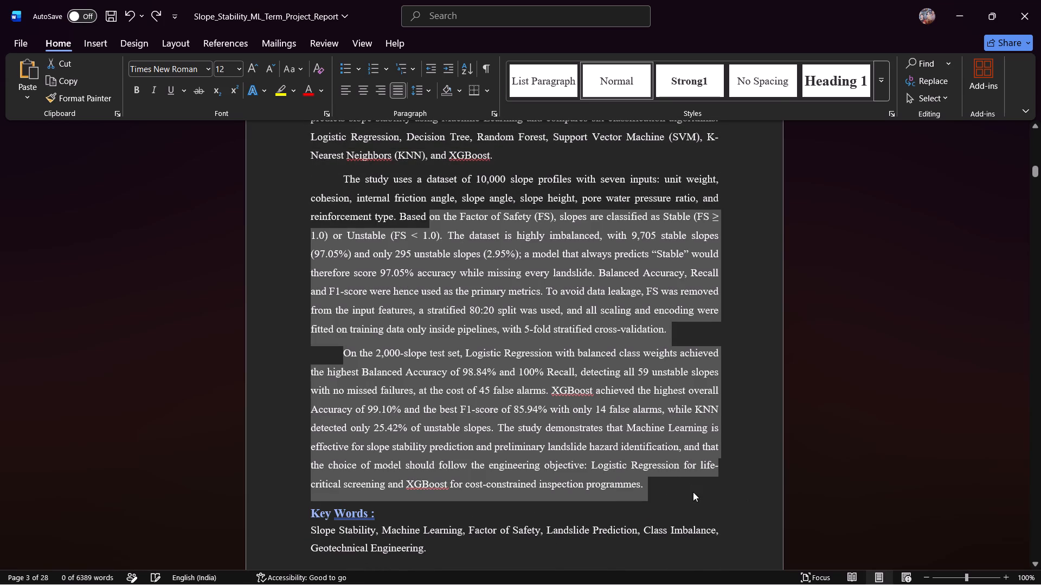
Replace the three Abstract paragraphs with the copied PDF paragraph, delete the duplicate final period, and check the page.
{"action": "scroll", "coordinate": [672, 489], "scroll_direction": "up", "scroll_amount": 1}
{"action": "left_click", "coordinate": [650, 509]}
{"action": "left_click_drag", "start_coordinate": [639, 521], "coordinate": [561, 374]}
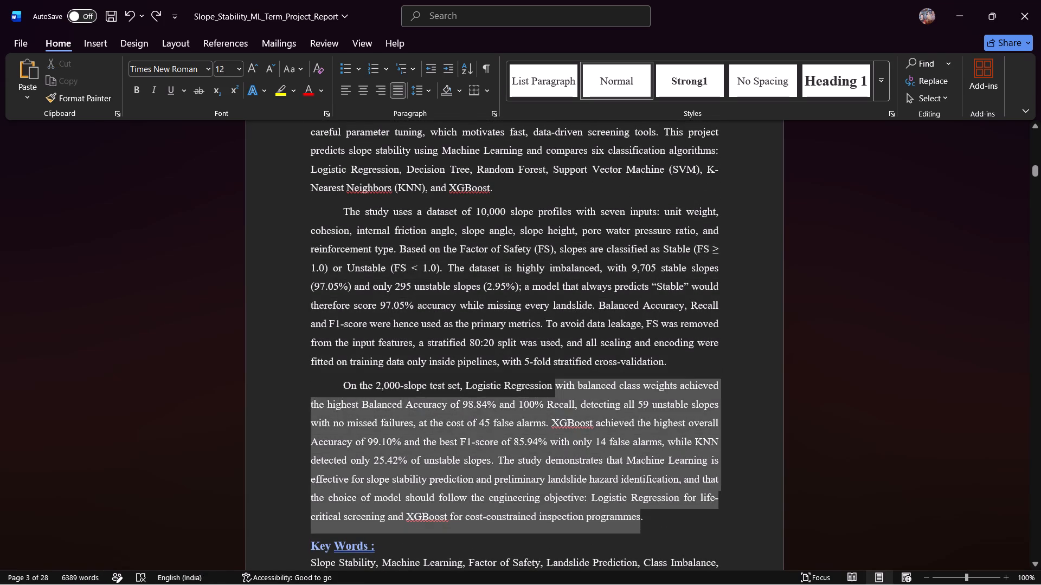
{"action": "left_click_drag", "start_coordinate": [561, 374], "coordinate": [327, 173]}
{"action": "scroll", "coordinate": [560, 371], "scroll_direction": "up", "scroll_amount": 3}
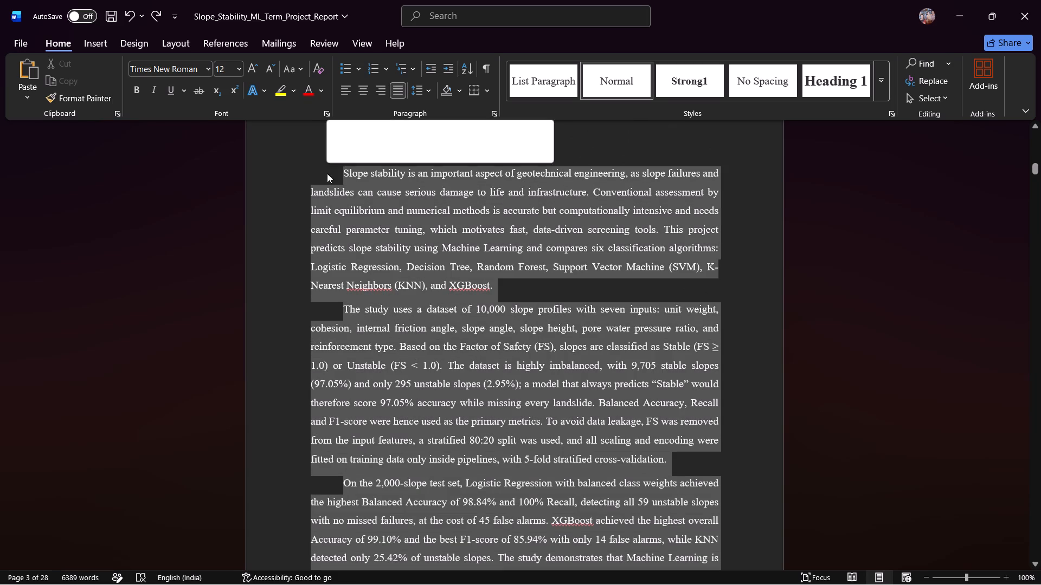
{"action": "key", "text": "ctrl+v"}
{"action": "scroll", "coordinate": [564, 427], "scroll_direction": "down", "scroll_amount": 3}
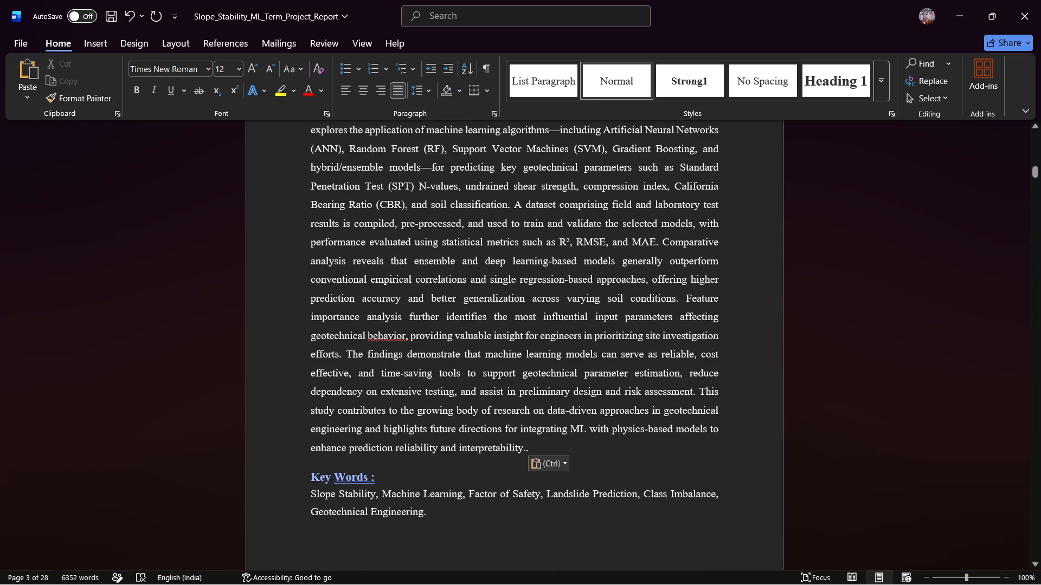
{"action": "key", "text": "BackSpace"}
{"action": "scroll", "coordinate": [574, 467], "scroll_direction": "up", "scroll_amount": 5}
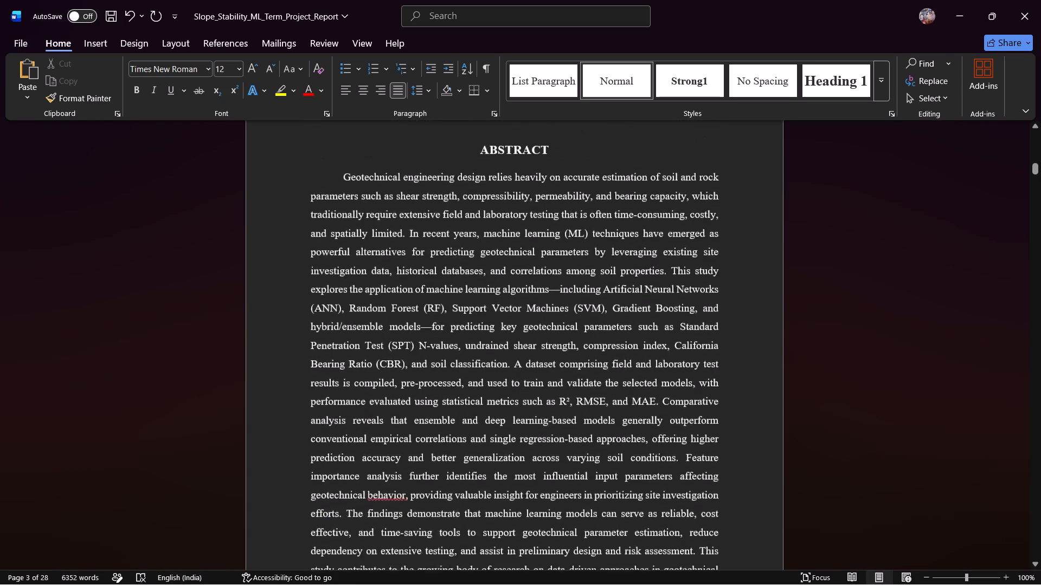
{"action": "scroll", "coordinate": [574, 467], "scroll_direction": "down", "scroll_amount": 4}
{"action": "scroll", "coordinate": [574, 467], "scroll_direction": "up", "scroll_amount": 1}
{"action": "scroll", "coordinate": [574, 467], "scroll_direction": "down", "scroll_amount": 7}
{"action": "scroll", "coordinate": [574, 467], "scroll_direction": "up", "scroll_amount": 14}
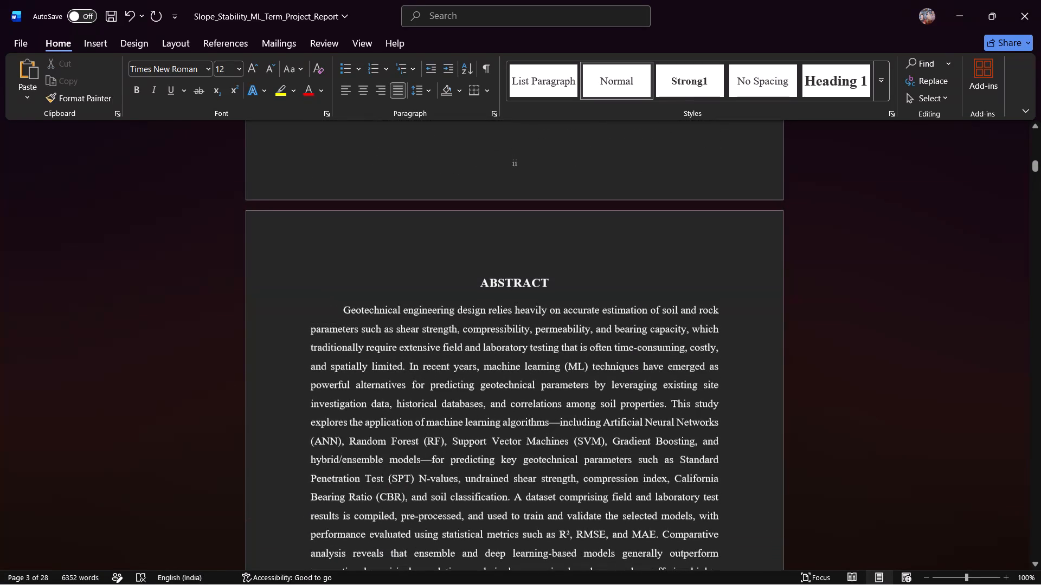
Underline the ABSTRACT heading to match the heading in the assignment PDF.
{"action": "left_click", "coordinate": [572, 278]}
{"action": "left_click", "coordinate": [658, 570]}
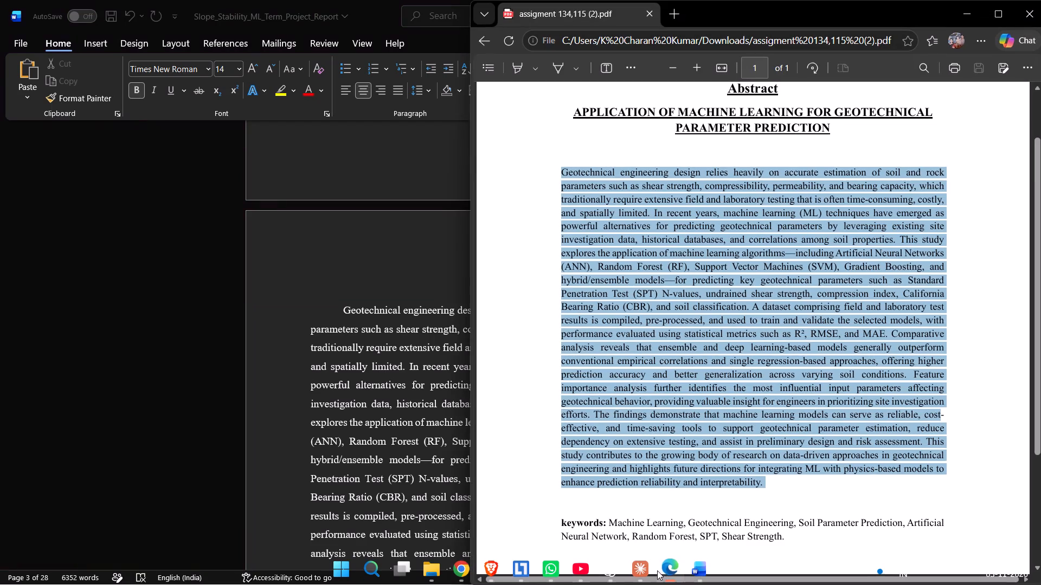
{"action": "left_click", "coordinate": [669, 571]}
{"action": "left_click_drag", "start_coordinate": [557, 276], "coordinate": [470, 259]}
{"action": "left_click", "coordinate": [504, 233]}
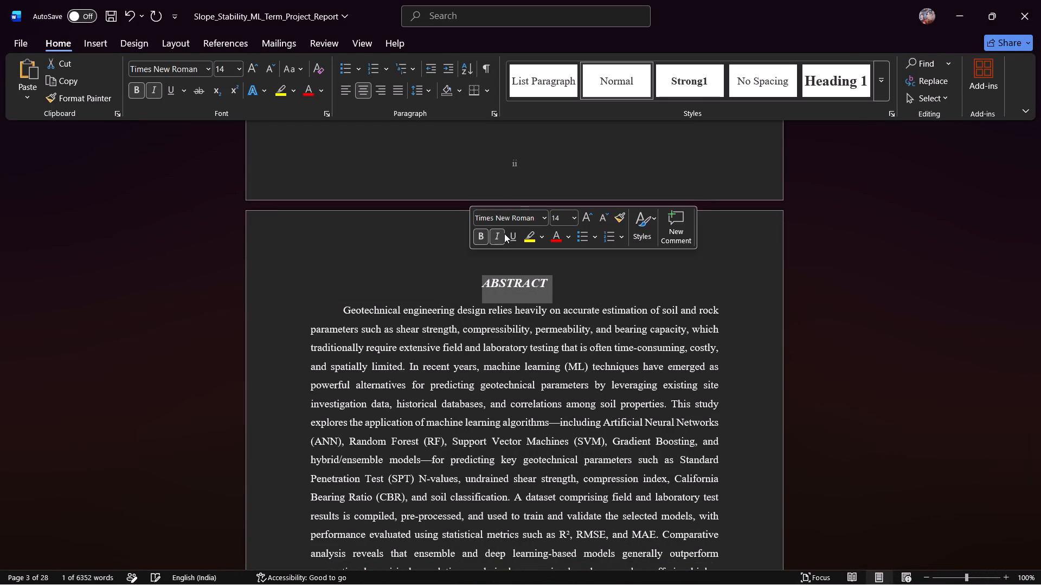
{"action": "key", "text": "ctrl+z"}
{"action": "right_click", "coordinate": [541, 282]}
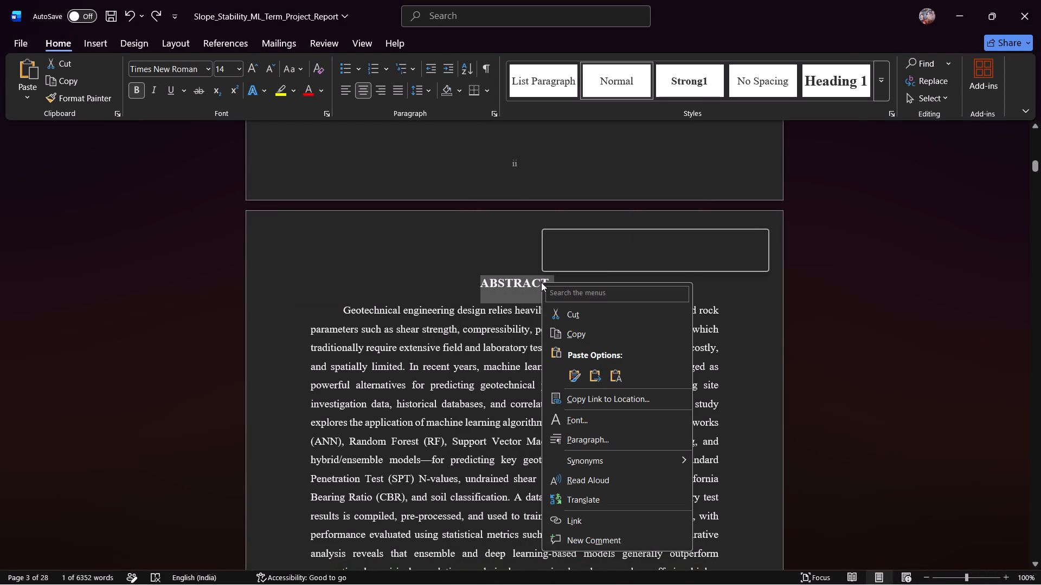
{"action": "left_click", "coordinate": [588, 261]}
{"action": "left_click", "coordinate": [602, 293]}
{"action": "scroll", "coordinate": [602, 294], "scroll_direction": "down", "scroll_amount": 6}
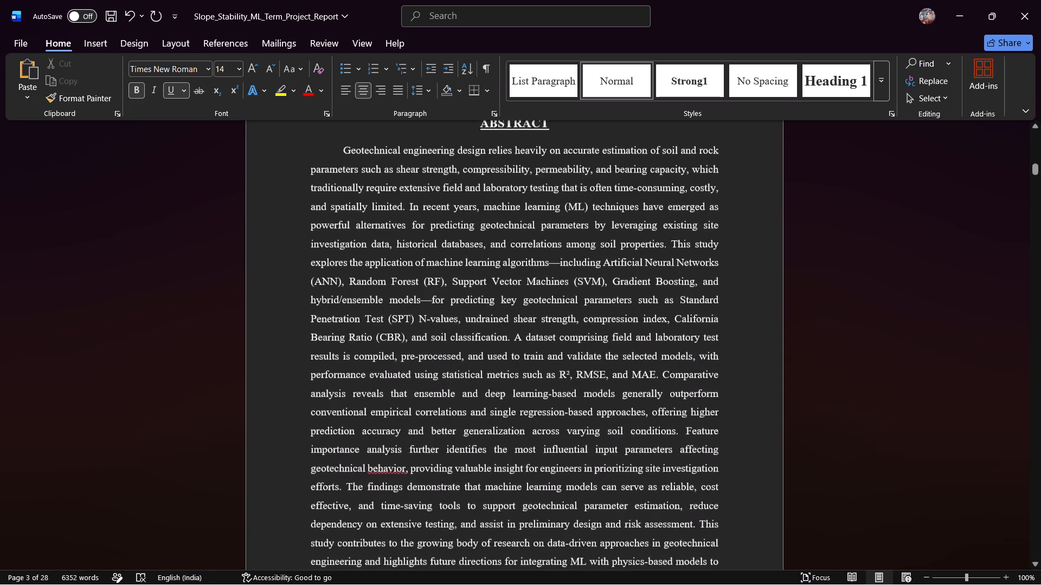
Copy the list of keywords, without its label, from the assignment PDF in Edge and return to the Word report.
{"action": "scroll", "coordinate": [602, 294], "scroll_direction": "down", "scroll_amount": 8}
{"action": "left_click", "coordinate": [663, 567]}
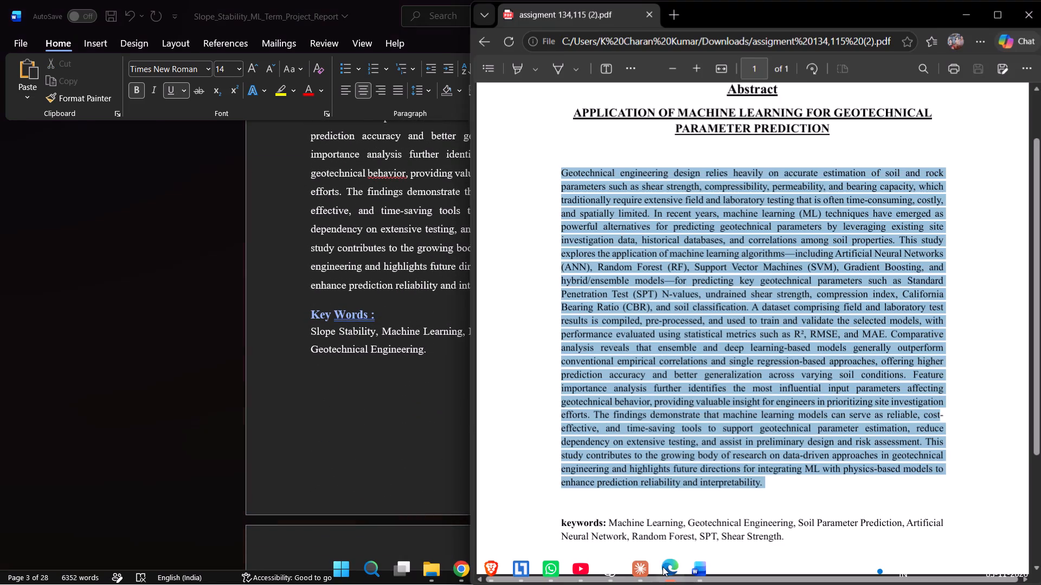
{"action": "left_click", "coordinate": [778, 482]}
{"action": "left_click_drag", "start_coordinate": [788, 542], "coordinate": [628, 511]}
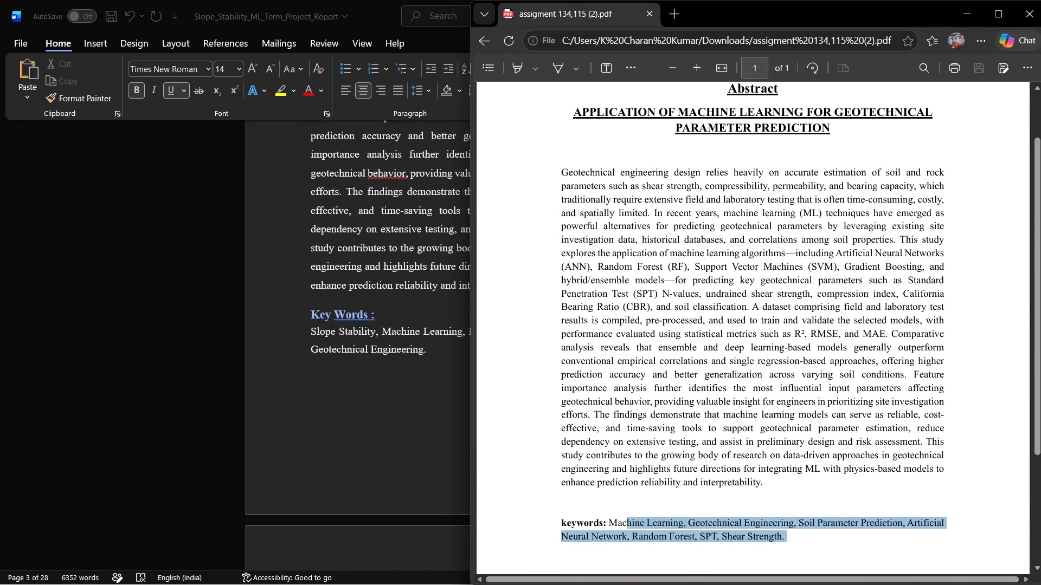
{"action": "left_click_drag", "start_coordinate": [628, 511], "coordinate": [611, 511]}
{"action": "key", "text": "ctrl+c"}
{"action": "left_click", "coordinate": [344, 430]}
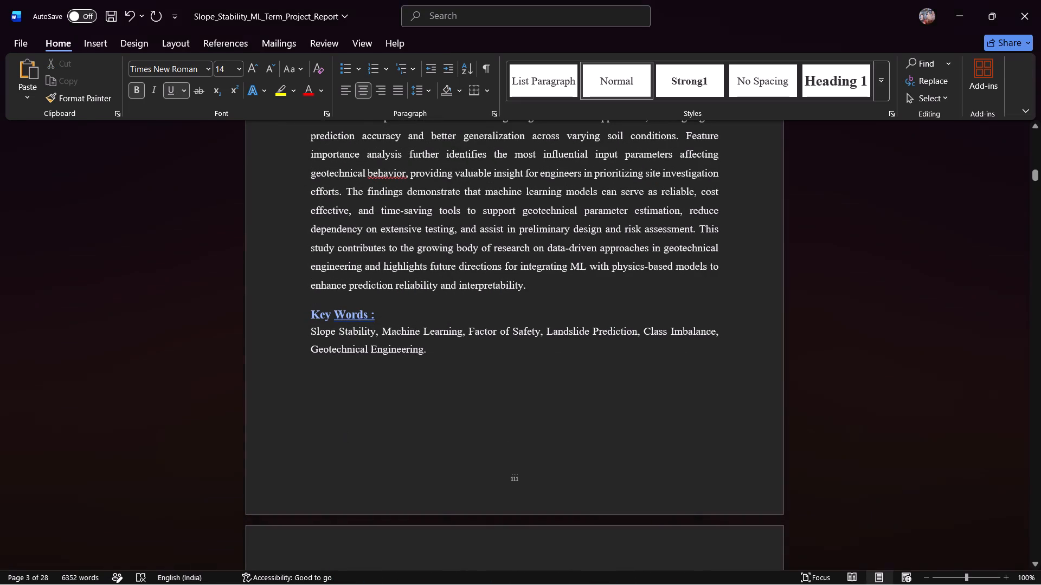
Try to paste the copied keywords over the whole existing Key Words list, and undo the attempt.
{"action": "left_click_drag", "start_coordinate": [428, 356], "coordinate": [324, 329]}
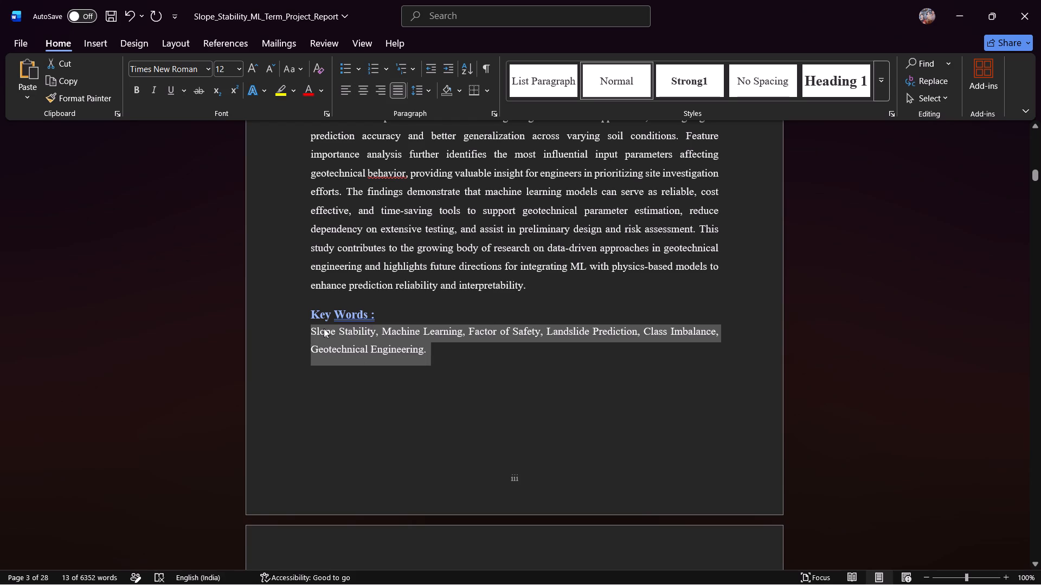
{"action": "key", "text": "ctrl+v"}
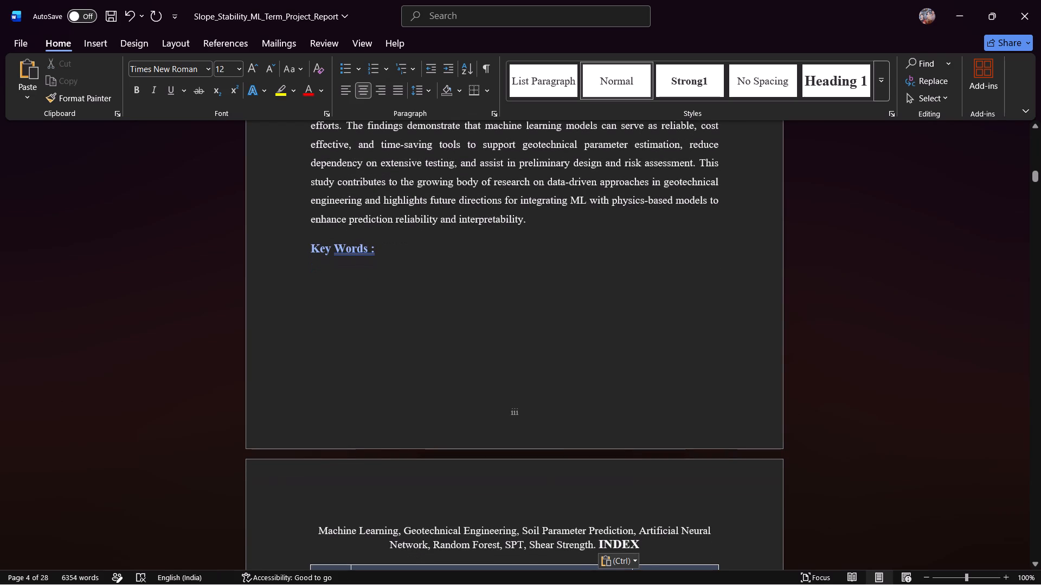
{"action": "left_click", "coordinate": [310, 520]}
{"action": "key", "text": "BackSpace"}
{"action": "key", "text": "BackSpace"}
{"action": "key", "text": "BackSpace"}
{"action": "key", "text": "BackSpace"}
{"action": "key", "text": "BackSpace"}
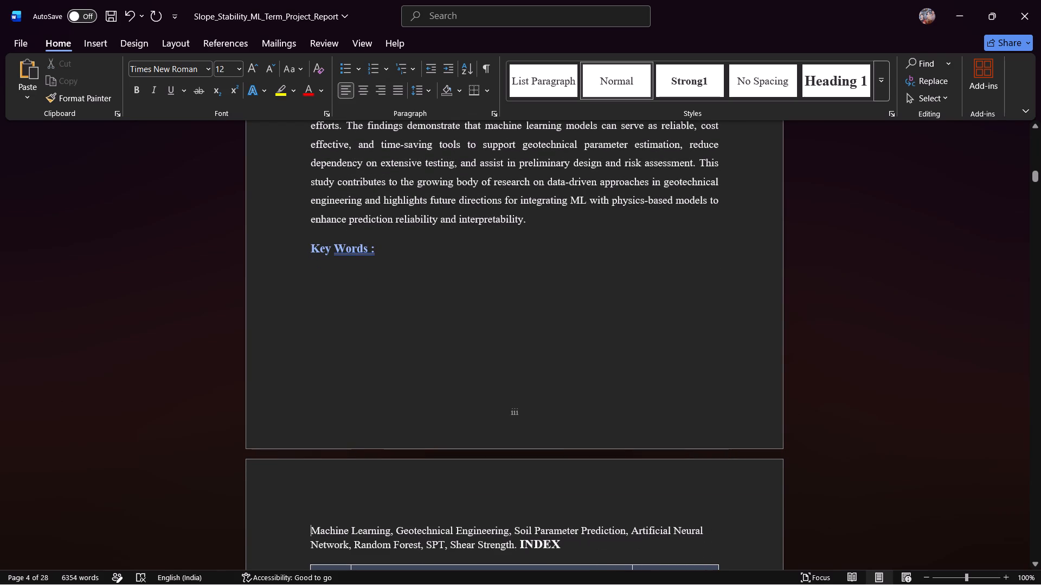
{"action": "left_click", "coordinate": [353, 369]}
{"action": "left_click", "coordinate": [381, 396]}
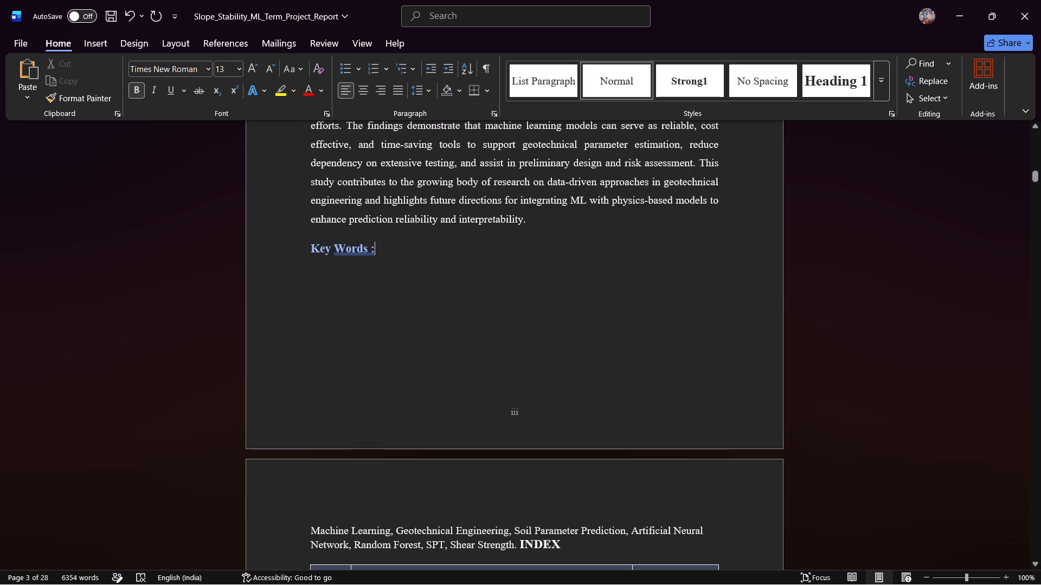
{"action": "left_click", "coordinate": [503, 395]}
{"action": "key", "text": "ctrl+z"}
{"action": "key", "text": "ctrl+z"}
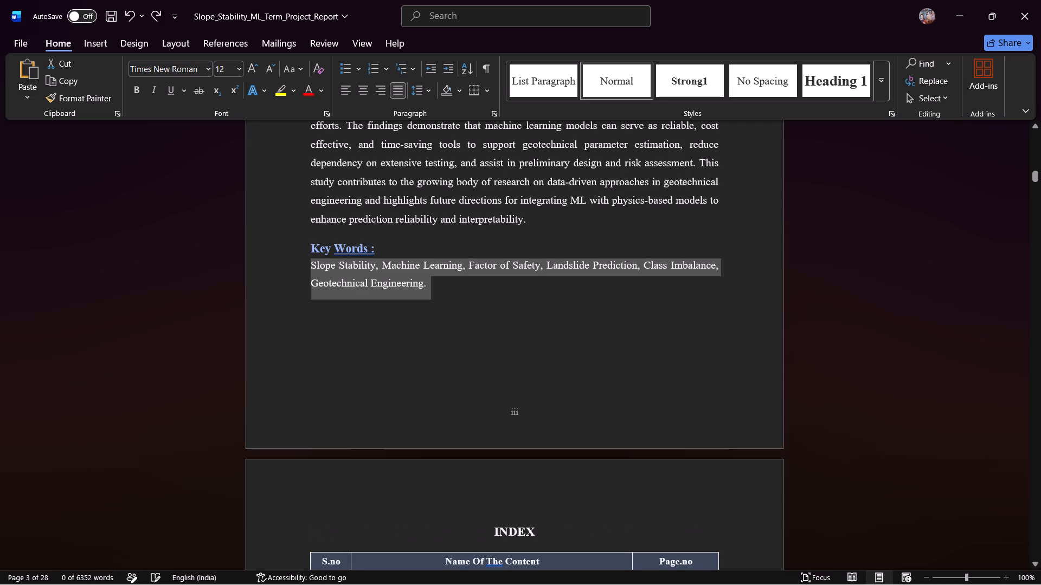
Paste the copied keywords at the end of the existing Key Words list.
{"action": "left_click", "coordinate": [444, 289]}
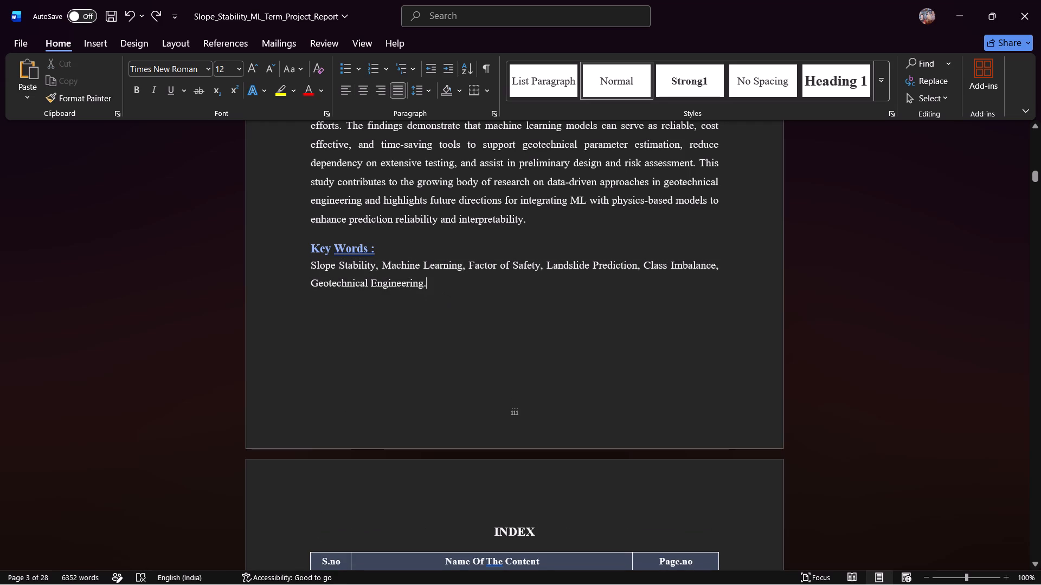
{"action": "left_click", "coordinate": [484, 303]}
{"action": "key", "text": "ctrl+v"}
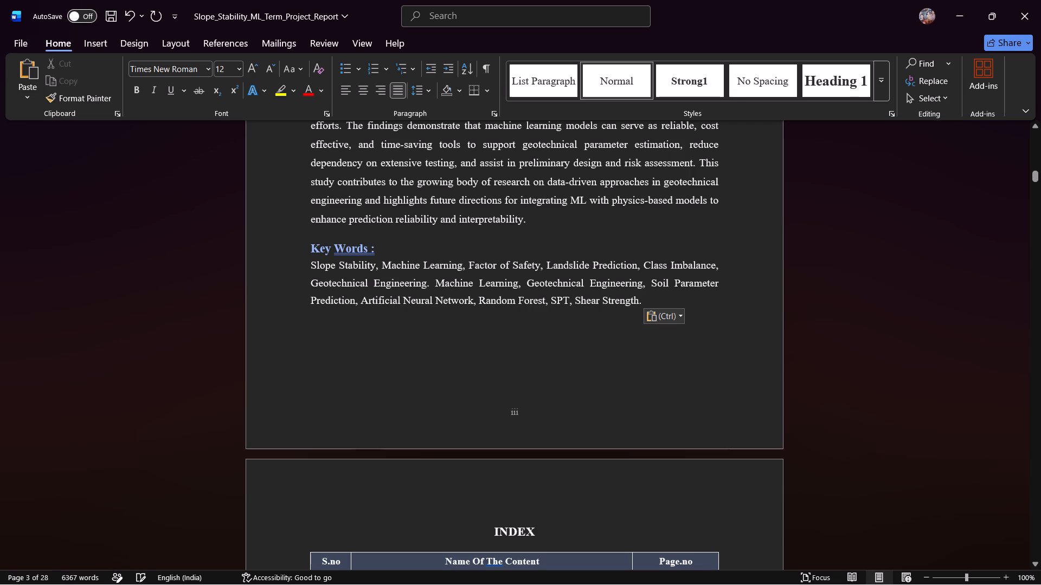
{"action": "key", "text": "ctrl+z"}
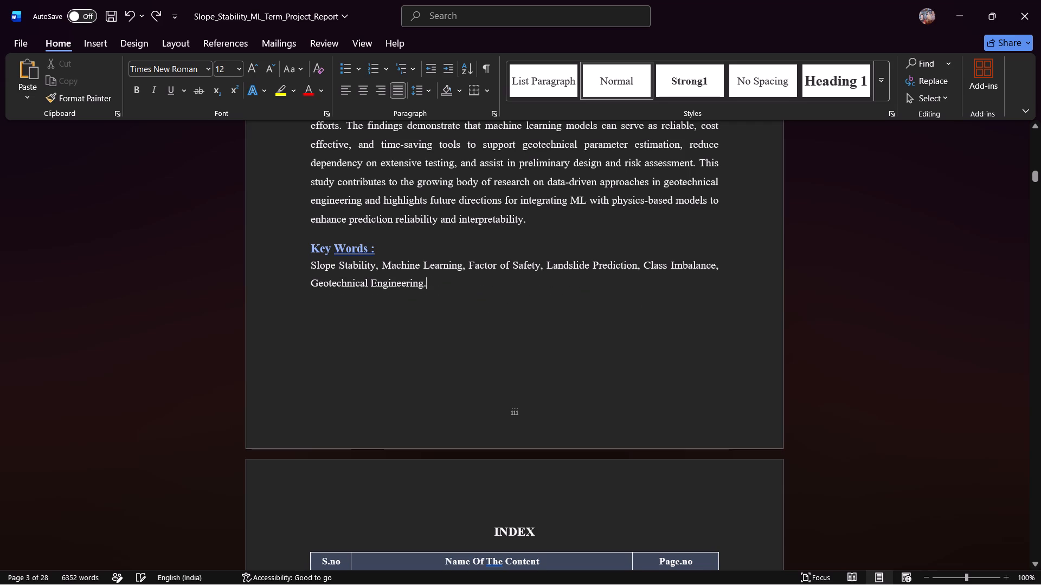
{"action": "key", "text": "ctrl+v"}
Delete the old keywords from "Slope Stability" through "Geotechnical Engineering." so the Key Words list starts with the pasted "Machine Learning".
{"action": "left_click", "coordinate": [439, 283]}
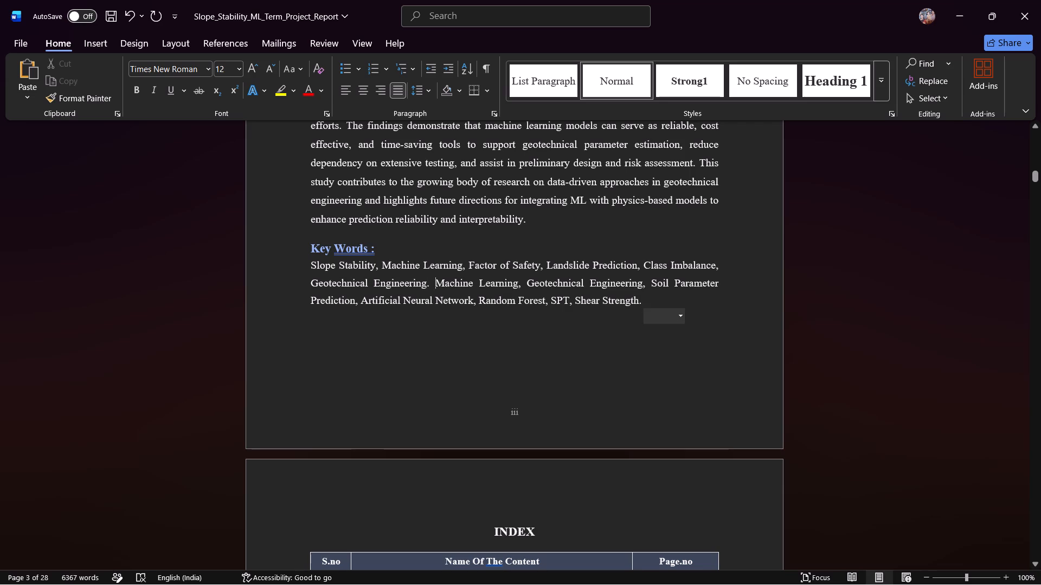
{"action": "key", "text": "BackSpace"}
{"action": "key", "text": "BackSpace"}
{"action": "key", "text": "BackSpace"}
{"action": "key", "text": "BackSpace"}
{"action": "key", "text": "BackSpace"}
{"action": "key", "text": "BackSpace"}
{"action": "key", "text": "BackSpace"}
{"action": "key", "text": "BackSpace"}
{"action": "key", "text": "BackSpace"}
{"action": "key", "text": "BackSpace"}
{"action": "key", "text": "BackSpace"}
{"action": "key", "text": "BackSpace"}
{"action": "key", "text": "BackSpace"}
{"action": "key", "text": "BackSpace"}
{"action": "key", "text": "BackSpace"}
{"action": "key", "text": "BackSpace"}
{"action": "key", "text": "BackSpace"}
{"action": "key", "text": "BackSpace"}
{"action": "key", "text": "BackSpace"}
{"action": "key", "text": "BackSpace"}
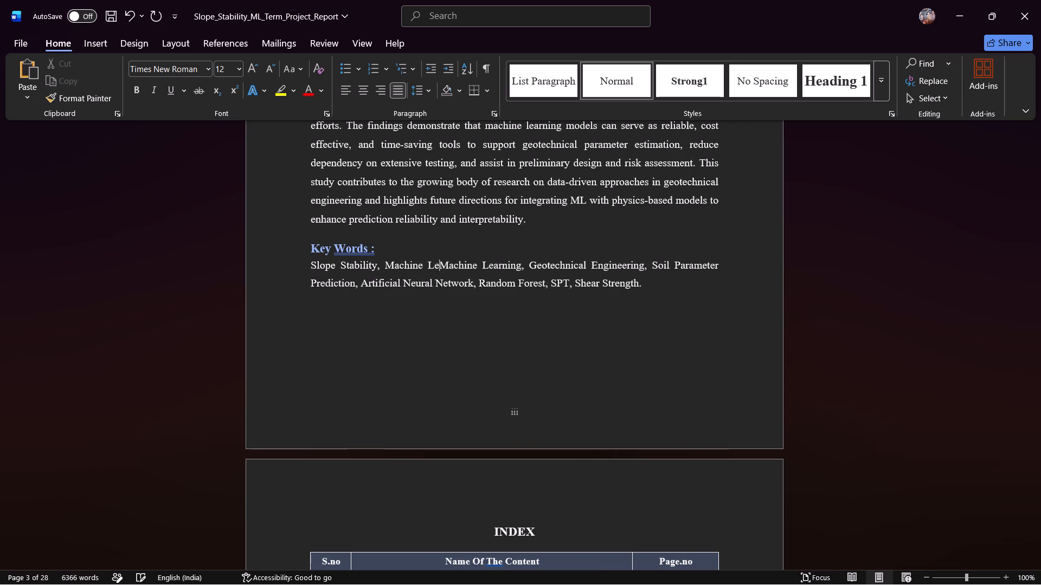
{"action": "key", "text": "BackSpace"}
{"action": "key", "text": "BackSpace"}
{"action": "key", "text": "BackSpace"}
{"action": "key", "text": "BackSpace"}
{"action": "key", "text": "BackSpace"}
{"action": "key", "text": "BackSpace"}
{"action": "key", "text": "BackSpace"}
{"action": "key", "text": "BackSpace"}
{"action": "key", "text": "BackSpace"}
{"action": "key", "text": "BackSpace"}
{"action": "key", "text": "BackSpace"}
{"action": "key", "text": "BackSpace"}
{"action": "key", "text": "BackSpace"}
{"action": "key", "text": "BackSpace"}
{"action": "key", "text": "BackSpace"}
{"action": "key", "text": "BackSpace"}
{"action": "key", "text": "BackSpace"}
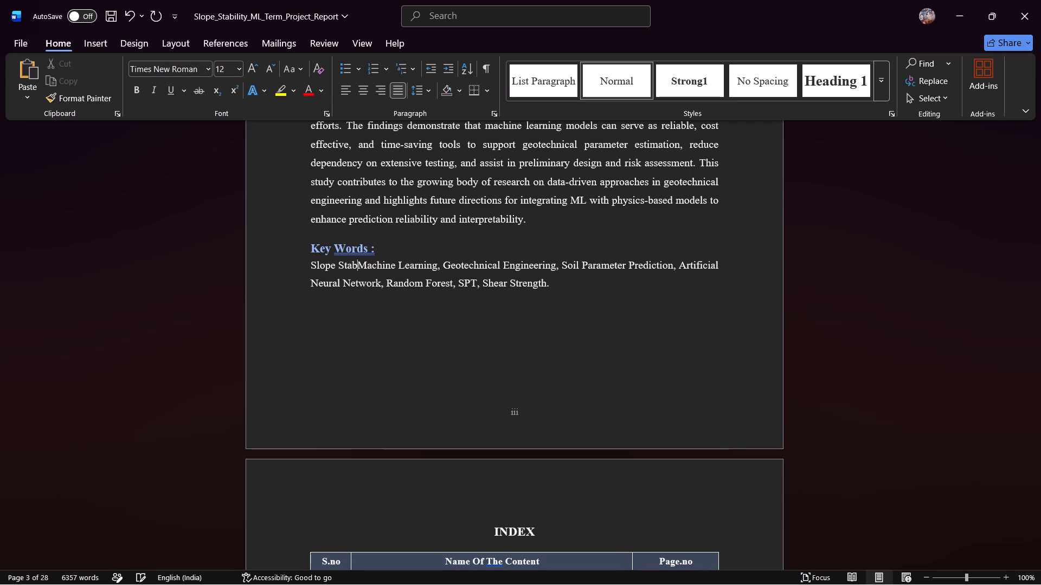
{"action": "key", "text": "BackSpace"}
{"action": "key", "text": "BackSpace"}
{"action": "key", "text": "BackSpace"}
{"action": "key", "text": "BackSpace"}
{"action": "key", "text": "BackSpace"}
{"action": "key", "text": "BackSpace"}
{"action": "key", "text": "BackSpace"}
{"action": "key", "text": "BackSpace"}
{"action": "key", "text": "BackSpace"}
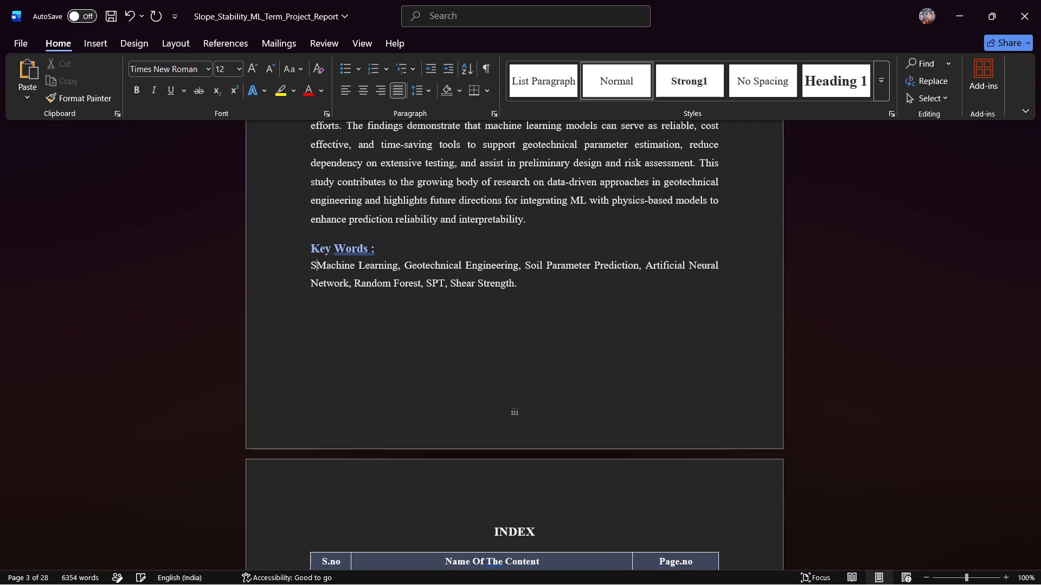
{"action": "key", "text": "BackSpace"}
{"action": "left_click", "coordinate": [587, 348]}
Save the report.
{"action": "key", "text": "ctrl+s"}
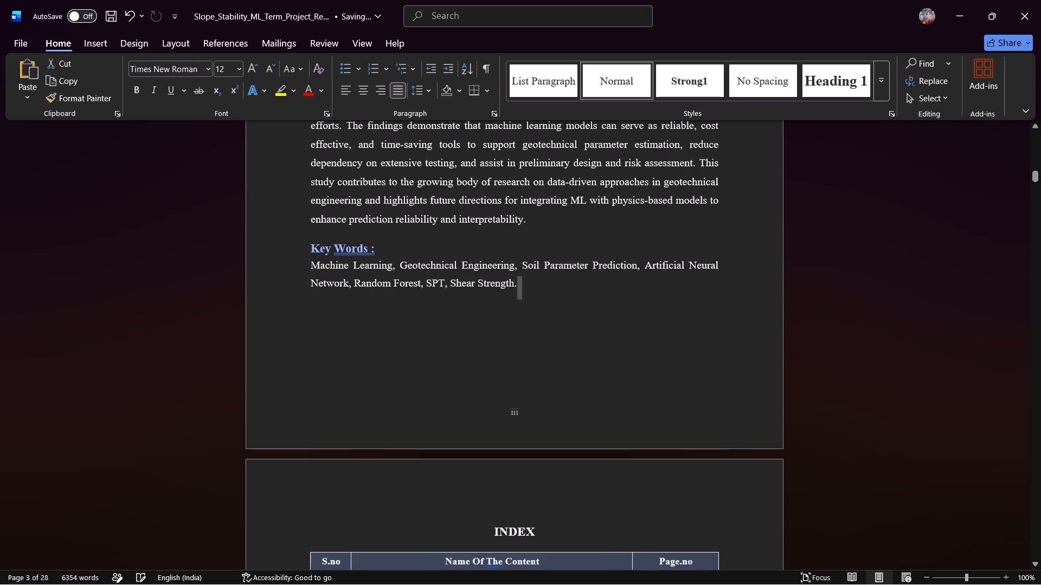
Indent the first student's name beneath the acknowledgement by 19 spaces.
{"action": "scroll", "coordinate": [587, 348], "scroll_direction": "up", "scroll_amount": 18}
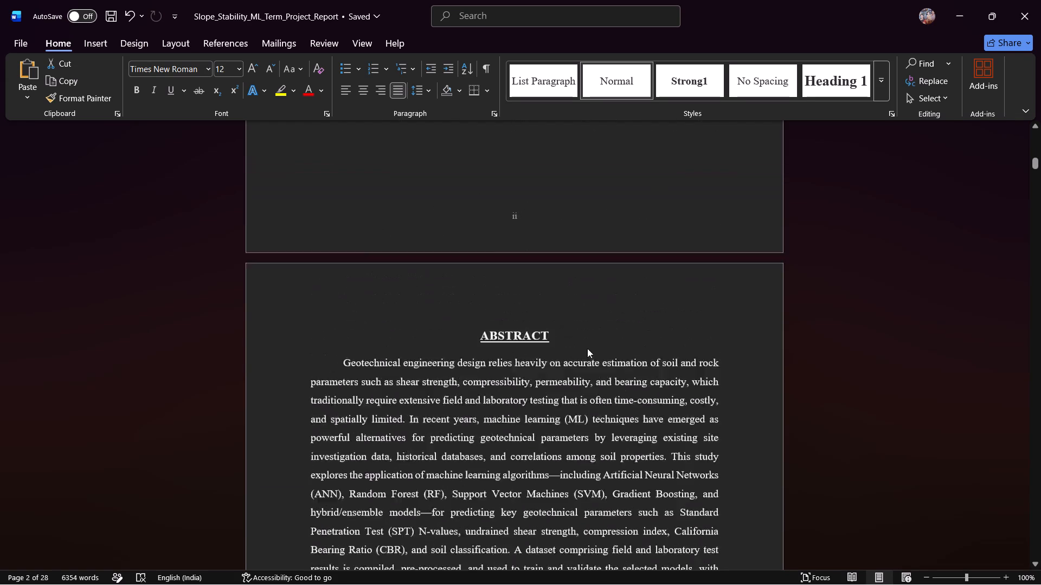
{"action": "scroll", "coordinate": [587, 348], "scroll_direction": "up", "scroll_amount": 13}
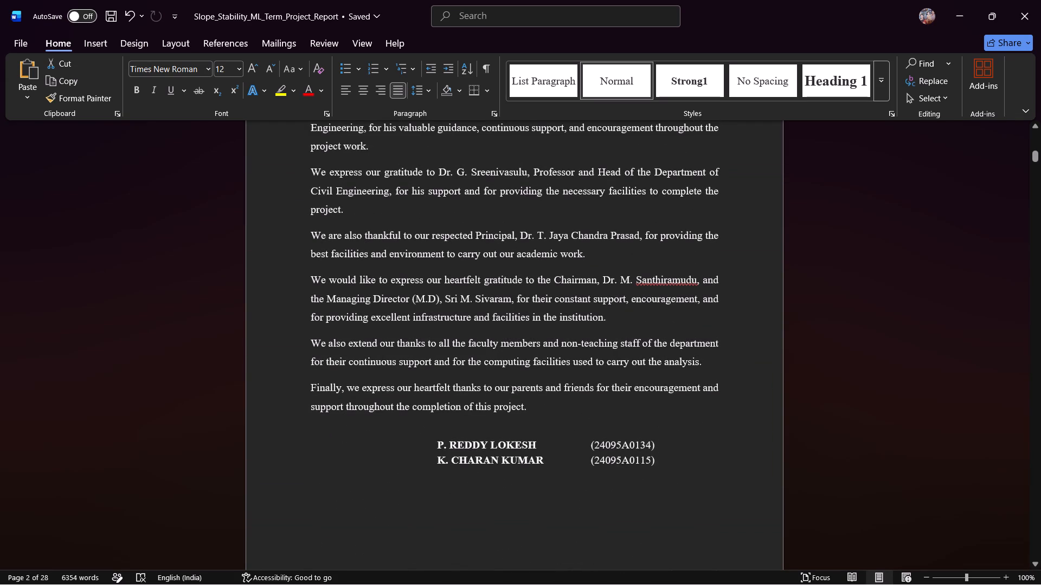
{"action": "left_click", "coordinate": [422, 443]}
{"action": "key", "text": "Tab"}
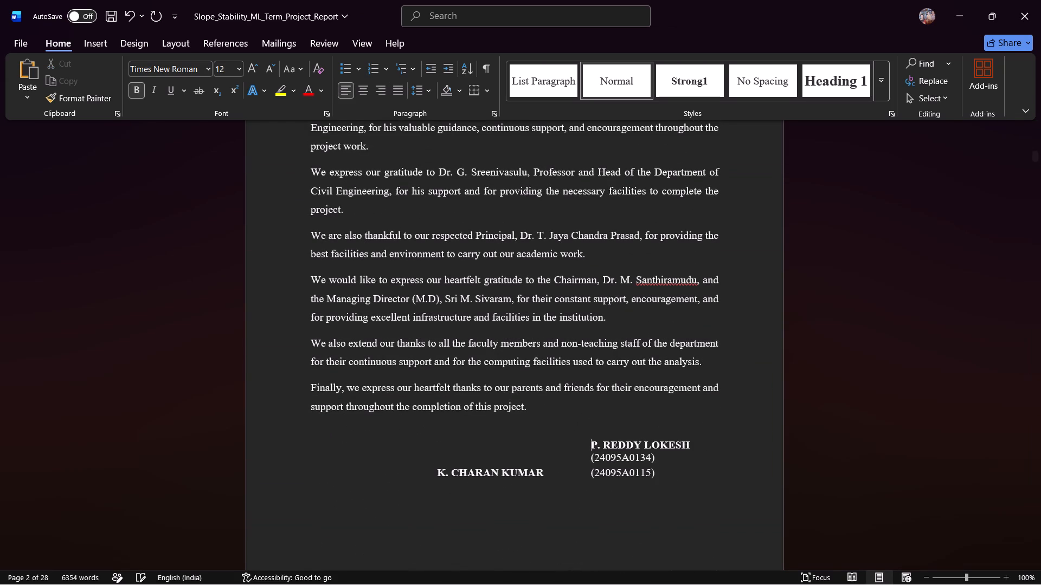
{"action": "key", "text": "BackSpace"}
{"action": "key", "text": "space"}
{"action": "key", "text": "space"}
{"action": "key", "text": "space"}
{"action": "key", "text": "space"}
{"action": "key", "text": "space"}
{"action": "key", "text": "space"}
{"action": "key", "text": "space"}
{"action": "key", "text": "space"}
{"action": "key", "text": "space"}
{"action": "key", "text": "space"}
{"action": "key", "text": "space"}
{"action": "key", "text": "space"}
{"action": "key", "text": "space"}
{"action": "key", "text": "space"}
{"action": "key", "text": "space"}
{"action": "key", "text": "space"}
{"action": "key", "text": "space"}
{"action": "key", "text": "space"}
{"action": "key", "text": "space"}
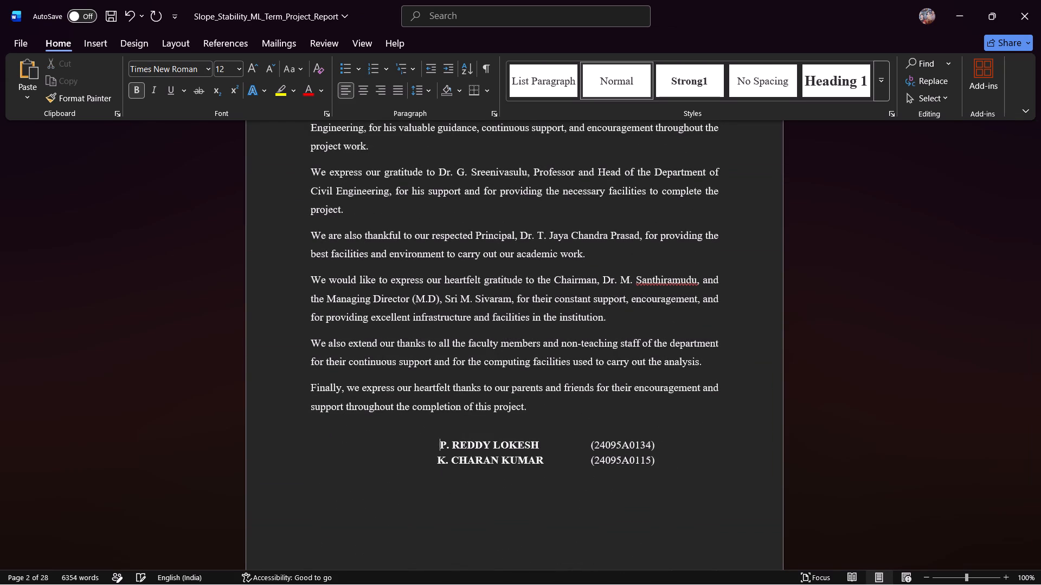
Insert spaces before the first student's roll number beneath the acknowledgement, keeping it on the name's line and ending near the page's right margin.
{"action": "left_click", "coordinate": [592, 444]}
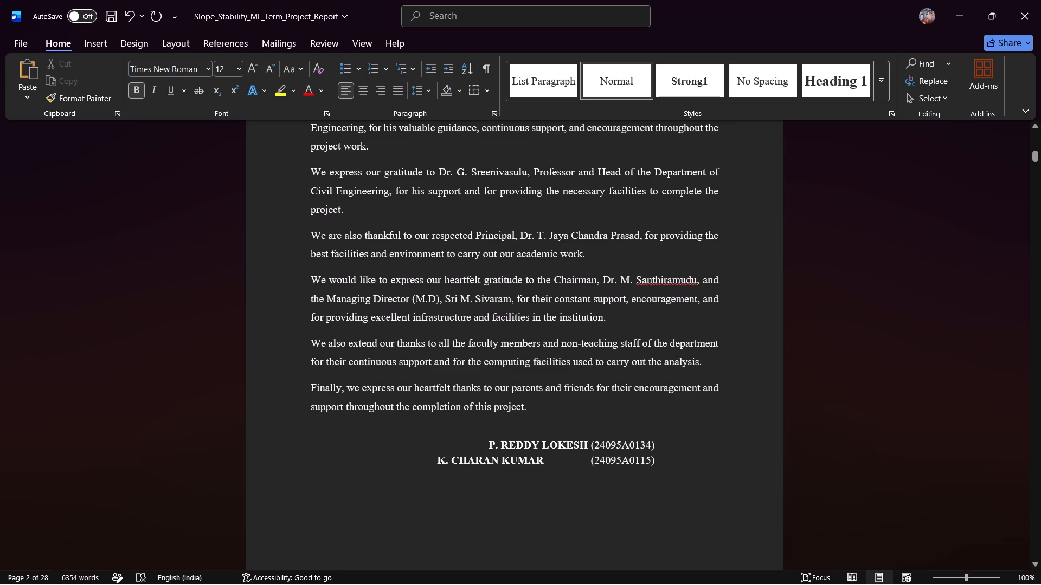
{"action": "key", "text": "space"}
{"action": "key", "text": "space"}
{"action": "key", "text": "space"}
{"action": "key", "text": "space"}
{"action": "key", "text": "space"}
{"action": "key", "text": "space"}
{"action": "key", "text": "space"}
{"action": "key", "text": "space"}
{"action": "key", "text": "space"}
{"action": "key", "text": "space"}
{"action": "key", "text": "space"}
{"action": "key", "text": "space"}
{"action": "key", "text": "space"}
{"action": "key", "text": "space"}
{"action": "key", "text": "space"}
{"action": "key", "text": "space"}
{"action": "key", "text": "space"}
{"action": "key", "text": "space"}
{"action": "key", "text": "space"}
{"action": "key", "text": "space"}
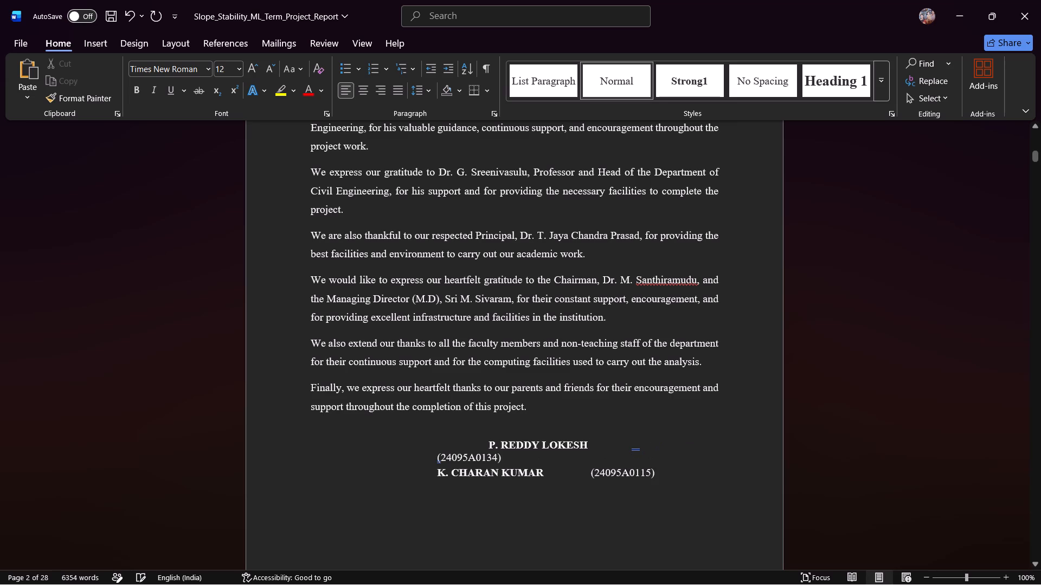
{"action": "key", "text": "BackSpace"}
{"action": "key", "text": "BackSpace"}
{"action": "key", "text": "BackSpace"}
{"action": "key", "text": "BackSpace"}
{"action": "key", "text": "BackSpace"}
{"action": "key", "text": "BackSpace"}
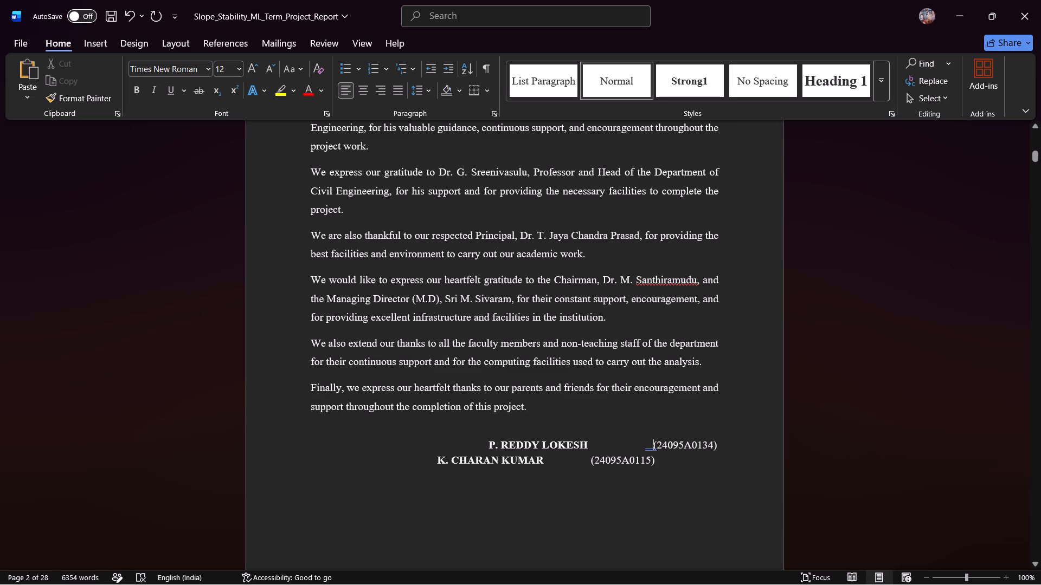
Insert 23 spaces before the second student's roll number beneath the acknowledgement, lining it up under the first roll number.
{"action": "left_click", "coordinate": [592, 469]}
{"action": "key", "text": "space"}
{"action": "key", "text": "space"}
{"action": "key", "text": "space"}
{"action": "key", "text": "space"}
{"action": "key", "text": "space"}
{"action": "key", "text": "space"}
{"action": "key", "text": "space"}
{"action": "key", "text": "space"}
{"action": "key", "text": "space"}
{"action": "key", "text": "space"}
{"action": "key", "text": "space"}
{"action": "key", "text": "space"}
{"action": "key", "text": "space"}
{"action": "key", "text": "space"}
{"action": "key", "text": "space"}
{"action": "key", "text": "space"}
{"action": "key", "text": "space"}
{"action": "key", "text": "space"}
{"action": "key", "text": "space"}
{"action": "key", "text": "space"}
{"action": "key", "text": "space"}
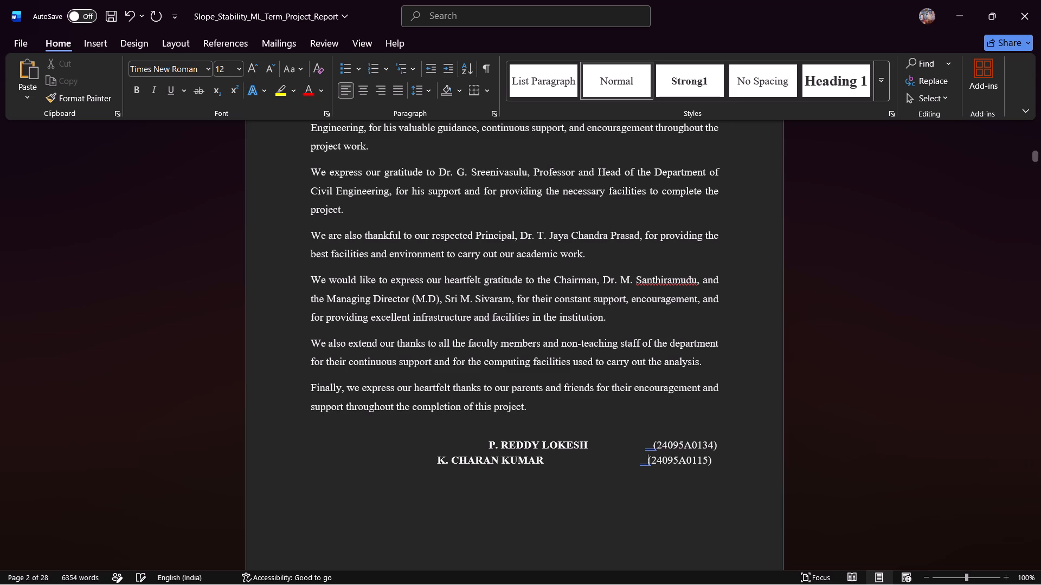
{"action": "key", "text": "space"}
{"action": "key", "text": "space"}
Indent the second student's name beneath the acknowledgement by 17 spaces, roughly under the first name, keeping its roll number on the same line.
{"action": "left_click", "coordinate": [418, 461]}
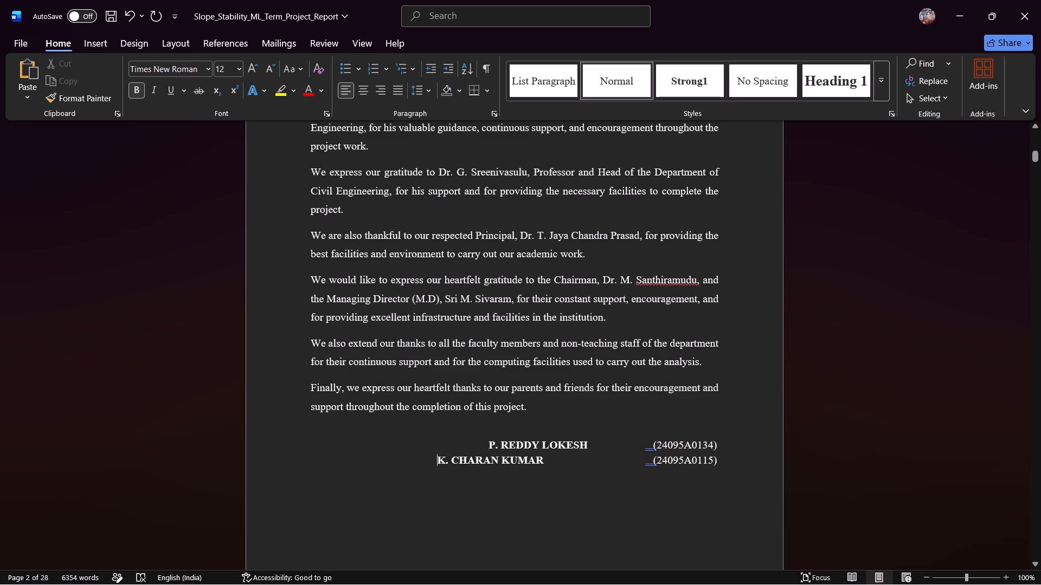
{"action": "key", "text": "space"}
{"action": "key", "text": "space"}
{"action": "key", "text": "space"}
{"action": "key", "text": "space"}
{"action": "key", "text": "space"}
{"action": "key", "text": "space"}
{"action": "key", "text": "space"}
{"action": "key", "text": "space"}
{"action": "key", "text": "space"}
{"action": "key", "text": "space"}
{"action": "key", "text": "space"}
{"action": "key", "text": "space"}
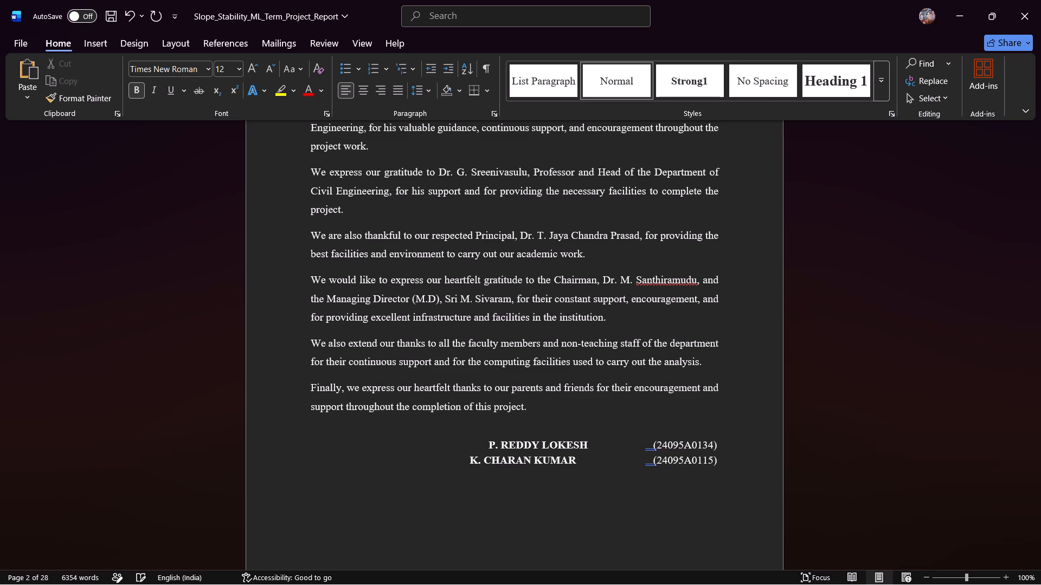
{"action": "key", "text": "space"}
{"action": "key", "text": "space"}
{"action": "key", "text": "space"}
{"action": "key", "text": "space"}
{"action": "key", "text": "space"}
{"action": "key", "text": "space"}
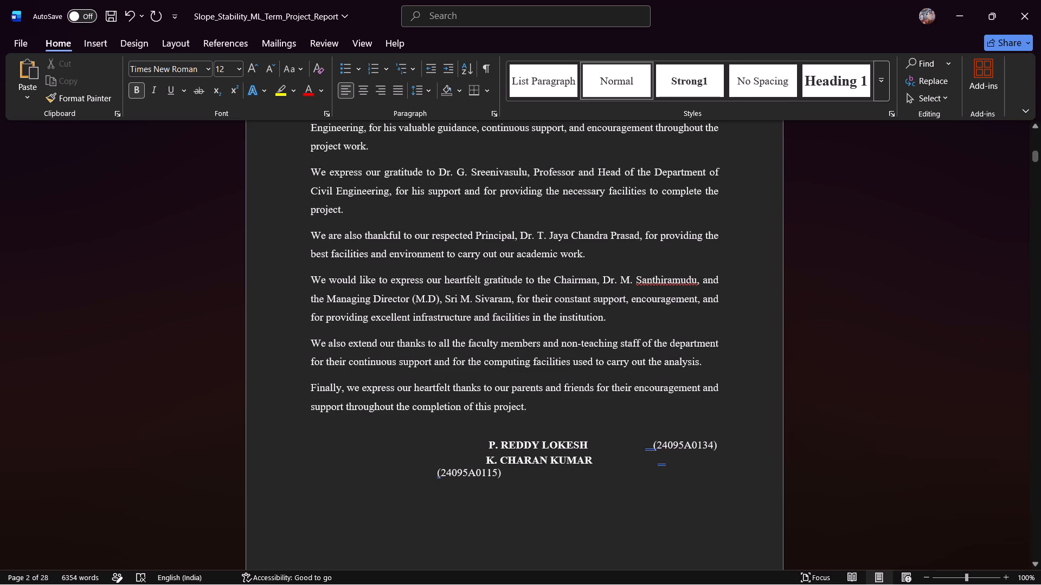
{"action": "key", "text": "BackSpace"}
{"action": "left_click", "coordinate": [661, 526]}
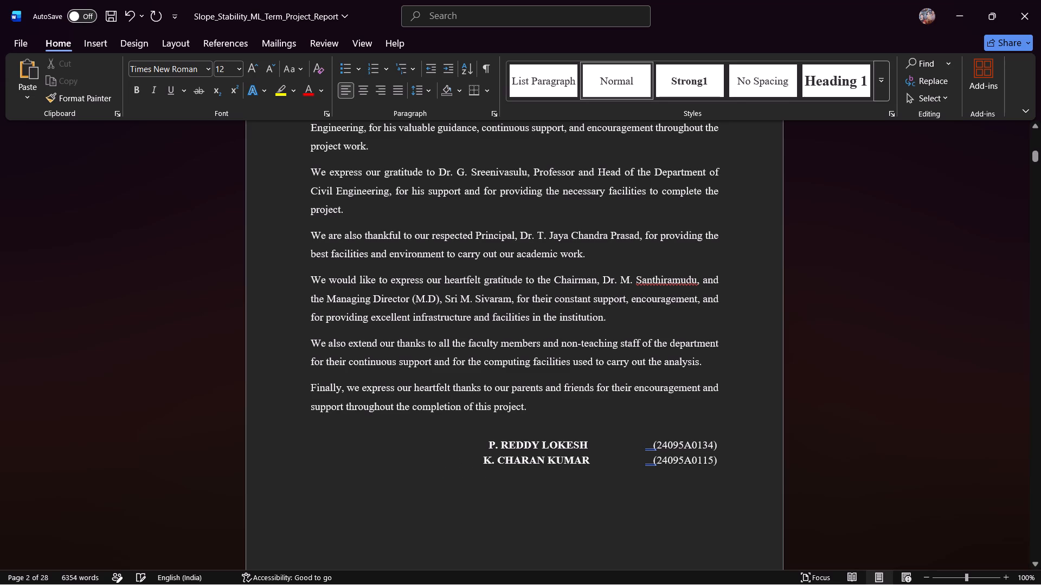
Save the report.
{"action": "scroll", "coordinate": [661, 526], "scroll_direction": "up", "scroll_amount": 3}
{"action": "left_click", "coordinate": [747, 409]}
{"action": "scroll", "coordinate": [747, 408], "scroll_direction": "up", "scroll_amount": 5}
{"action": "key", "text": "ctrl+s"}
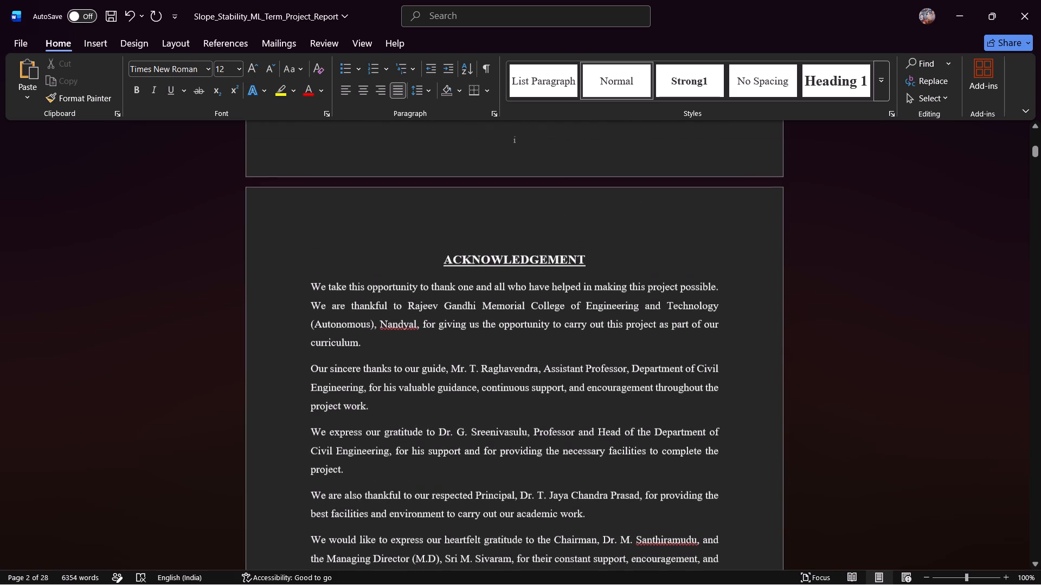
Insert 10 spaces before the first student's roll number on the certificate page.
{"action": "scroll", "coordinate": [747, 408], "scroll_direction": "up", "scroll_amount": 16}
{"action": "scroll", "coordinate": [747, 408], "scroll_direction": "up", "scroll_amount": 5}
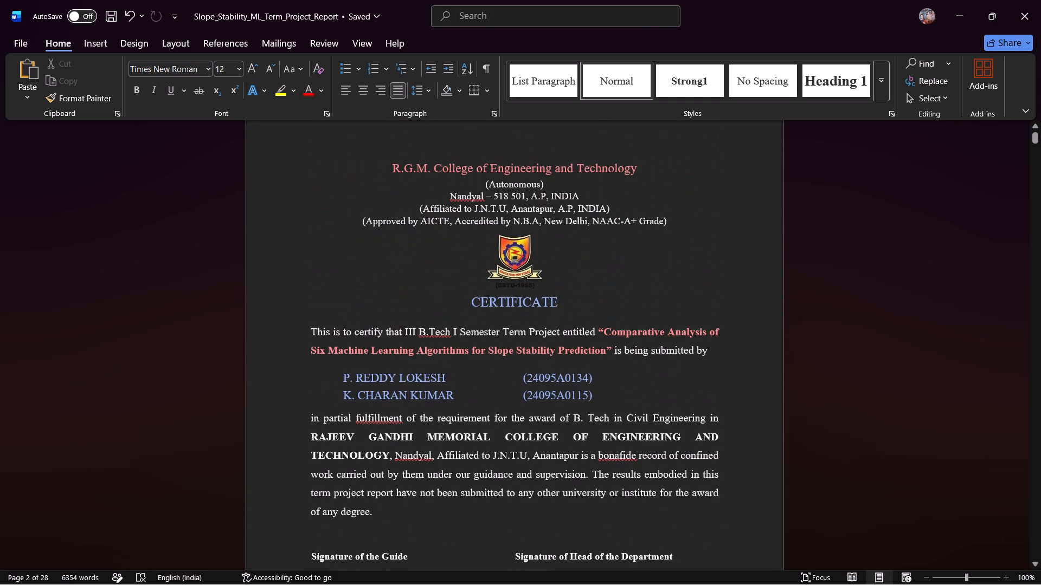
{"action": "left_click", "coordinate": [518, 381]}
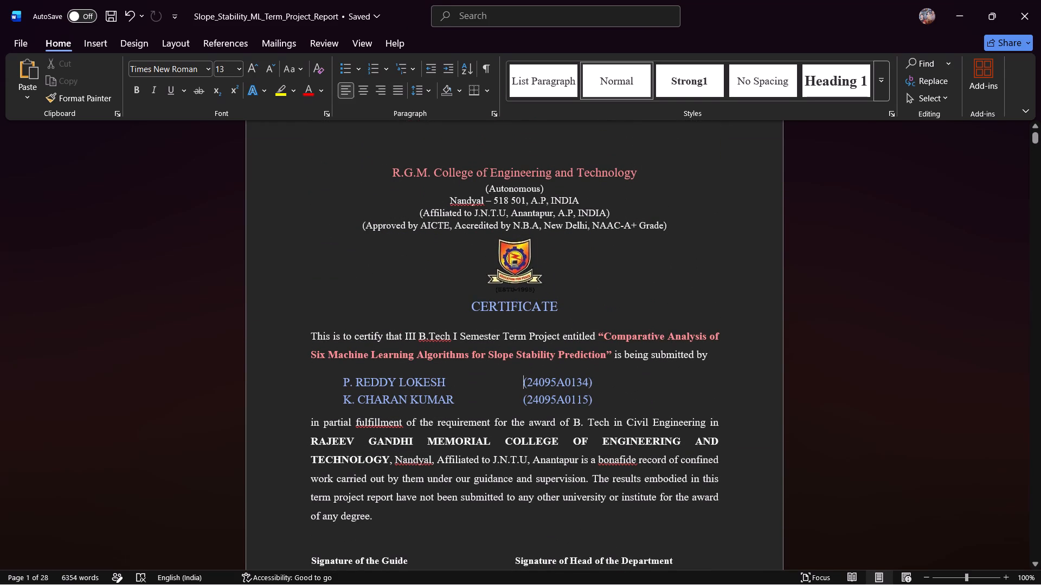
{"action": "key", "text": "space"}
{"action": "key", "text": "space"}
{"action": "key", "text": "space"}
{"action": "key", "text": "space"}
{"action": "key", "text": "space"}
{"action": "key", "text": "space"}
{"action": "key", "text": "space"}
{"action": "key", "text": "space"}
{"action": "key", "text": "space"}
{"action": "key", "text": "space"}
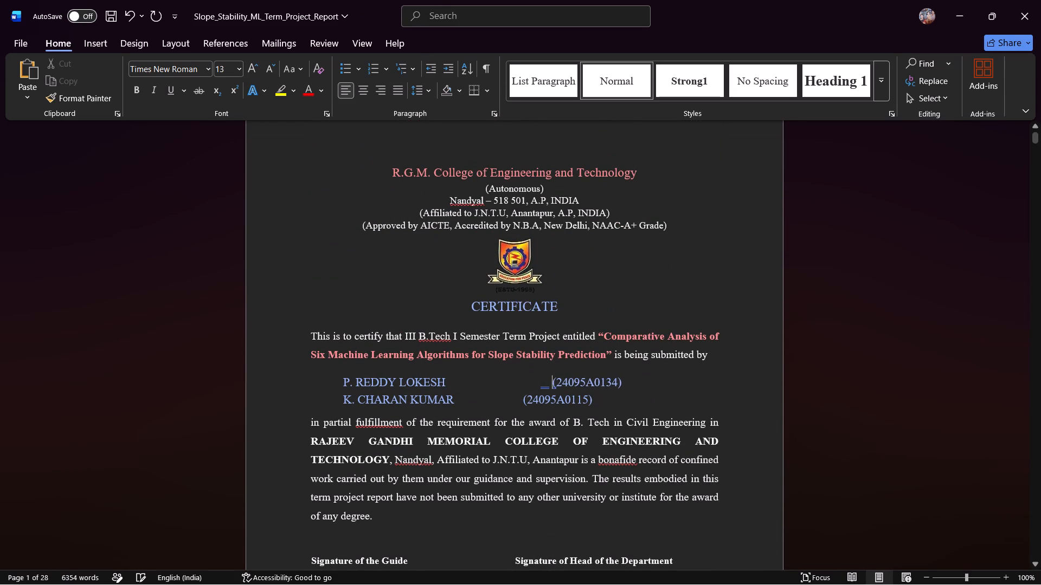
Indent the first student's name on the certificate page by 12 spaces.
{"action": "left_click", "coordinate": [339, 376]}
{"action": "key", "text": "space"}
{"action": "key", "text": "space"}
{"action": "key", "text": "space"}
{"action": "key", "text": "space"}
{"action": "key", "text": "space"}
{"action": "key", "text": "space"}
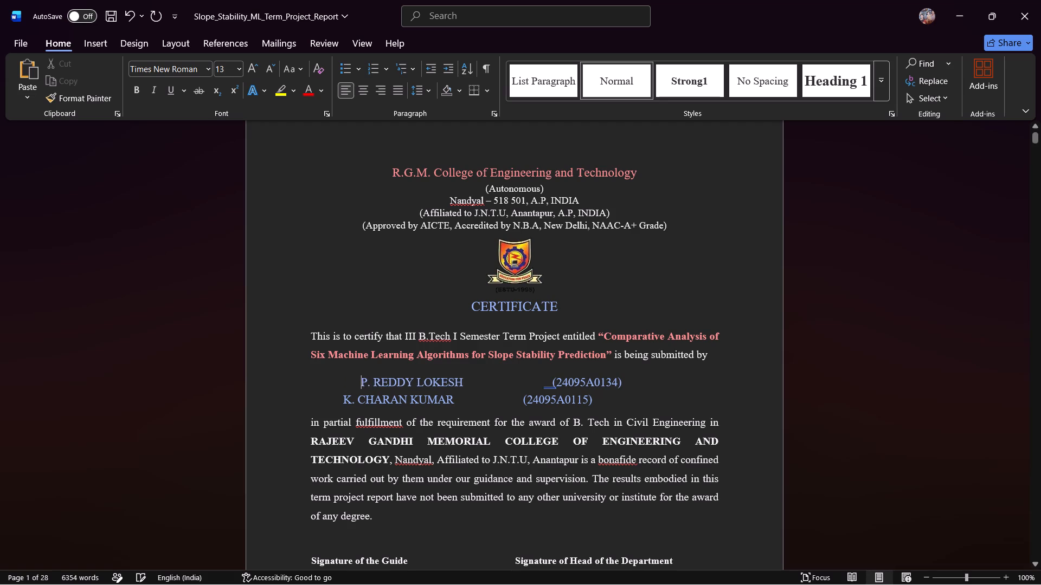
{"action": "key", "text": "space"}
{"action": "key", "text": "space"}
{"action": "key", "text": "space"}
{"action": "key", "text": "space"}
{"action": "key", "text": "space"}
{"action": "key", "text": "space"}
Insert 11 spaces before the second student's roll number on the certificate page, roughly lining it up under the first roll number.
{"action": "left_click", "coordinate": [526, 399]}
{"action": "left_click", "coordinate": [520, 398]}
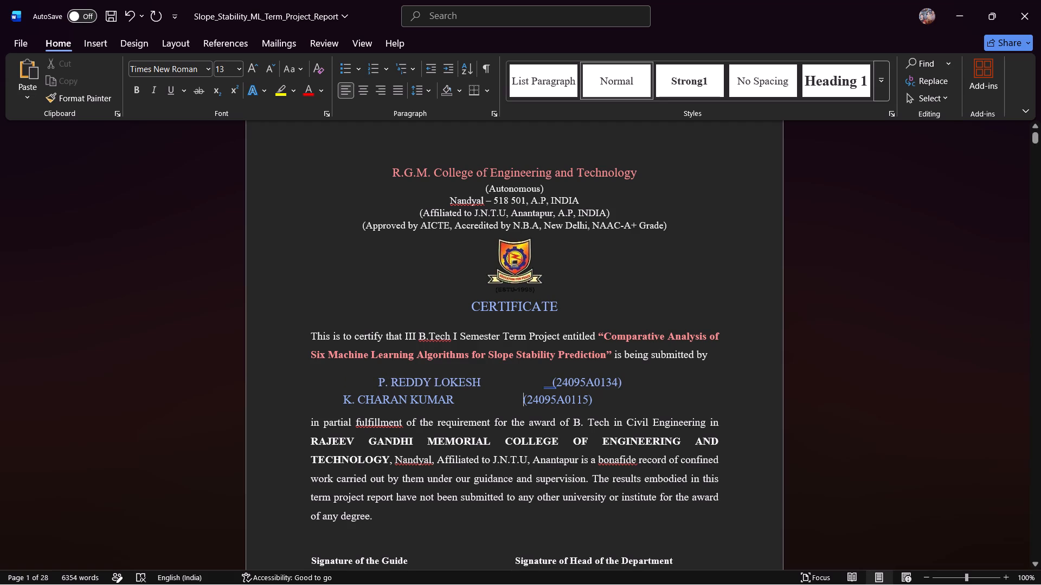
{"action": "key", "text": "space"}
{"action": "key", "text": "space"}
{"action": "key", "text": "space"}
{"action": "key", "text": "space"}
{"action": "key", "text": "space"}
{"action": "key", "text": "space"}
{"action": "key", "text": "space"}
{"action": "key", "text": "space"}
{"action": "key", "text": "space"}
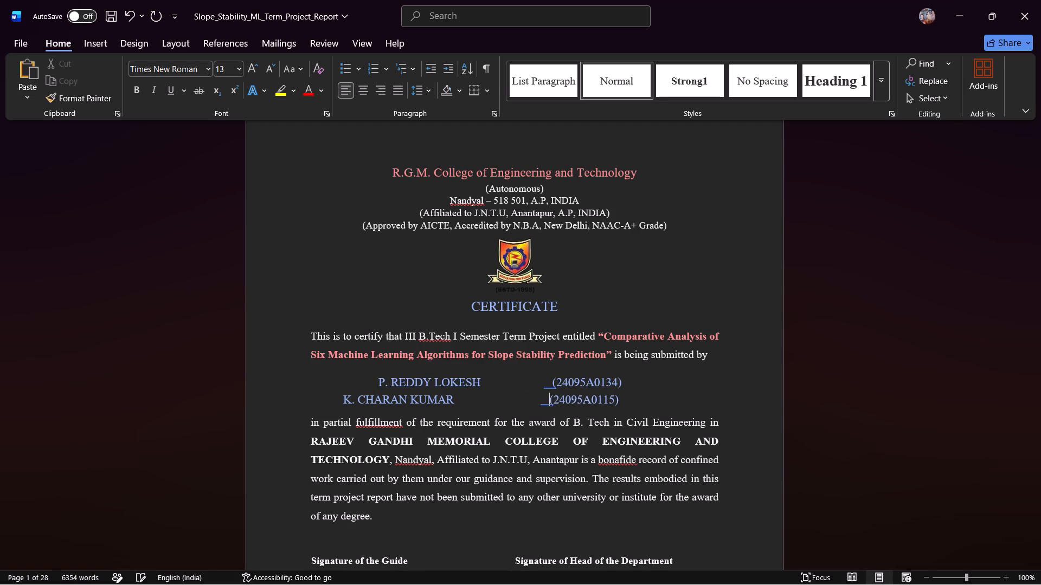
{"action": "key", "text": "space"}
{"action": "key", "text": "space"}
Indent the second student's name on the certificate page by 11 spaces, roughly lining it up under the first name.
{"action": "left_click", "coordinate": [348, 397]}
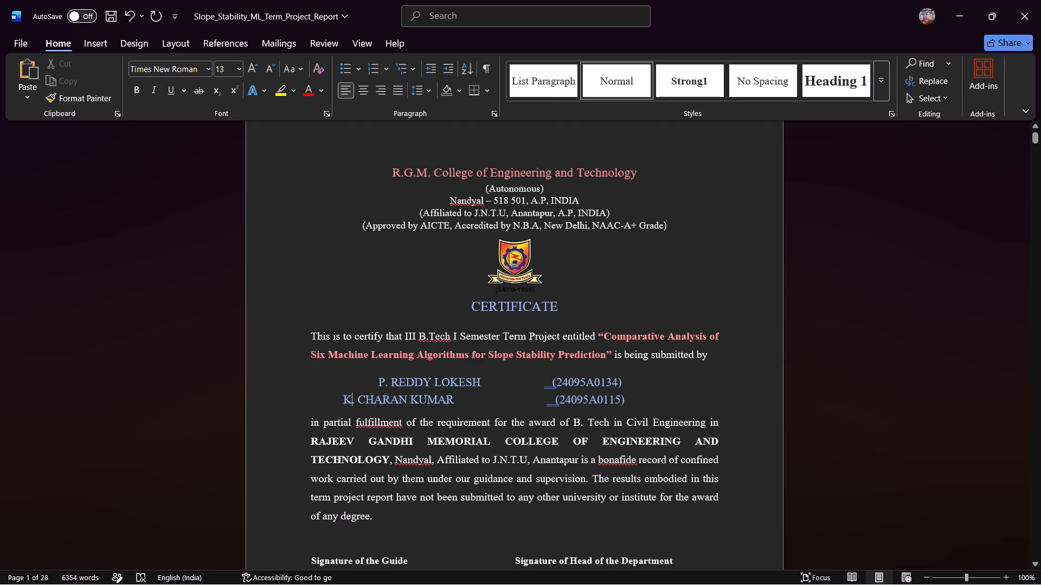
{"action": "left_click", "coordinate": [342, 397]}
{"action": "key", "text": "space"}
{"action": "key", "text": "space"}
{"action": "key", "text": "space"}
{"action": "key", "text": "space"}
{"action": "key", "text": "space"}
{"action": "key", "text": "space"}
{"action": "key", "text": "space"}
{"action": "key", "text": "space"}
{"action": "key", "text": "space"}
{"action": "key", "text": "space"}
{"action": "key", "text": "space"}
{"action": "key", "text": "space"}
{"action": "key", "text": "space"}
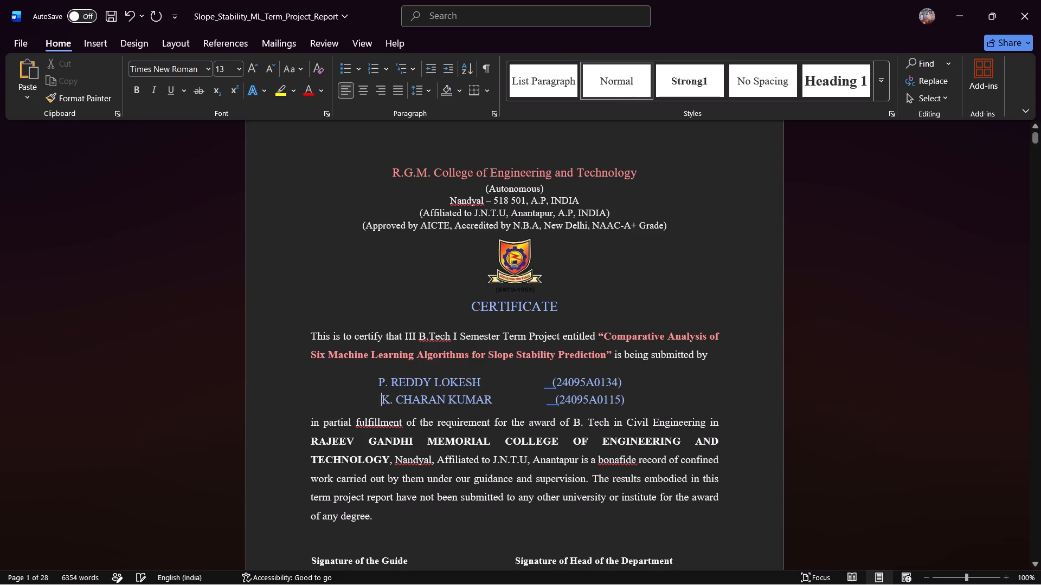
{"action": "key", "text": "BackSpace"}
{"action": "key", "text": "BackSpace"}
Paste the copied keywords between the second student's name and roll number on the certificate page.
{"action": "left_click", "coordinate": [513, 394]}
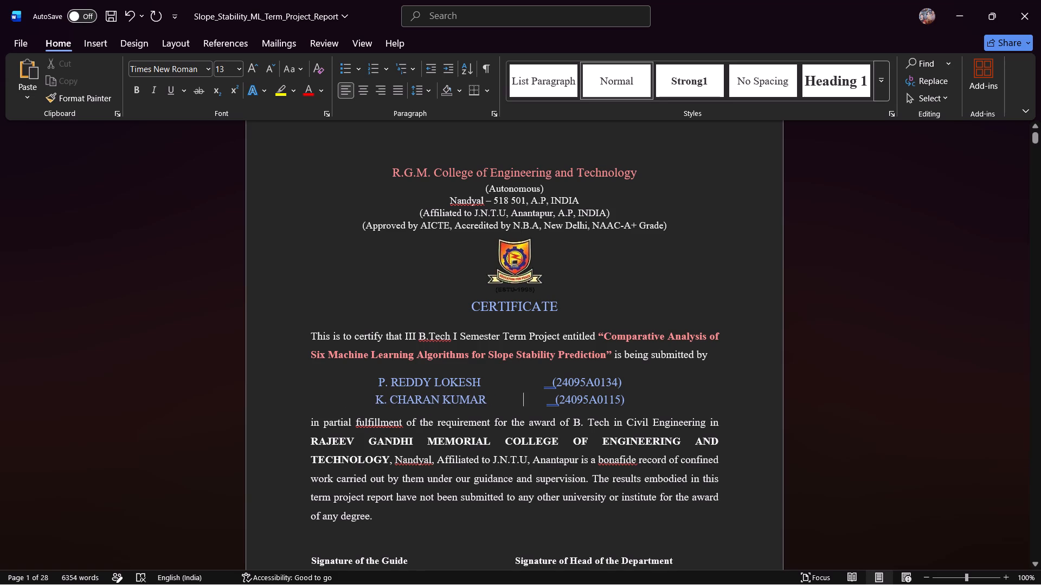
{"action": "key", "text": "ctrl+v"}
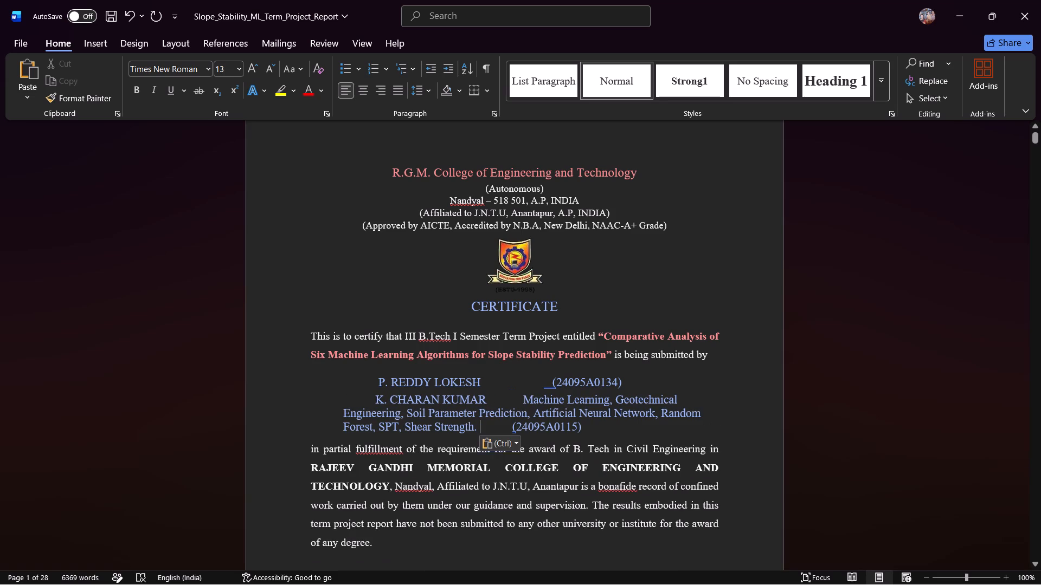
Undo the keyword paste between the second student's name and roll number on the certificate page, and save the report.
{"action": "key", "text": "ctrl+z"}
{"action": "left_click", "coordinate": [513, 392]}
{"action": "key", "text": "ctrl+z"}
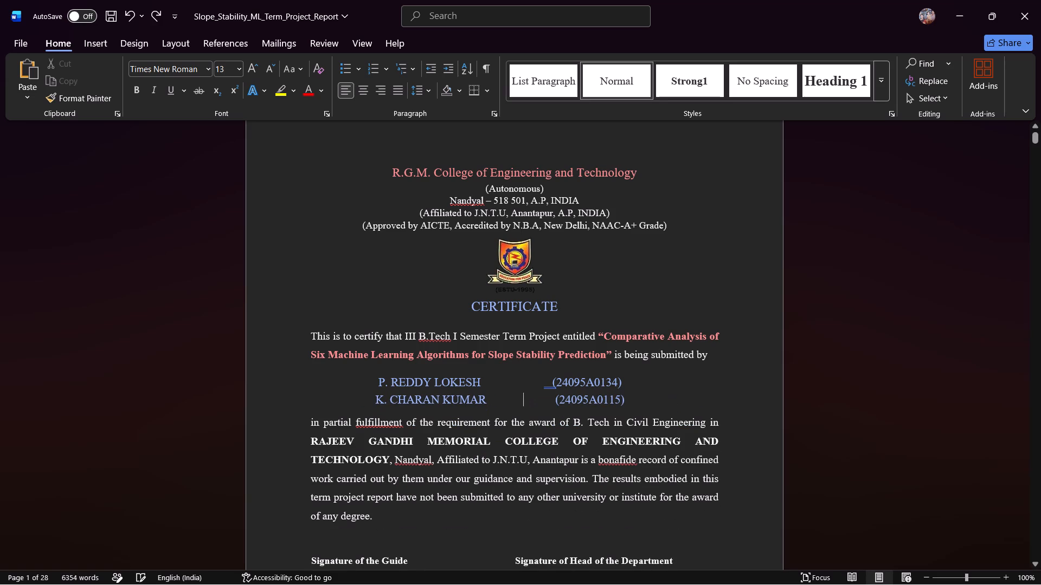
{"action": "key", "text": "ctrl+s"}
Look through the report from the certificate and acknowledgement pages to the list of tables to check the layout.
{"action": "left_click", "coordinate": [670, 392]}
{"action": "scroll", "coordinate": [671, 391], "scroll_direction": "down", "scroll_amount": 5}
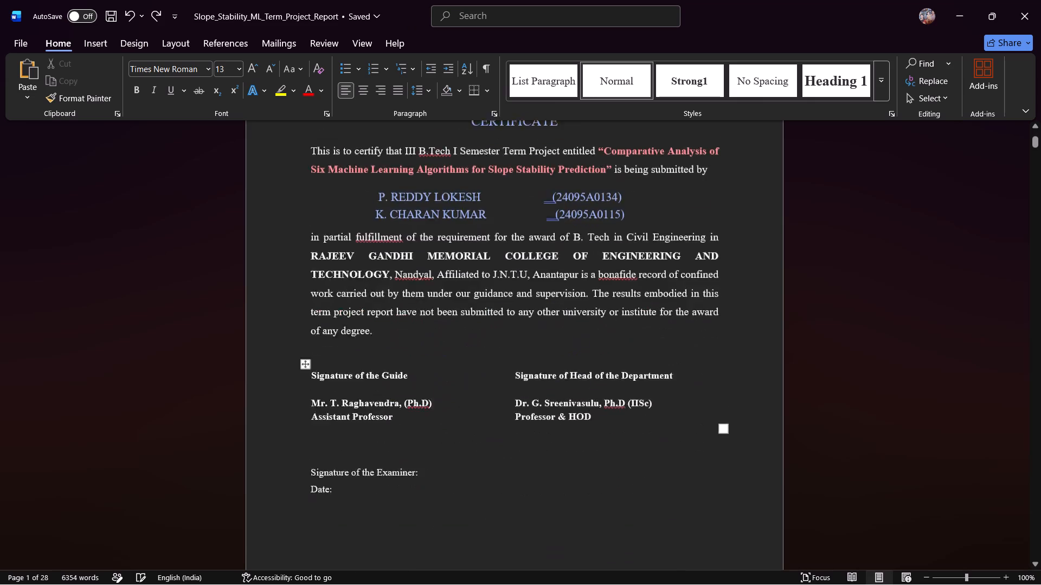
{"action": "scroll", "coordinate": [671, 391], "scroll_direction": "down", "scroll_amount": 7}
{"action": "scroll", "coordinate": [671, 391], "scroll_direction": "up", "scroll_amount": 1}
{"action": "scroll", "coordinate": [1008, 405], "scroll_direction": "down", "scroll_amount": 8}
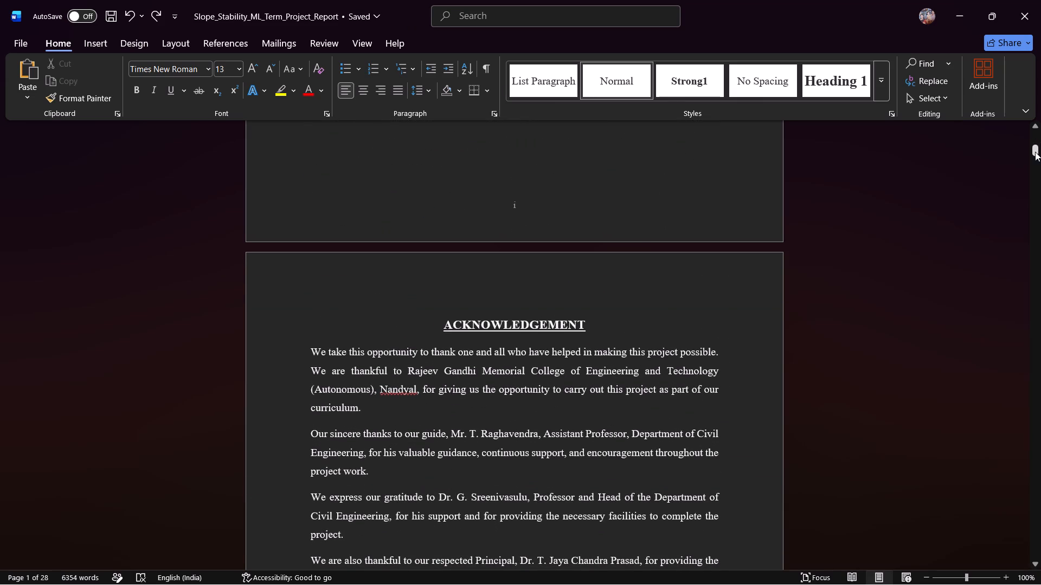
{"action": "left_click_drag", "start_coordinate": [1035, 152], "coordinate": [1036, 201]}
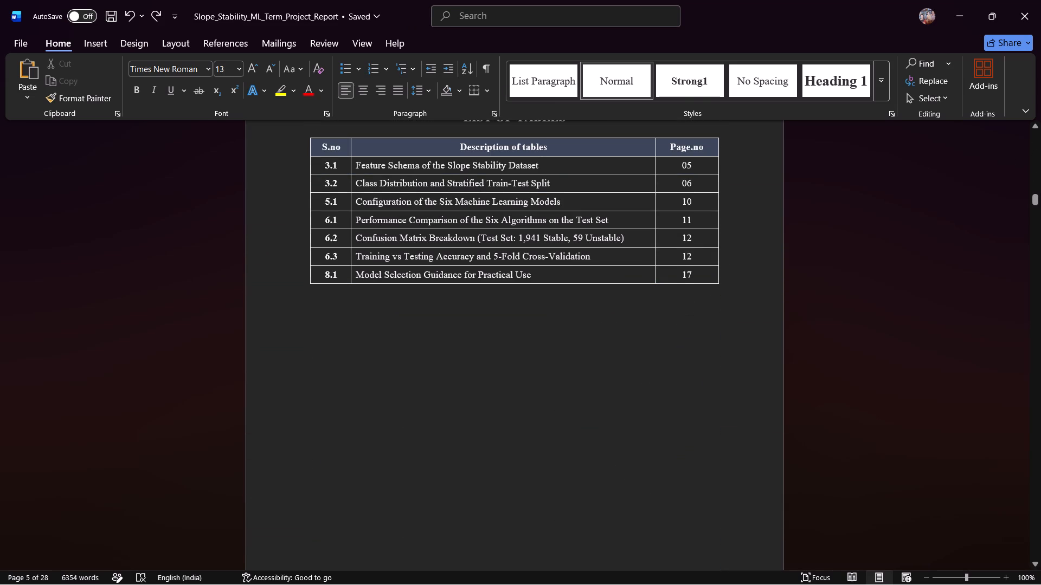
{"action": "scroll", "coordinate": [827, 290], "scroll_direction": "up", "scroll_amount": 5}
Save a copy of the report to the Desktop as a Word Document named Slope_Stability_ML_Term_Project_Report.
{"action": "left_click", "coordinate": [22, 51]}
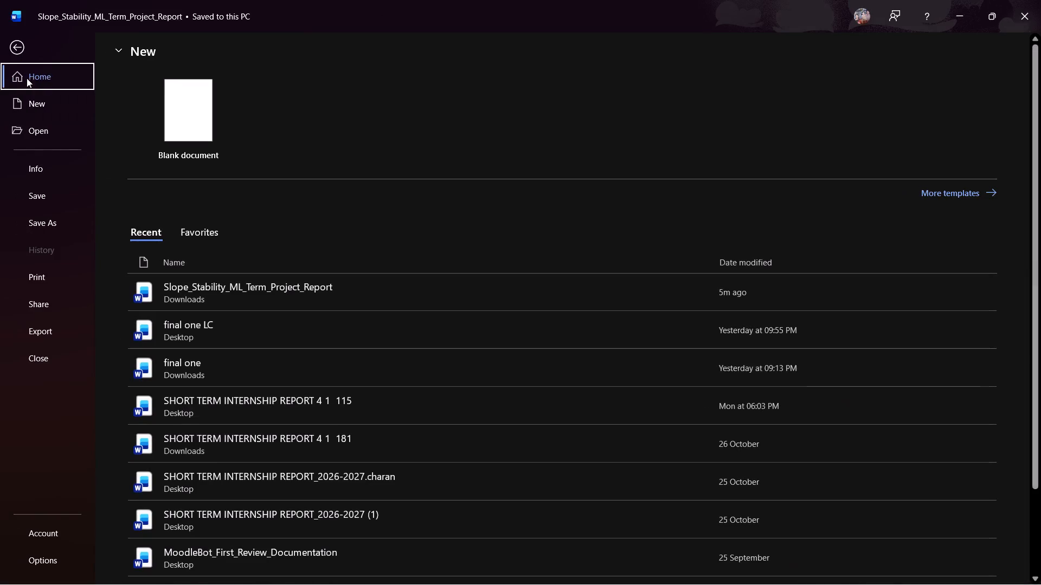
{"action": "left_click", "coordinate": [49, 217]}
{"action": "left_click", "coordinate": [200, 368]}
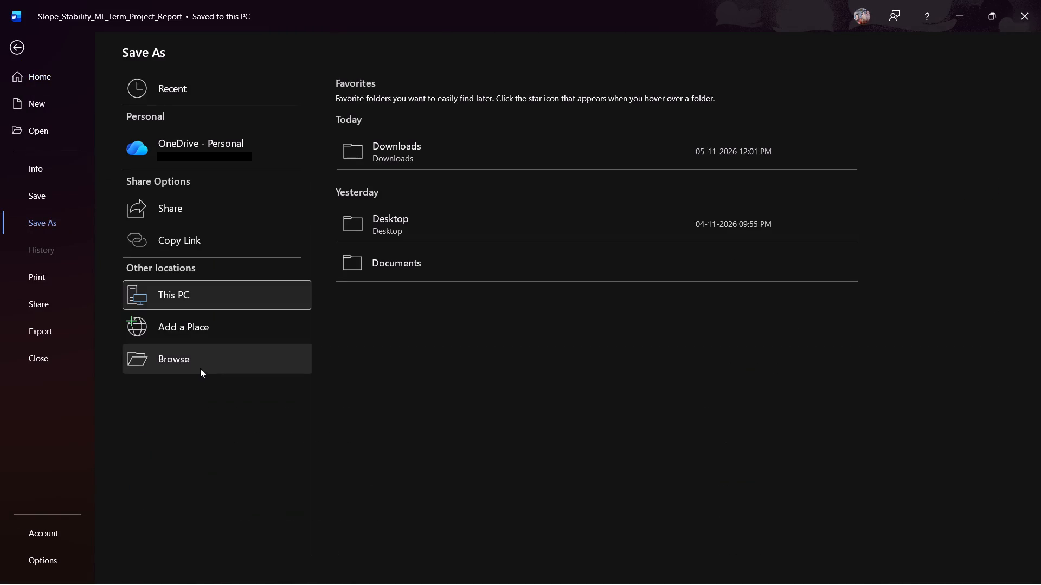
{"action": "scroll", "coordinate": [65, 122], "scroll_direction": "up", "scroll_amount": 3}
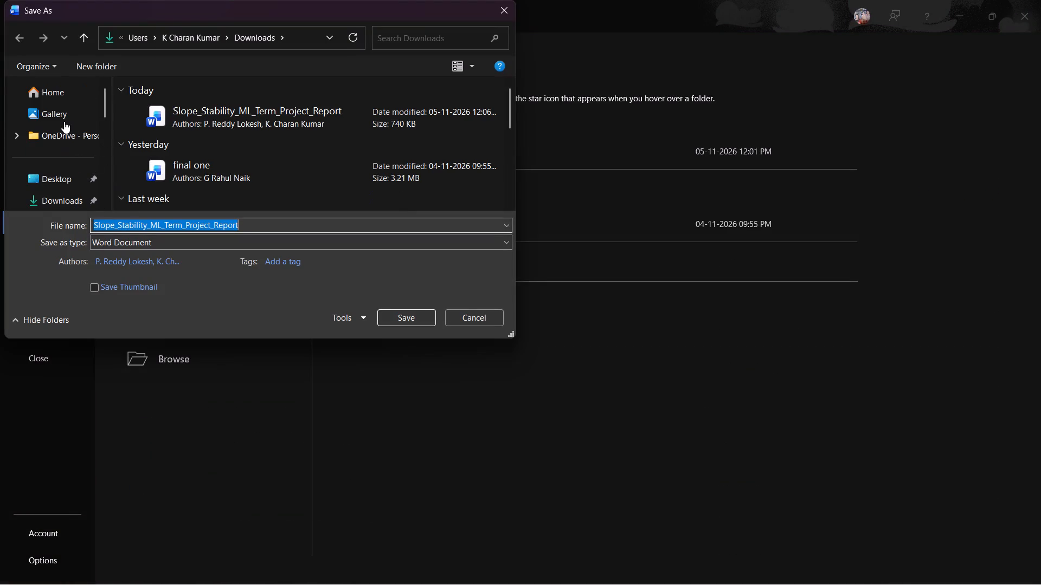
{"action": "left_click", "coordinate": [62, 172]}
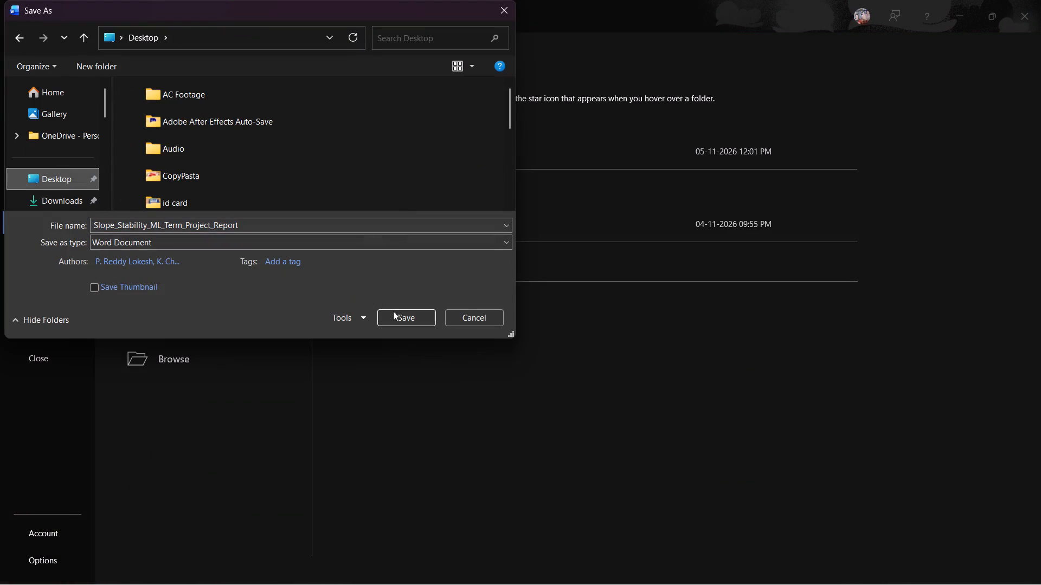
{"action": "left_click", "coordinate": [403, 321]}
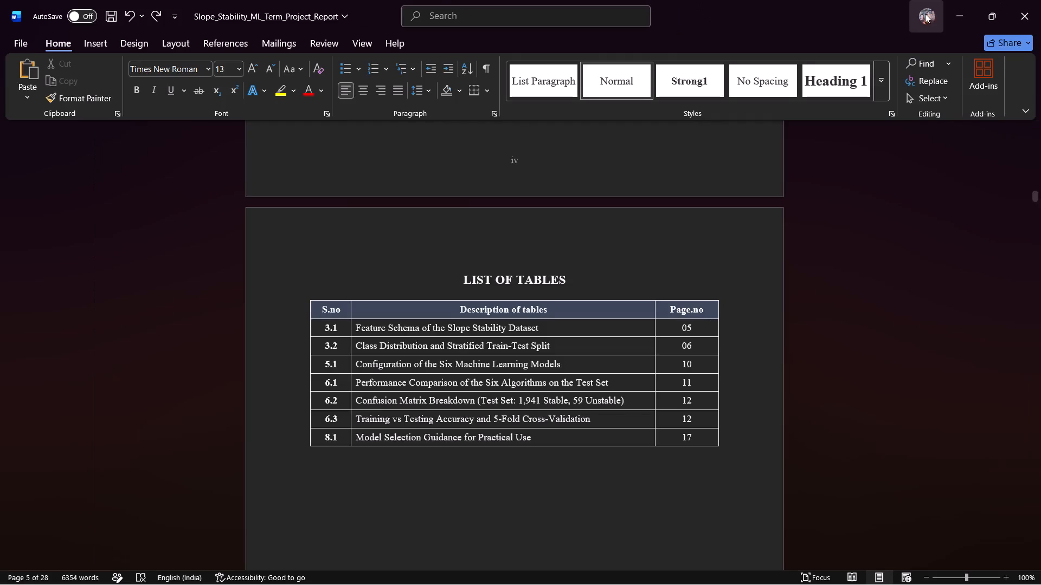
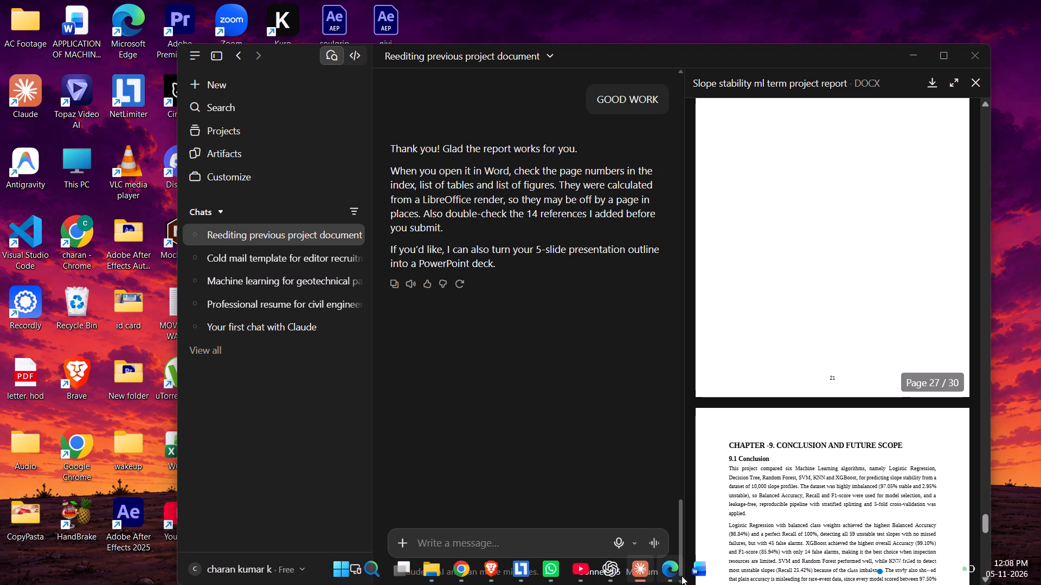
Switch to the report in Word and look over the key words, index and list of tables pages.
{"action": "left_click", "coordinate": [688, 578]}
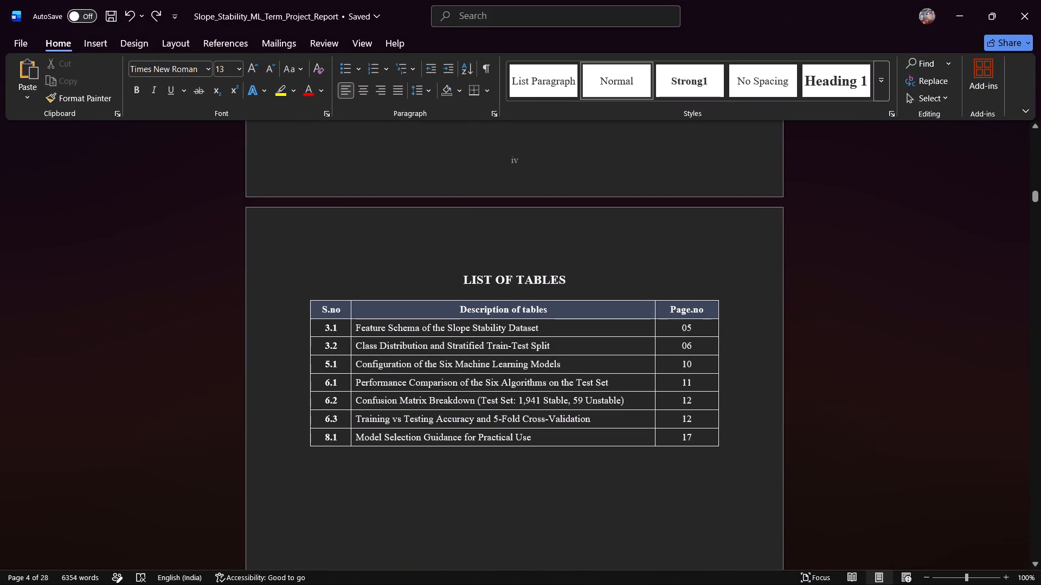
{"action": "scroll", "coordinate": [755, 362], "scroll_direction": "down", "scroll_amount": 1}
{"action": "scroll", "coordinate": [755, 362], "scroll_direction": "up", "scroll_amount": 2}
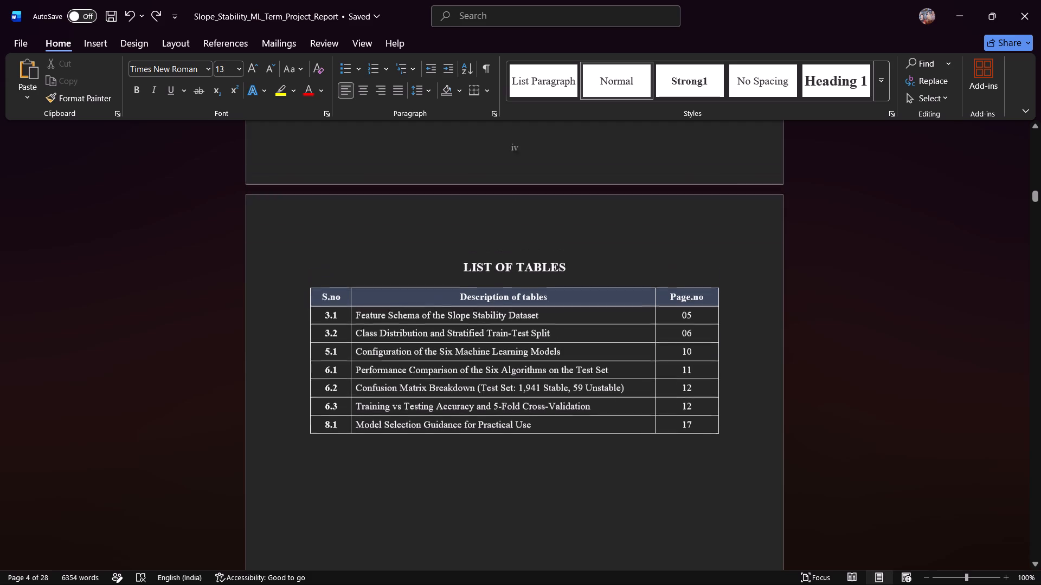
{"action": "scroll", "coordinate": [755, 362], "scroll_direction": "up", "scroll_amount": 6}
{"action": "scroll", "coordinate": [755, 362], "scroll_direction": "down", "scroll_amount": 2}
{"action": "scroll", "coordinate": [755, 362], "scroll_direction": "up", "scroll_amount": 18}
{"action": "scroll", "coordinate": [756, 361], "scroll_direction": "down", "scroll_amount": 1}
{"action": "scroll", "coordinate": [756, 361], "scroll_direction": "up", "scroll_amount": 4}
{"action": "scroll", "coordinate": [756, 361], "scroll_direction": "down", "scroll_amount": 1}
{"action": "scroll", "coordinate": [756, 361], "scroll_direction": "up", "scroll_amount": 11}
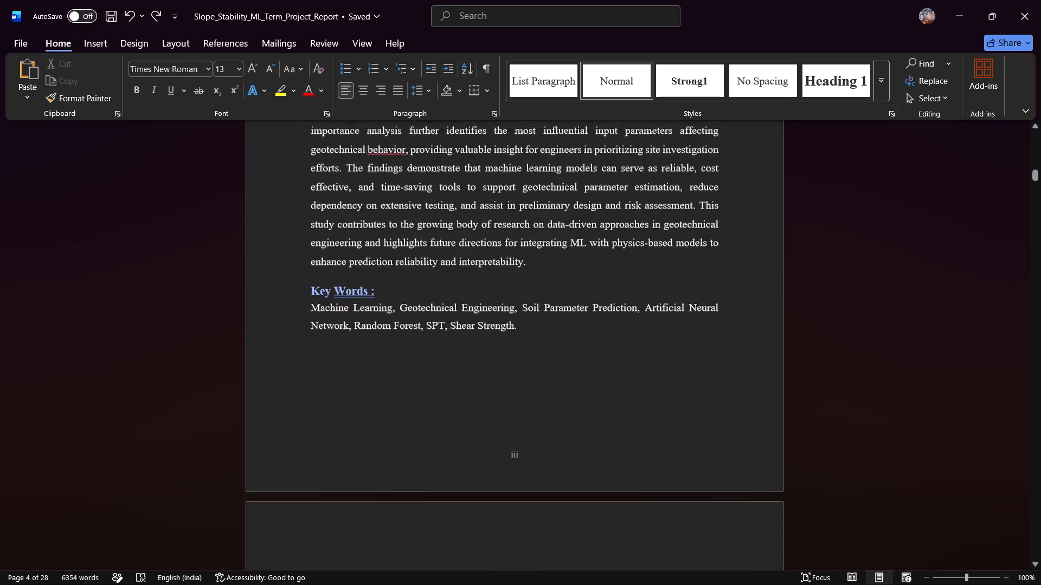
{"action": "scroll", "coordinate": [756, 361], "scroll_direction": "up", "scroll_amount": 3}
{"action": "scroll", "coordinate": [756, 361], "scroll_direction": "down", "scroll_amount": 14}
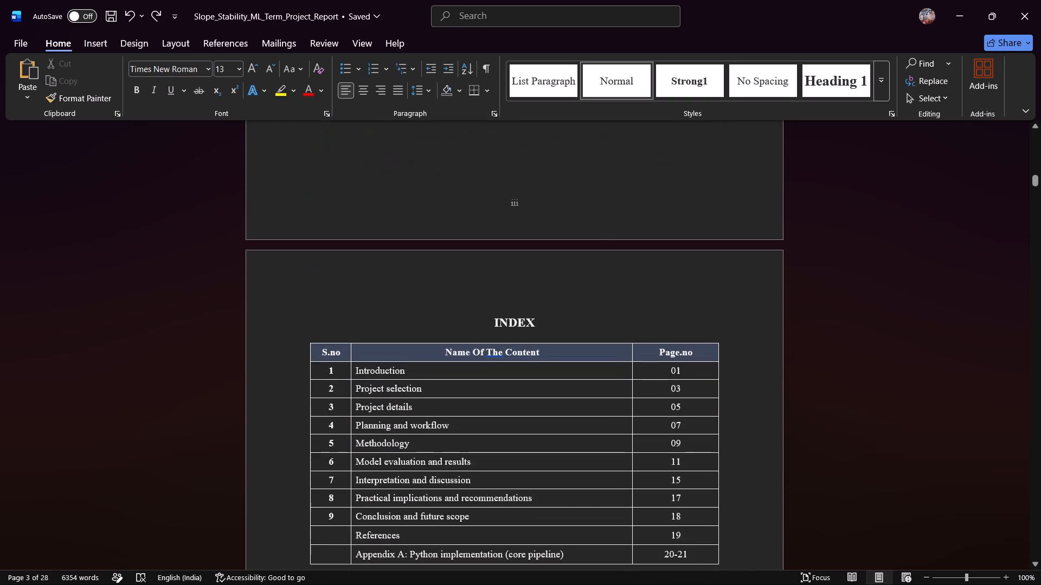
Enter serial number 10 for References and 11 for Appendix A in the index table.
{"action": "scroll", "coordinate": [756, 361], "scroll_direction": "down", "scroll_amount": 6}
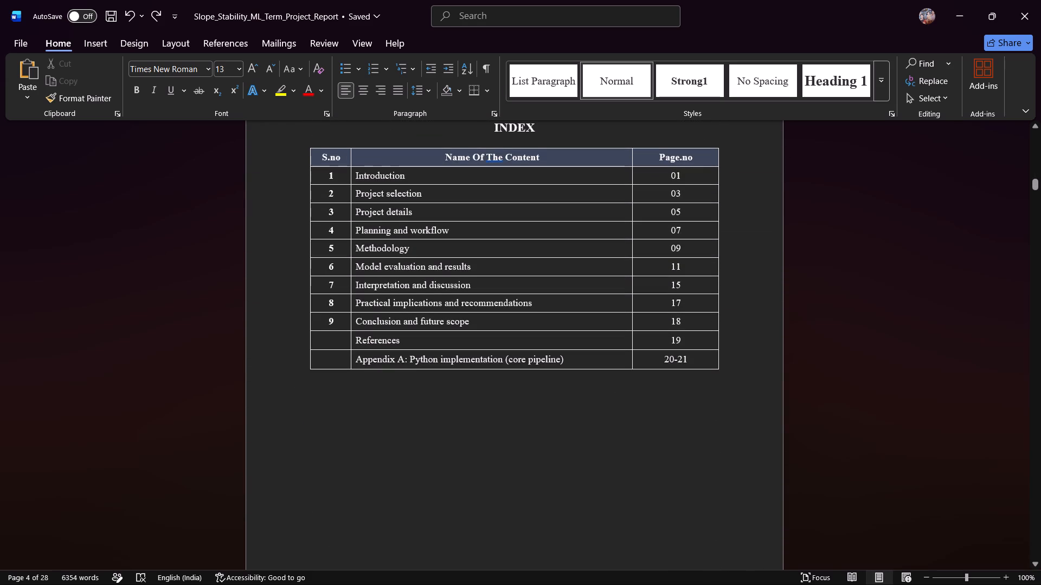
{"action": "scroll", "coordinate": [756, 361], "scroll_direction": "down", "scroll_amount": 7}
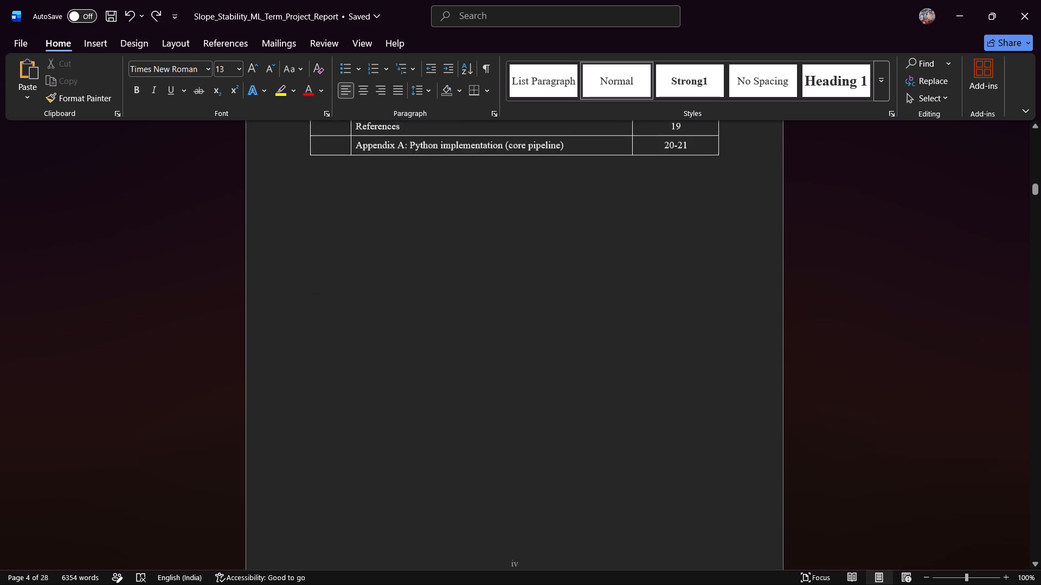
{"action": "scroll", "coordinate": [756, 361], "scroll_direction": "down", "scroll_amount": 6}
{"action": "scroll", "coordinate": [756, 361], "scroll_direction": "up", "scroll_amount": 12}
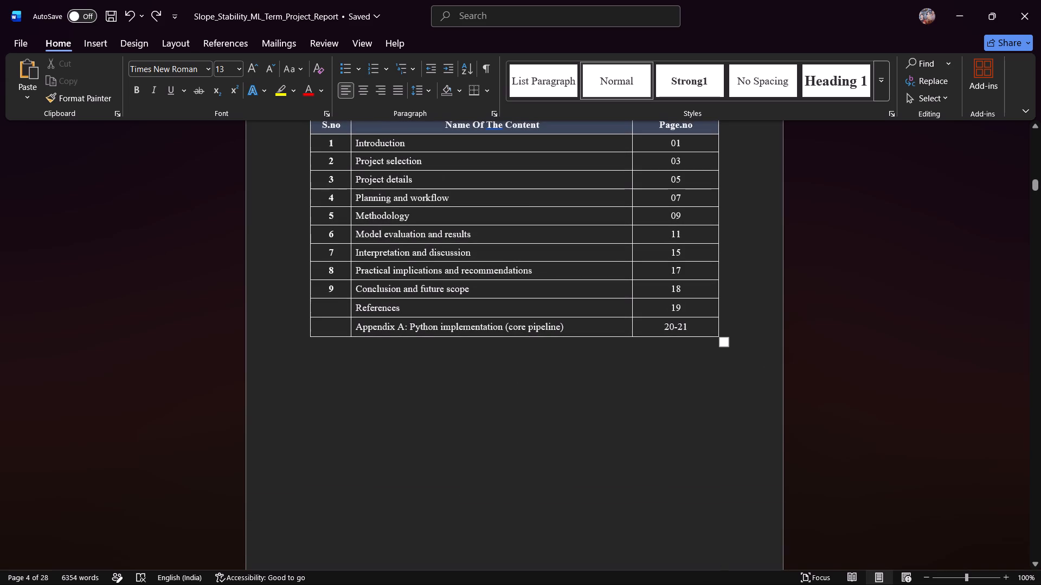
{"action": "left_click", "coordinate": [322, 311]}
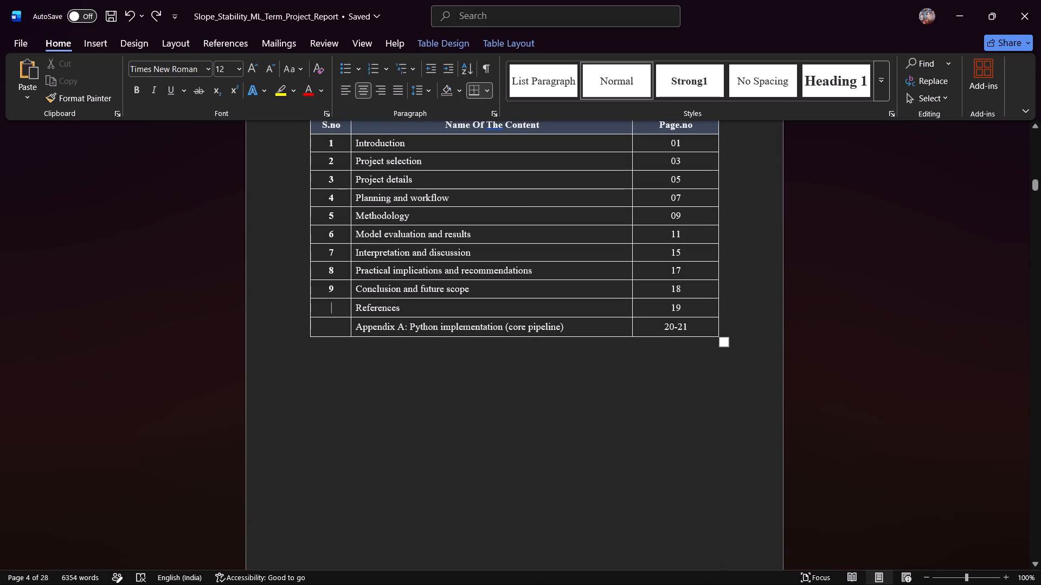
{"action": "type", "text": "10"}
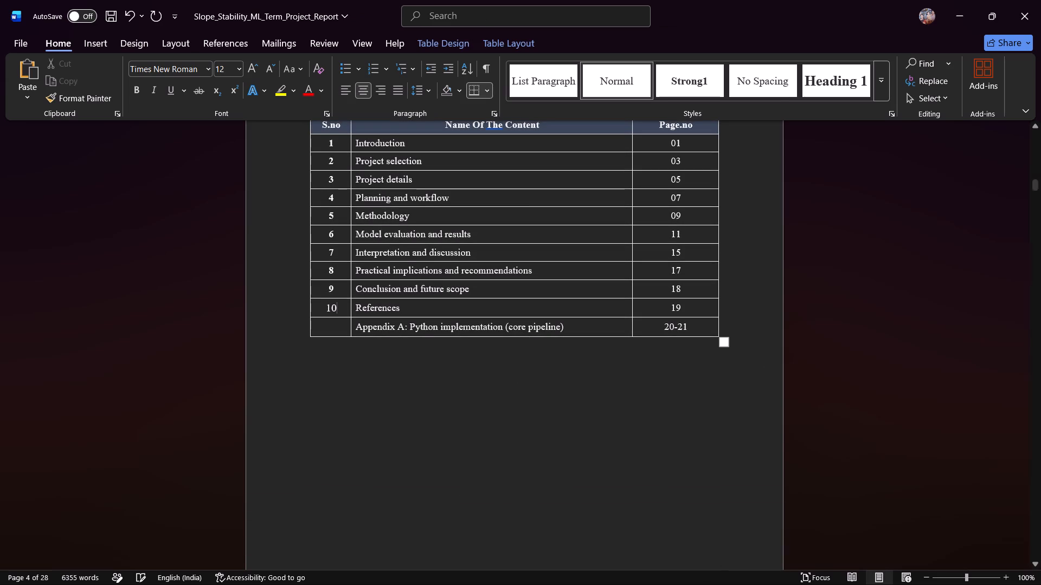
{"action": "left_click", "coordinate": [329, 327]}
{"action": "type", "text": "11"}
Make the serial numbers 10 and 11 in the index table bold.
{"action": "left_click", "coordinate": [471, 375]}
{"action": "left_click_drag", "start_coordinate": [340, 326], "coordinate": [336, 326]}
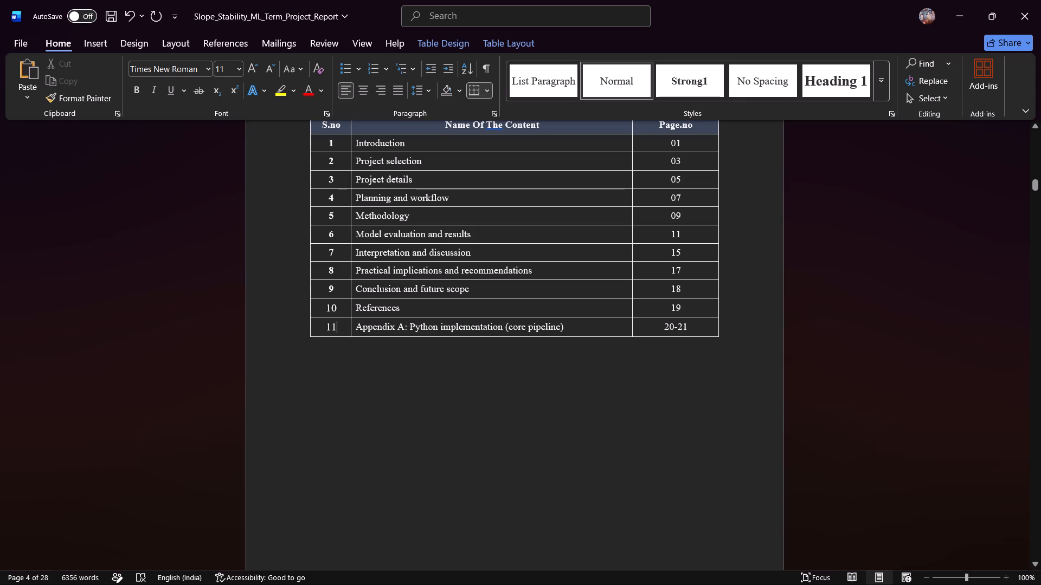
{"action": "left_click_drag", "start_coordinate": [336, 326], "coordinate": [326, 311]}
{"action": "left_click", "coordinate": [342, 291]}
{"action": "left_click", "coordinate": [365, 384]}
Examine the Appendix A and References pages at the end of the report and their page numbers.
{"action": "left_click_drag", "start_coordinate": [1038, 186], "coordinate": [1040, 584]}
{"action": "scroll", "coordinate": [954, 501], "scroll_direction": "up", "scroll_amount": 2}
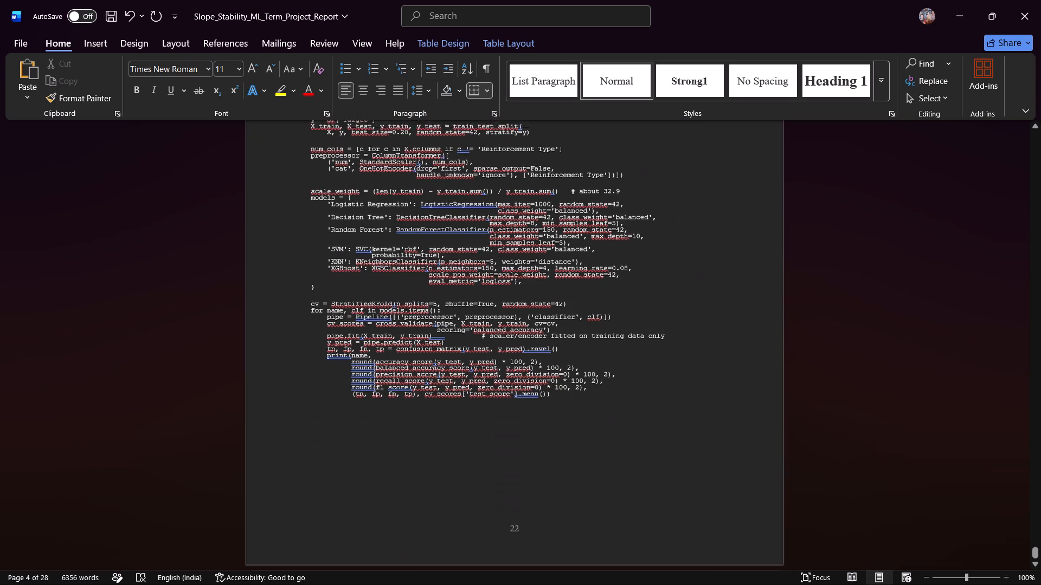
{"action": "scroll", "coordinate": [954, 500], "scroll_direction": "up", "scroll_amount": 14}
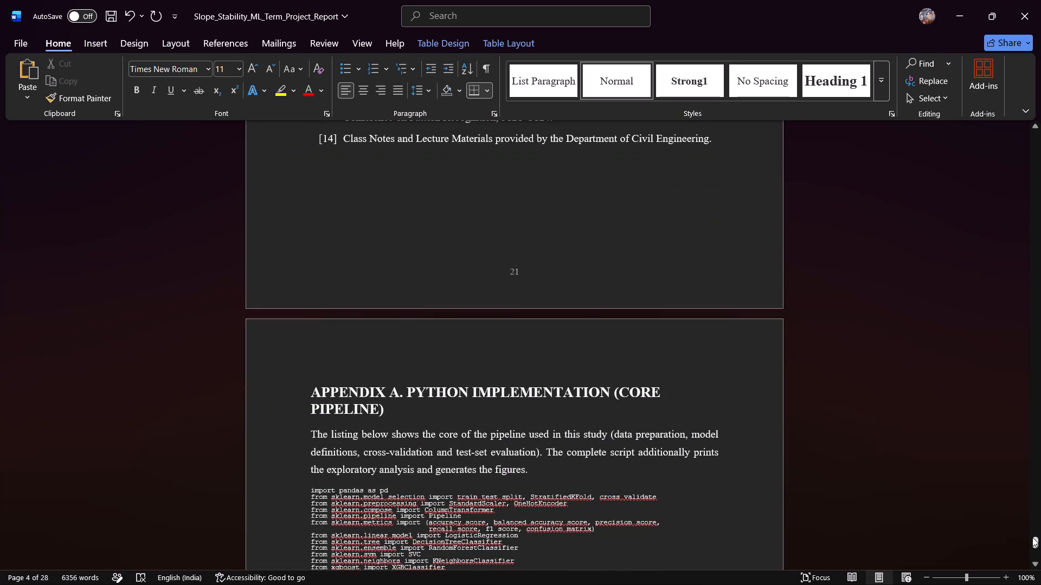
Review the front matter from the certificate to the start of Chapter 1, rechecking the list of figures and the index.
{"action": "left_click_drag", "start_coordinate": [1032, 537], "coordinate": [995, 125]}
{"action": "scroll", "coordinate": [820, 321], "scroll_direction": "down", "scroll_amount": 9}
{"action": "scroll", "coordinate": [819, 321], "scroll_direction": "up", "scroll_amount": 1}
{"action": "scroll", "coordinate": [819, 321], "scroll_direction": "down", "scroll_amount": 15}
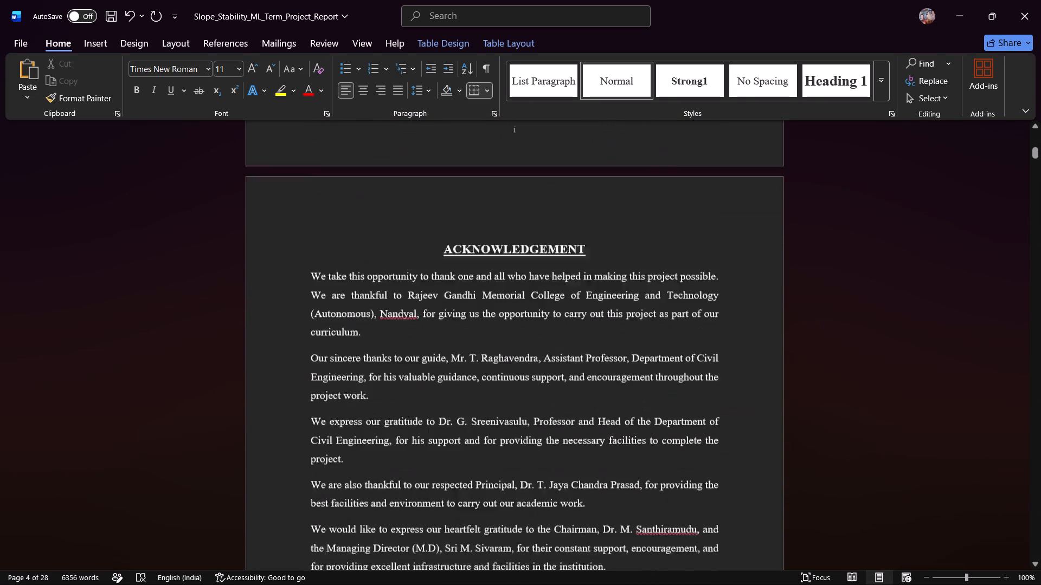
{"action": "scroll", "coordinate": [819, 320], "scroll_direction": "down", "scroll_amount": 7}
{"action": "scroll", "coordinate": [819, 320], "scroll_direction": "up", "scroll_amount": 2}
{"action": "scroll", "coordinate": [819, 320], "scroll_direction": "down", "scroll_amount": 20}
{"action": "scroll", "coordinate": [819, 320], "scroll_direction": "down", "scroll_amount": 11}
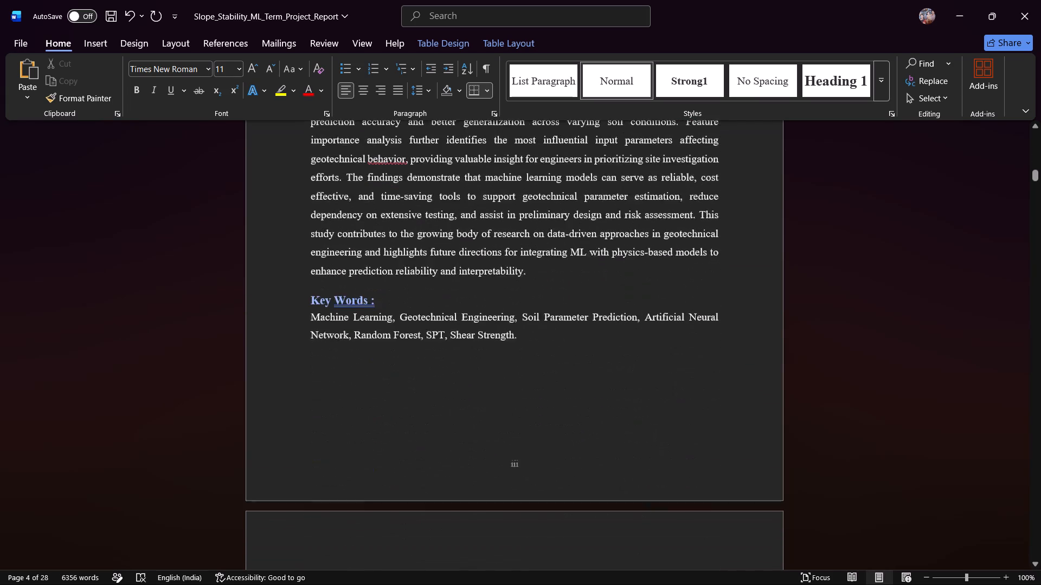
{"action": "scroll", "coordinate": [819, 320], "scroll_direction": "down", "scroll_amount": 13}
{"action": "scroll", "coordinate": [819, 320], "scroll_direction": "down", "scroll_amount": 20}
{"action": "scroll", "coordinate": [819, 320], "scroll_direction": "down", "scroll_amount": 2}
{"action": "scroll", "coordinate": [819, 320], "scroll_direction": "up", "scroll_amount": 1}
{"action": "scroll", "coordinate": [819, 320], "scroll_direction": "down", "scroll_amount": 2}
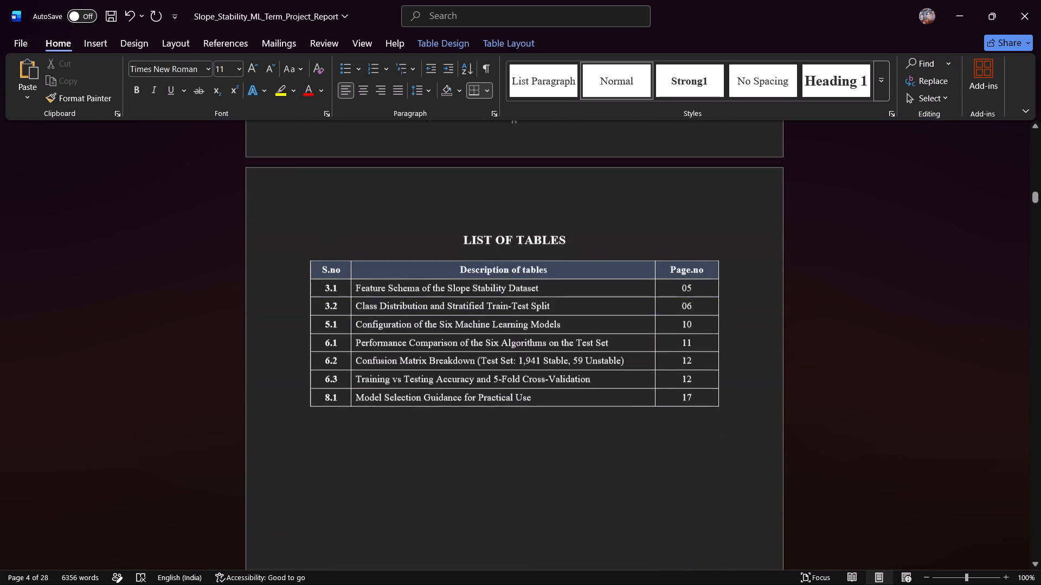
{"action": "scroll", "coordinate": [819, 320], "scroll_direction": "down", "scroll_amount": 2}
{"action": "scroll", "coordinate": [819, 320], "scroll_direction": "up", "scroll_amount": 1}
{"action": "scroll", "coordinate": [819, 320], "scroll_direction": "down", "scroll_amount": 18}
{"action": "scroll", "coordinate": [819, 320], "scroll_direction": "up", "scroll_amount": 1}
{"action": "scroll", "coordinate": [819, 320], "scroll_direction": "down", "scroll_amount": 11}
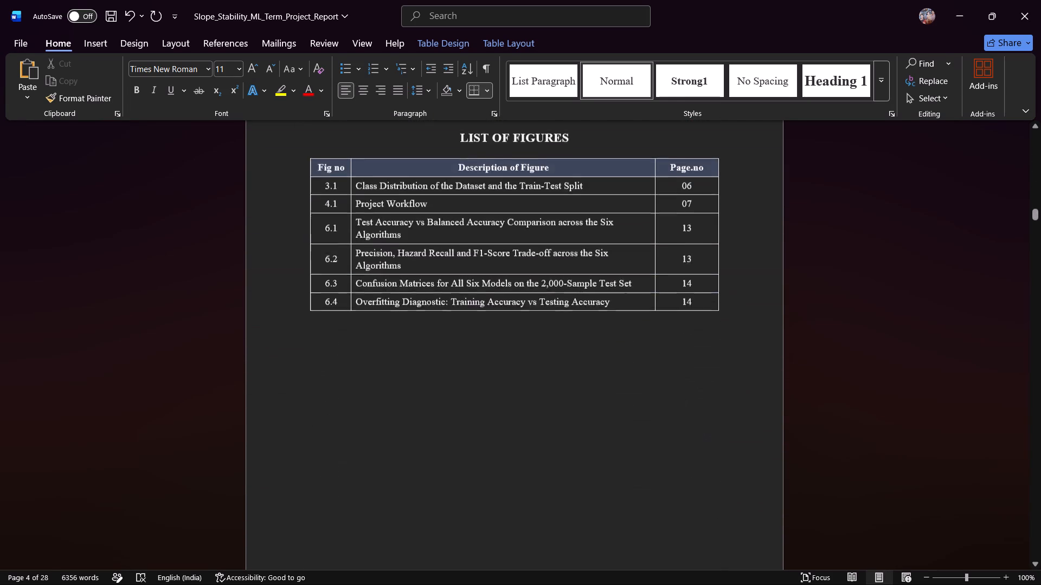
{"action": "scroll", "coordinate": [819, 320], "scroll_direction": "down", "scroll_amount": 6}
{"action": "scroll", "coordinate": [819, 320], "scroll_direction": "up", "scroll_amount": 1}
{"action": "scroll", "coordinate": [819, 320], "scroll_direction": "down", "scroll_amount": 10}
{"action": "scroll", "coordinate": [819, 320], "scroll_direction": "down", "scroll_amount": 18}
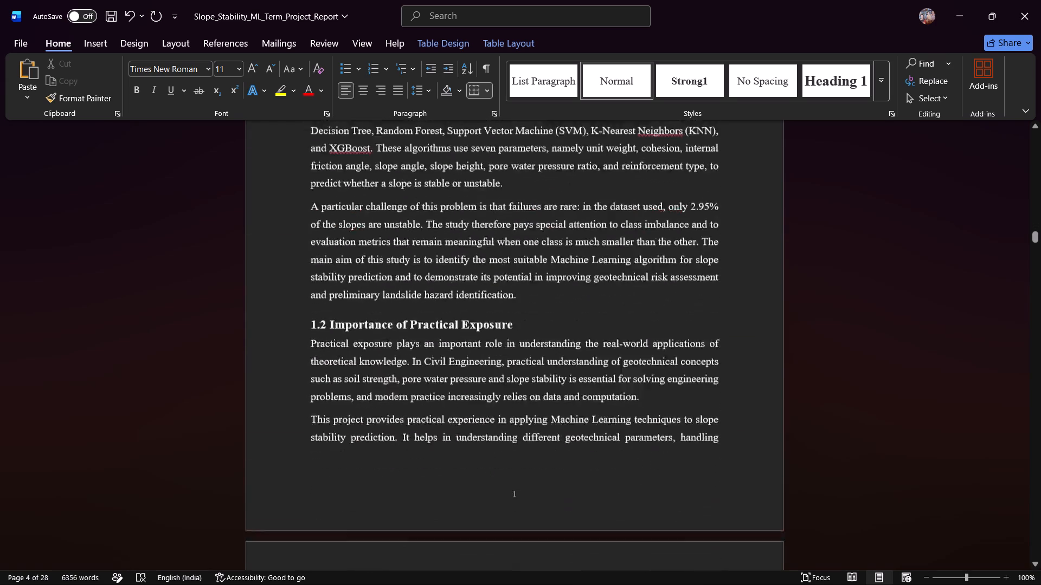
{"action": "scroll", "coordinate": [819, 320], "scroll_direction": "down", "scroll_amount": 1}
{"action": "scroll", "coordinate": [819, 320], "scroll_direction": "up", "scroll_amount": 19}
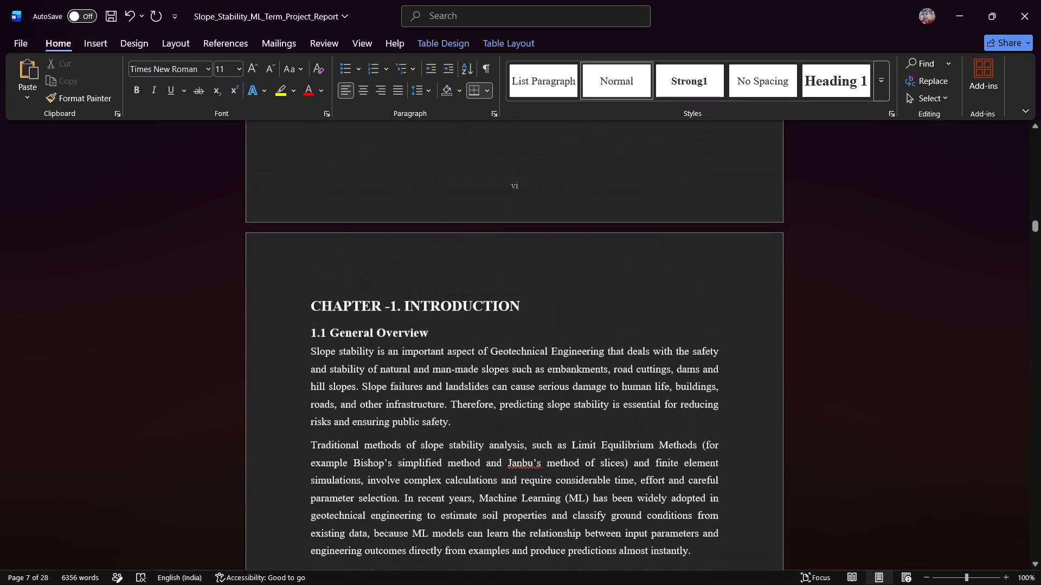
{"action": "scroll", "coordinate": [819, 318], "scroll_direction": "down", "scroll_amount": 6}
{"action": "scroll", "coordinate": [819, 318], "scroll_direction": "up", "scroll_amount": 20}
{"action": "scroll", "coordinate": [819, 318], "scroll_direction": "up", "scroll_amount": 9}
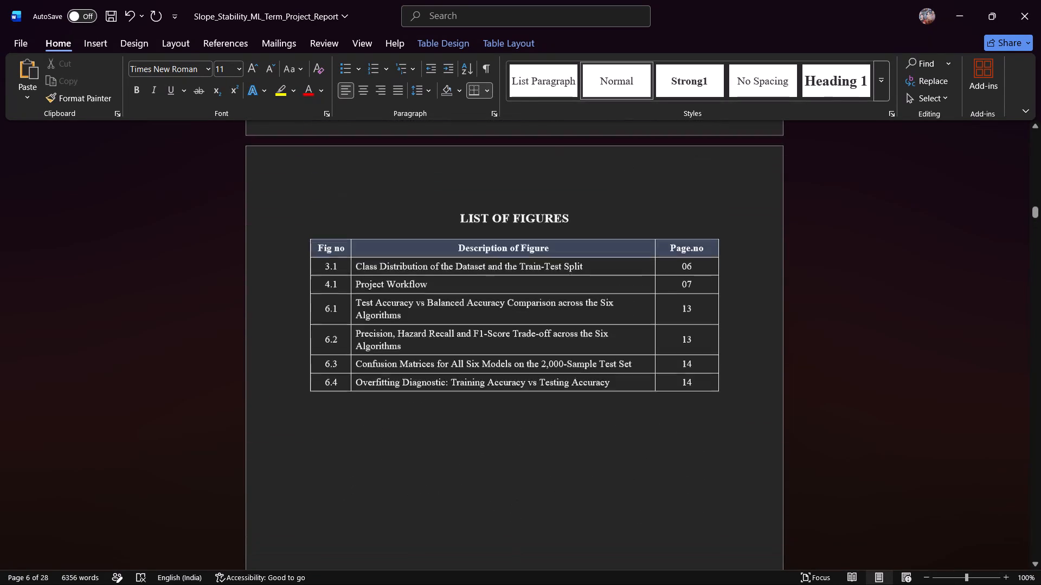
{"action": "scroll", "coordinate": [847, 297], "scroll_direction": "up", "scroll_amount": 20}
{"action": "scroll", "coordinate": [847, 297], "scroll_direction": "up", "scroll_amount": 20}
{"action": "scroll", "coordinate": [847, 297], "scroll_direction": "up", "scroll_amount": 1}
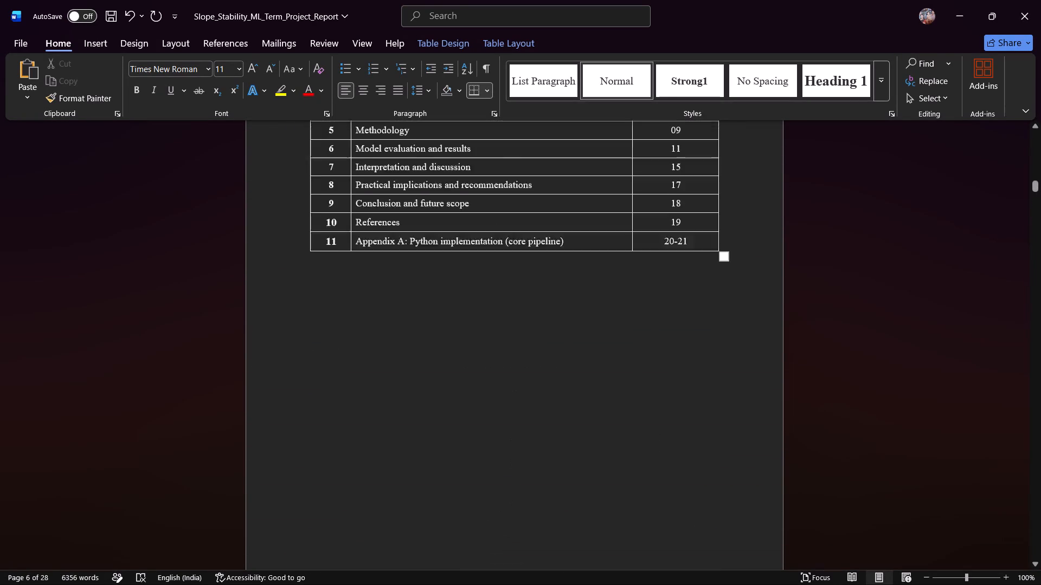
{"action": "scroll", "coordinate": [847, 297], "scroll_direction": "up", "scroll_amount": 16}
{"action": "scroll", "coordinate": [847, 296], "scroll_direction": "down", "scroll_amount": 7}
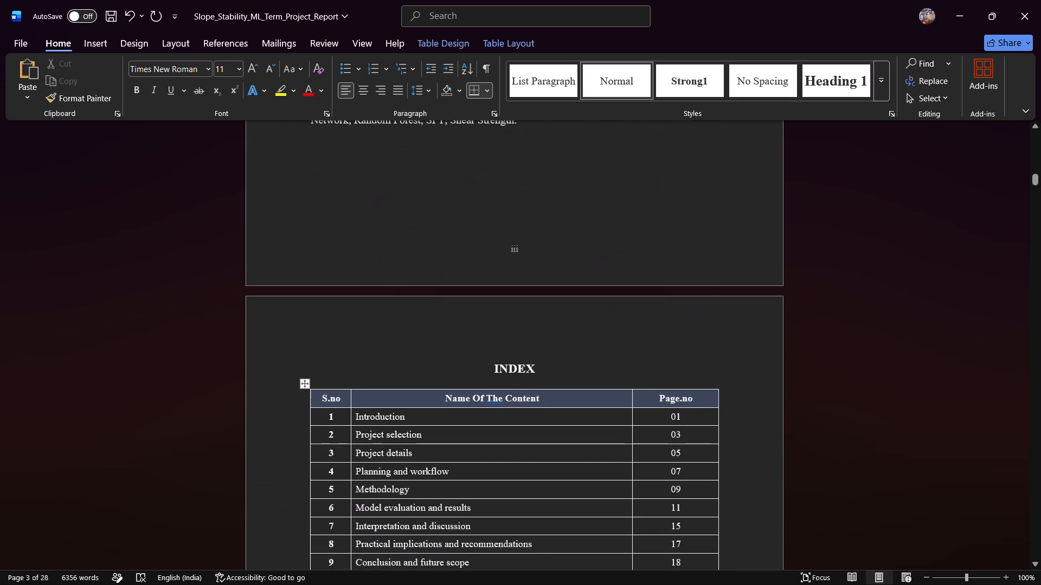
Check the page layout from the index through Chapter 1 to the start of Chapter 2, ending back at the certificate page.
{"action": "left_click_drag", "start_coordinate": [1035, 183], "coordinate": [1037, 191]}
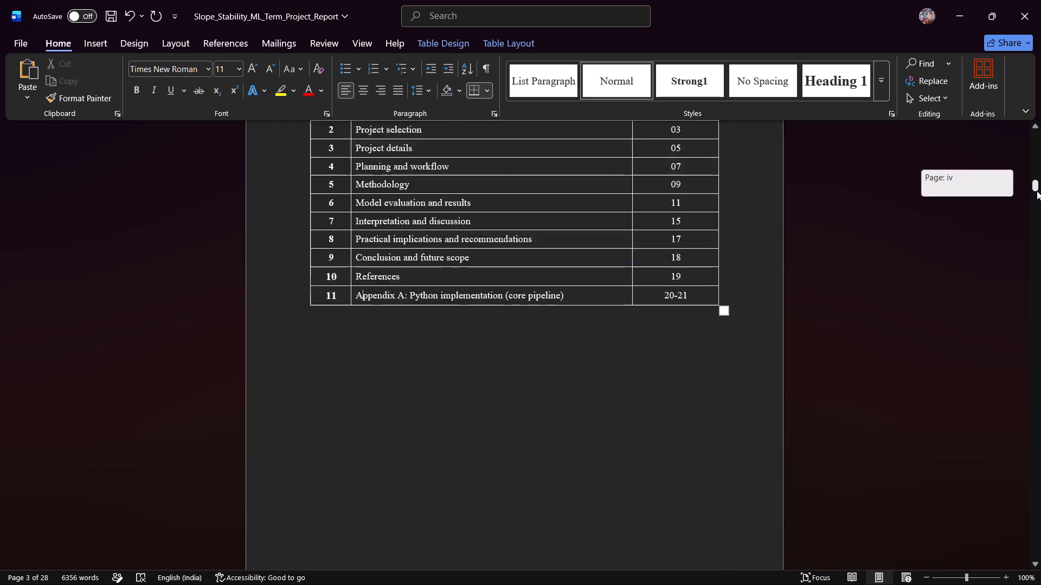
{"action": "left_click_drag", "start_coordinate": [1037, 191], "coordinate": [1040, 223]}
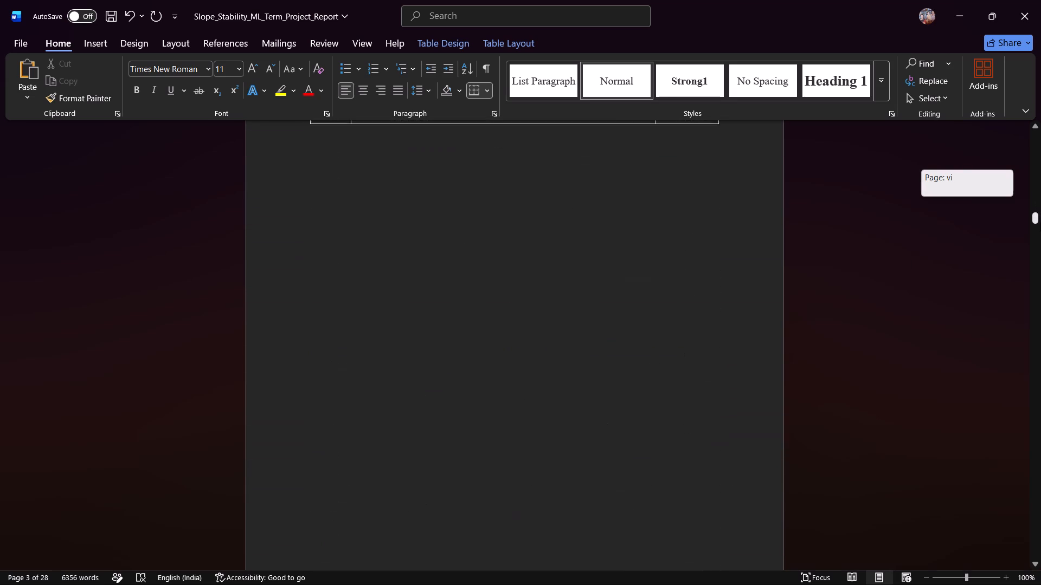
{"action": "left_click_drag", "start_coordinate": [1040, 223], "coordinate": [1040, 242]}
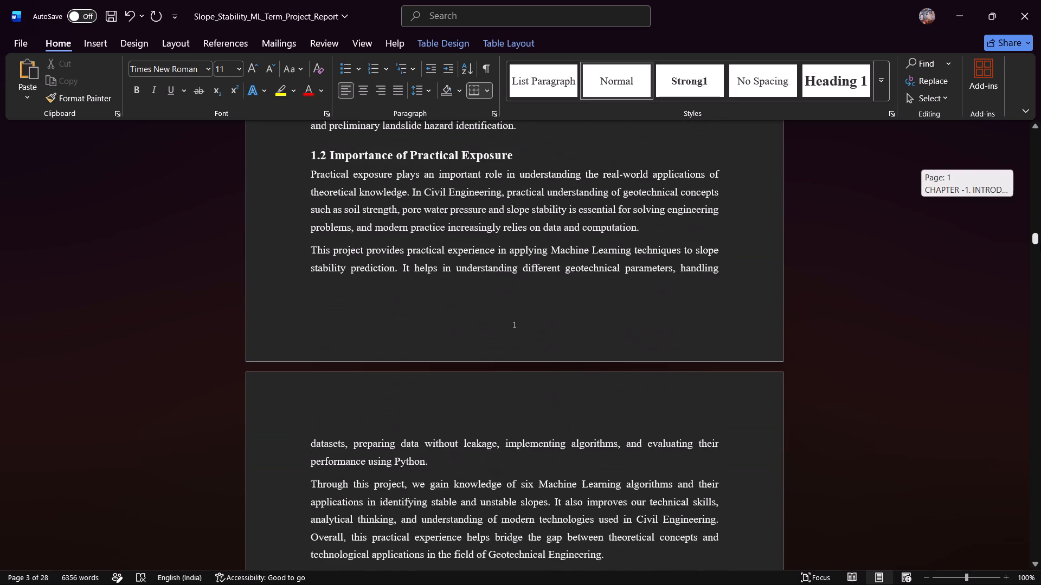
{"action": "left_click_drag", "start_coordinate": [1040, 242], "coordinate": [1040, 258]}
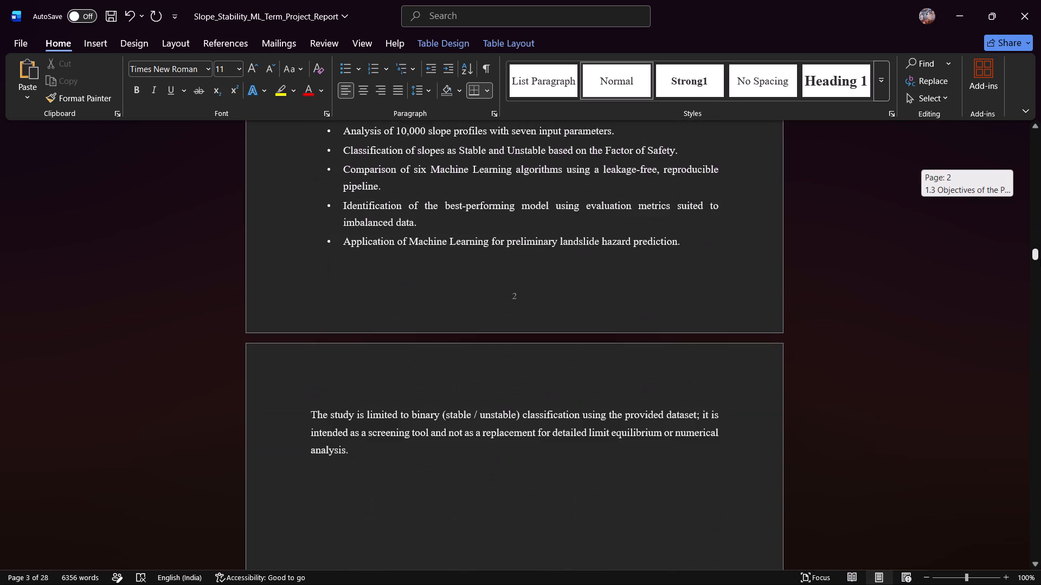
{"action": "left_click_drag", "start_coordinate": [1040, 258], "coordinate": [1040, 273]}
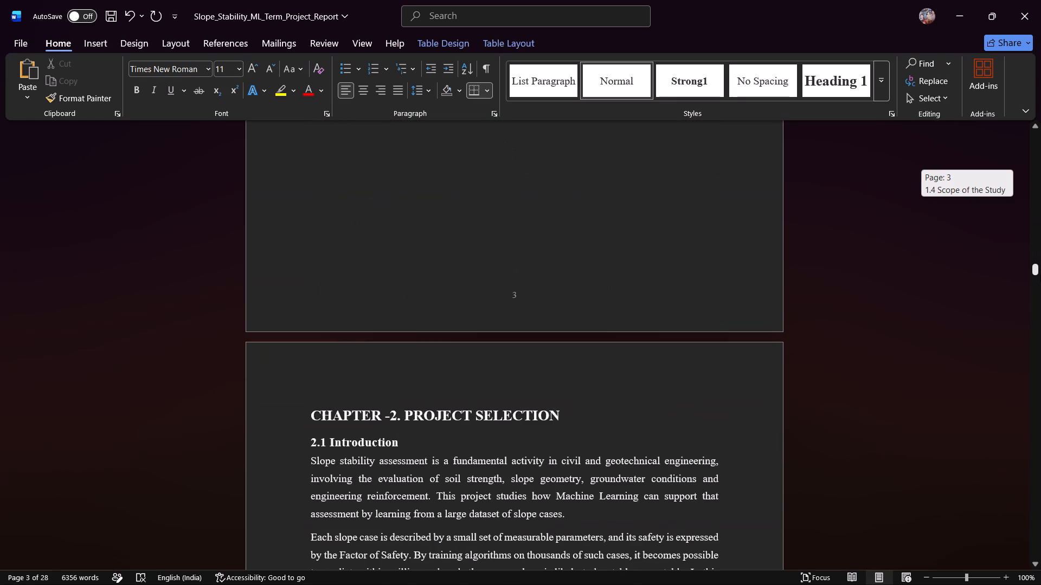
{"action": "left_click_drag", "start_coordinate": [1040, 273], "coordinate": [1040, 279]}
{"action": "left_click_drag", "start_coordinate": [1040, 279], "coordinate": [1028, 277]}
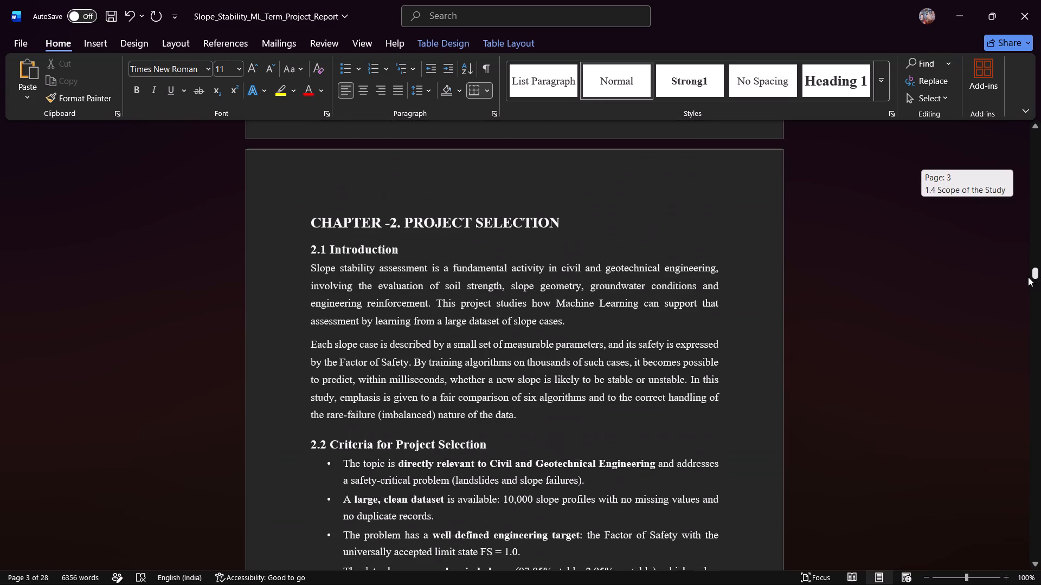
{"action": "left_click_drag", "start_coordinate": [1028, 277], "coordinate": [968, 107]}
{"action": "scroll", "coordinate": [801, 368], "scroll_direction": "down", "scroll_amount": 9}
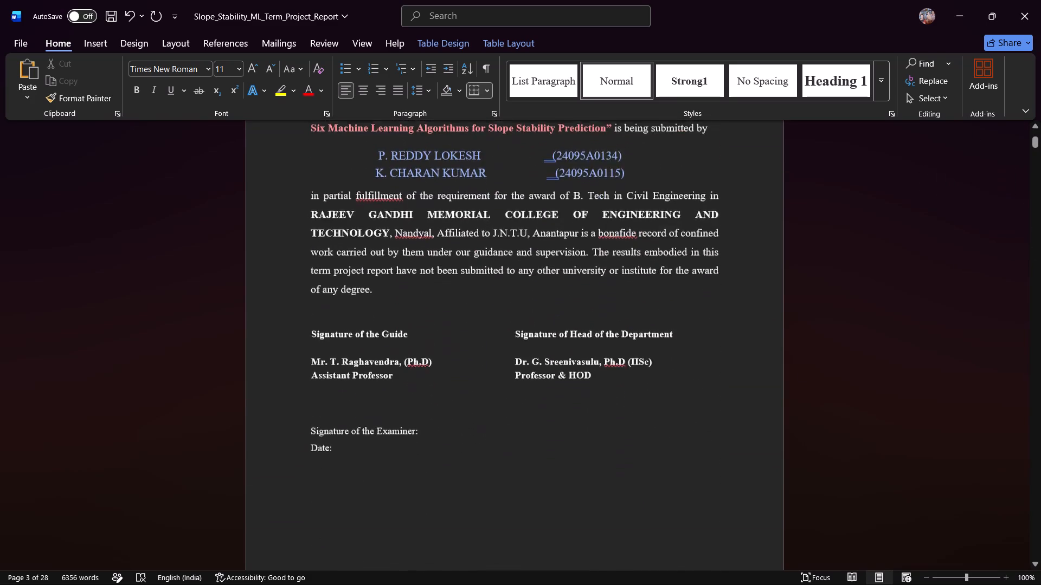
Set the page number of the Project selection entry in the index table to 04.
{"action": "scroll", "coordinate": [800, 368], "scroll_direction": "down", "scroll_amount": 9}
{"action": "scroll", "coordinate": [800, 368], "scroll_direction": "up", "scroll_amount": 2}
{"action": "scroll", "coordinate": [800, 368], "scroll_direction": "down", "scroll_amount": 10}
{"action": "scroll", "coordinate": [800, 368], "scroll_direction": "up", "scroll_amount": 1}
{"action": "scroll", "coordinate": [800, 368], "scroll_direction": "down", "scroll_amount": 20}
{"action": "scroll", "coordinate": [800, 368], "scroll_direction": "down", "scroll_amount": 1}
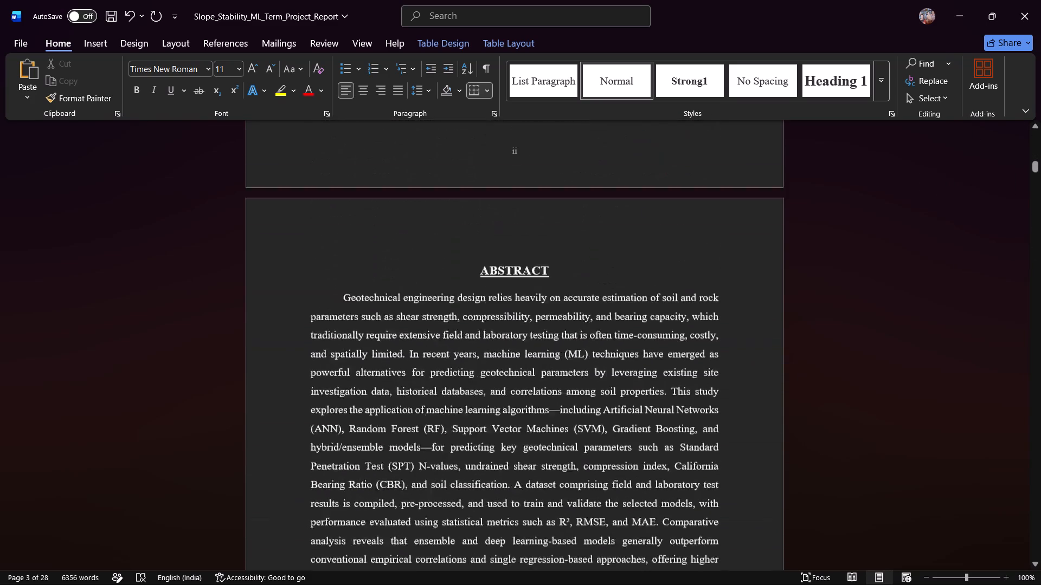
{"action": "scroll", "coordinate": [800, 368], "scroll_direction": "down", "scroll_amount": 6}
{"action": "scroll", "coordinate": [800, 368], "scroll_direction": "up", "scroll_amount": 1}
{"action": "scroll", "coordinate": [800, 368], "scroll_direction": "down", "scroll_amount": 17}
{"action": "left_click", "coordinate": [706, 364]}
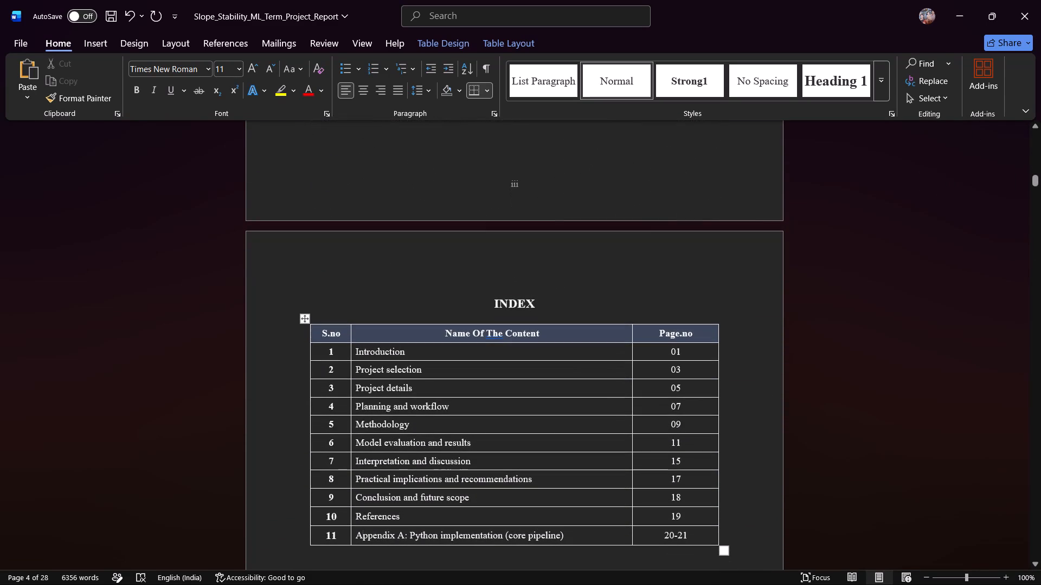
{"action": "key", "text": "BackSpace"}
{"action": "key", "text": "4"}
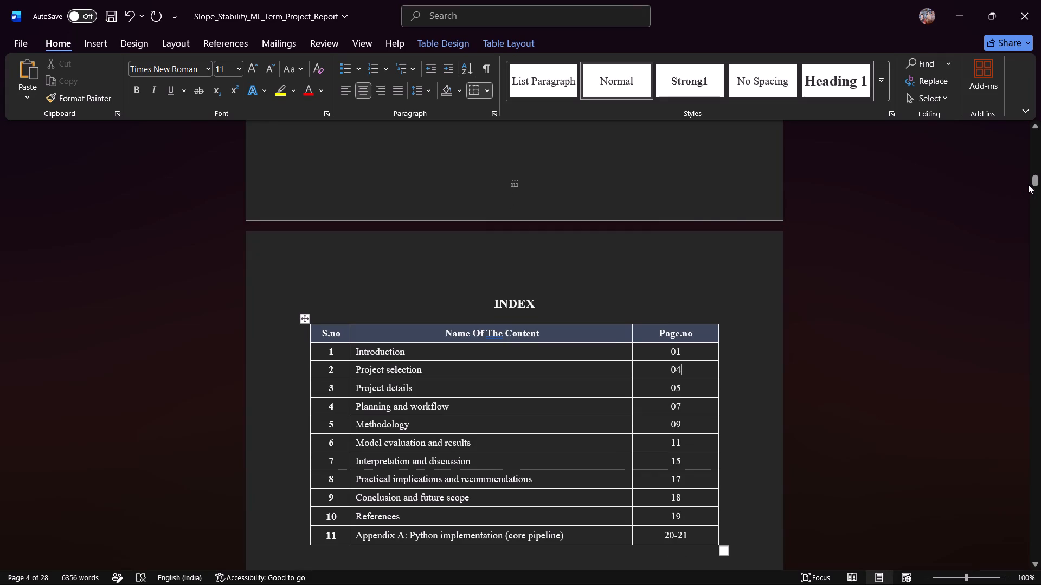
Look up the page where Chapter 3 starts and set the Project details entry's page number in the index to 06.
{"action": "left_click_drag", "start_coordinate": [1037, 181], "coordinate": [1040, 305]}
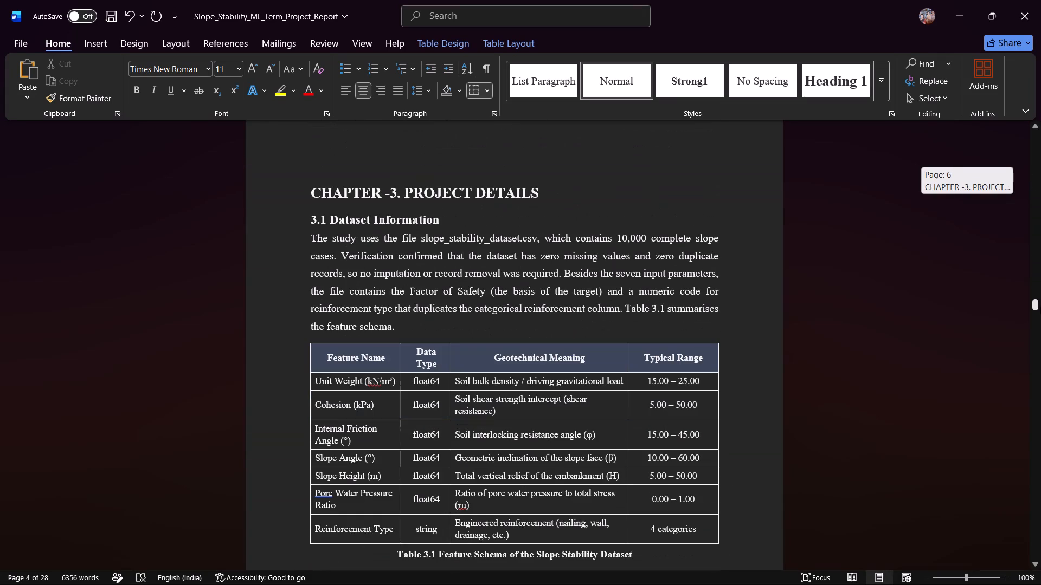
{"action": "left_click_drag", "start_coordinate": [1040, 305], "coordinate": [1040, 313]}
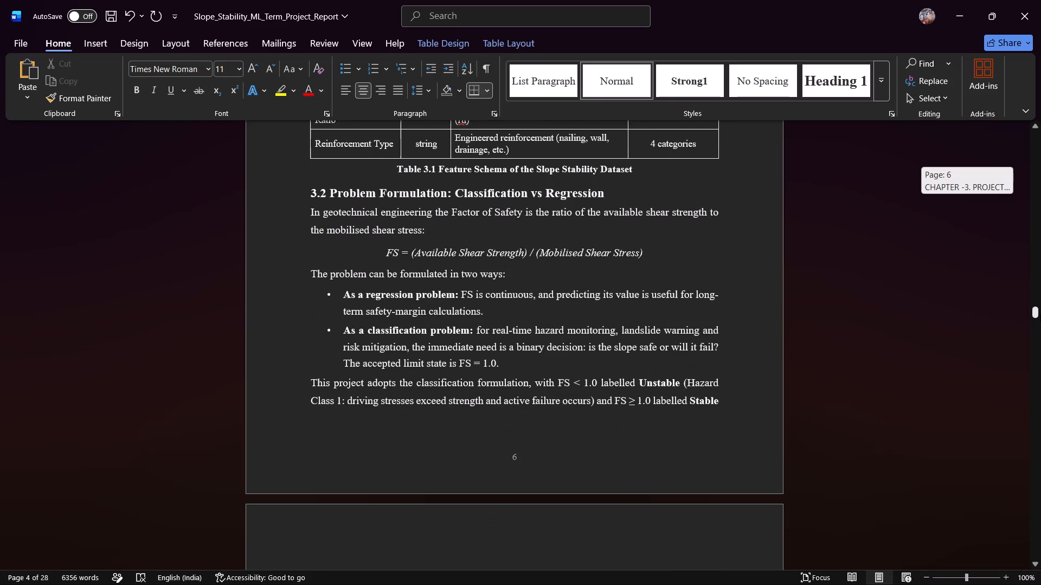
{"action": "left_click_drag", "start_coordinate": [1040, 313], "coordinate": [965, 145]}
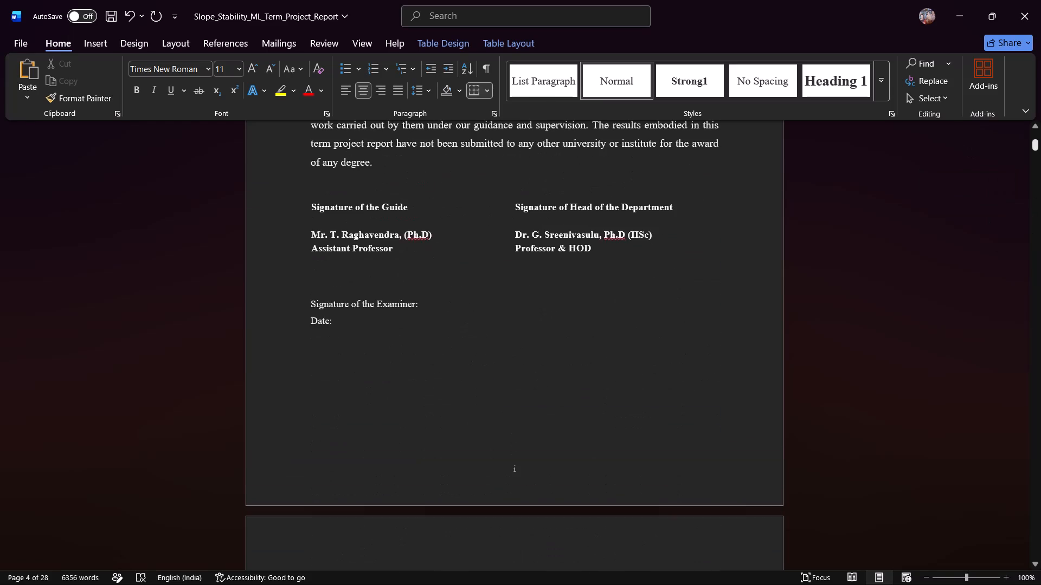
{"action": "scroll", "coordinate": [798, 276], "scroll_direction": "up", "scroll_amount": 6}
{"action": "scroll", "coordinate": [798, 276], "scroll_direction": "down", "scroll_amount": 12}
{"action": "scroll", "coordinate": [798, 276], "scroll_direction": "up", "scroll_amount": 3}
{"action": "scroll", "coordinate": [798, 276], "scroll_direction": "down", "scroll_amount": 20}
{"action": "scroll", "coordinate": [798, 276], "scroll_direction": "down", "scroll_amount": 3}
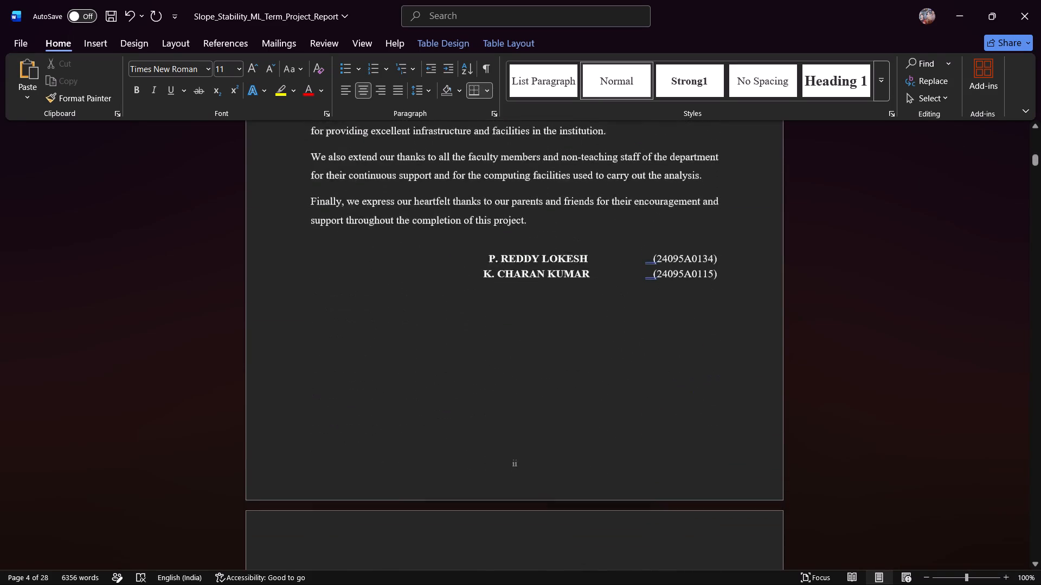
{"action": "scroll", "coordinate": [796, 276], "scroll_direction": "down", "scroll_amount": 20}
{"action": "scroll", "coordinate": [796, 276], "scroll_direction": "down", "scroll_amount": 14}
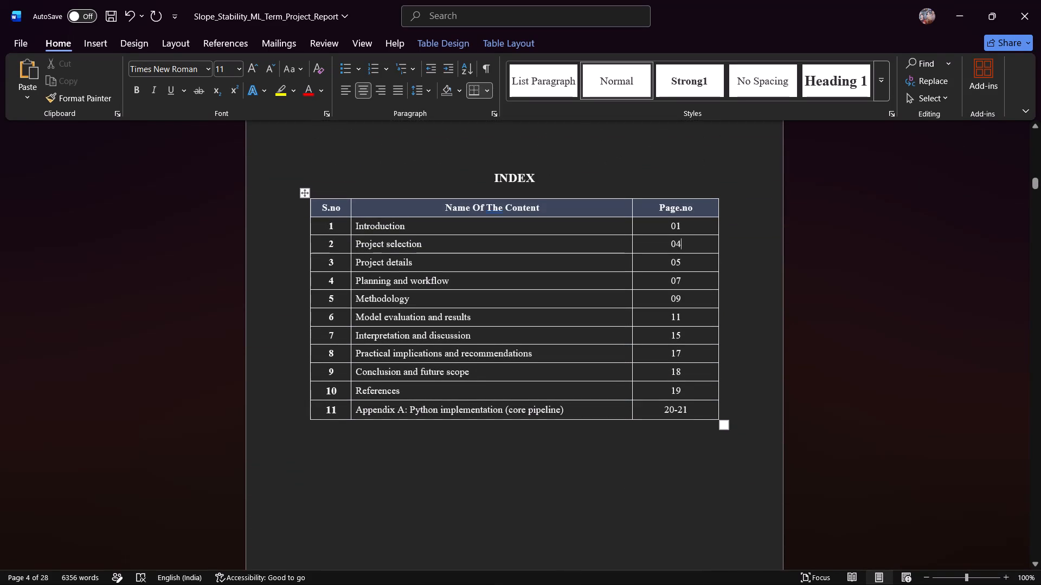
{"action": "left_click", "coordinate": [695, 266]}
{"action": "key", "text": "BackSpace"}
{"action": "key", "text": "6"}
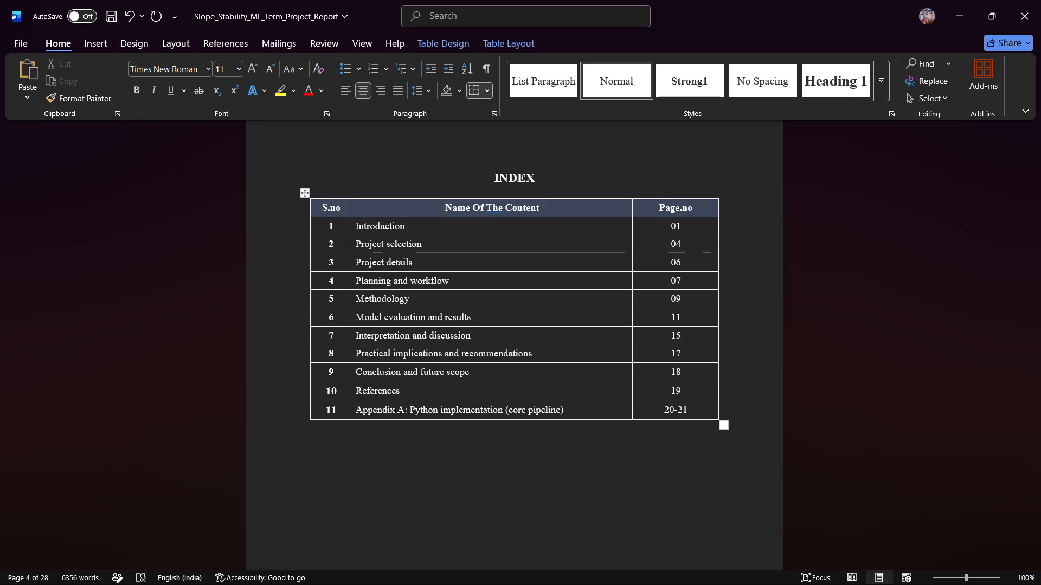
Look up the page where Chapter 4 starts and set the Planning and workflow entry's page number in the index to 08.
{"action": "left_click", "coordinate": [692, 280]}
{"action": "left_click_drag", "start_coordinate": [1037, 185], "coordinate": [1040, 269]}
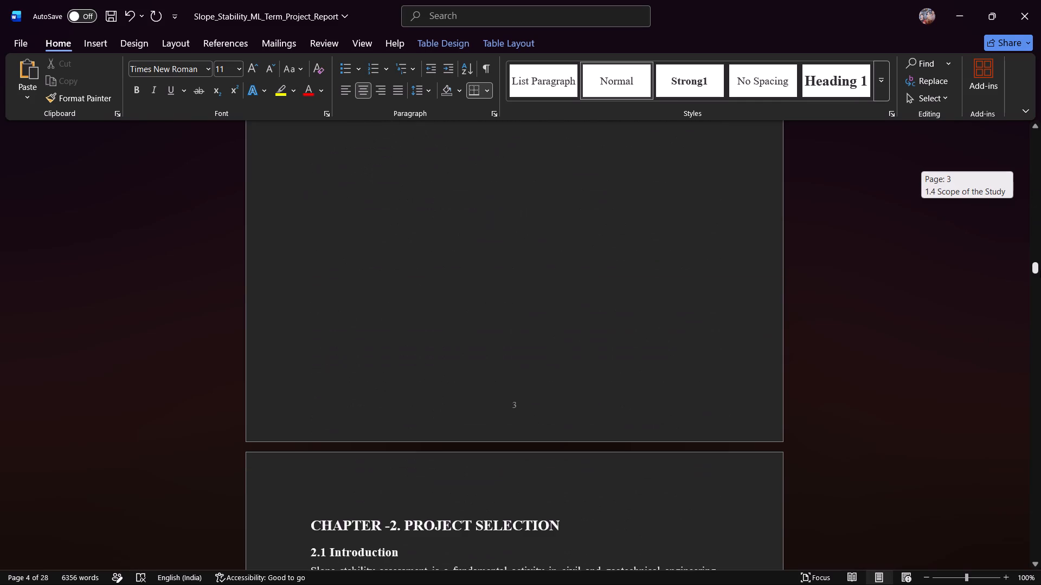
{"action": "left_click_drag", "start_coordinate": [1040, 269], "coordinate": [1040, 285]}
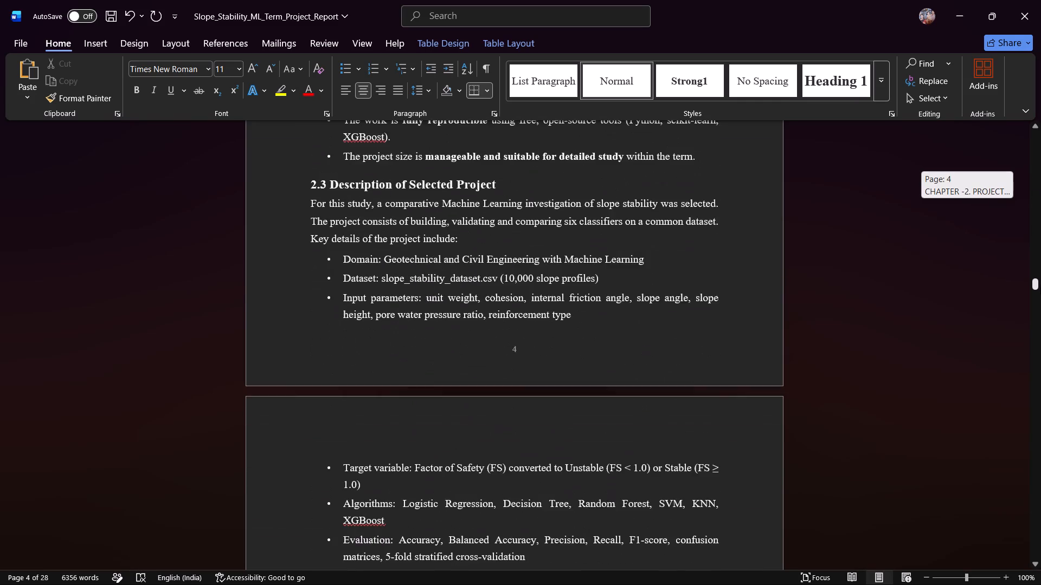
{"action": "left_click_drag", "start_coordinate": [1040, 285], "coordinate": [1005, 174]}
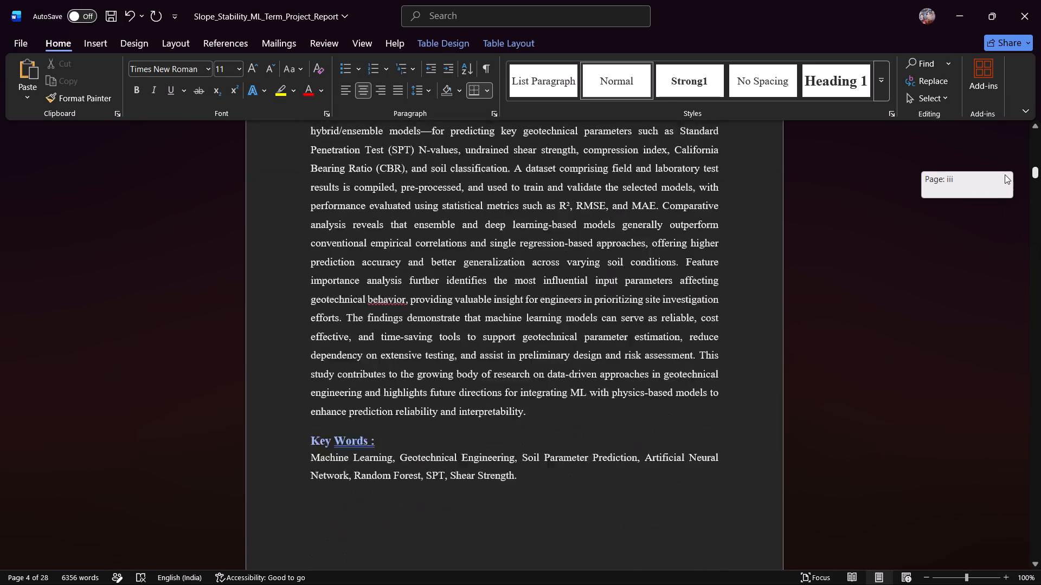
{"action": "left_click_drag", "start_coordinate": [1005, 174], "coordinate": [1008, 180]}
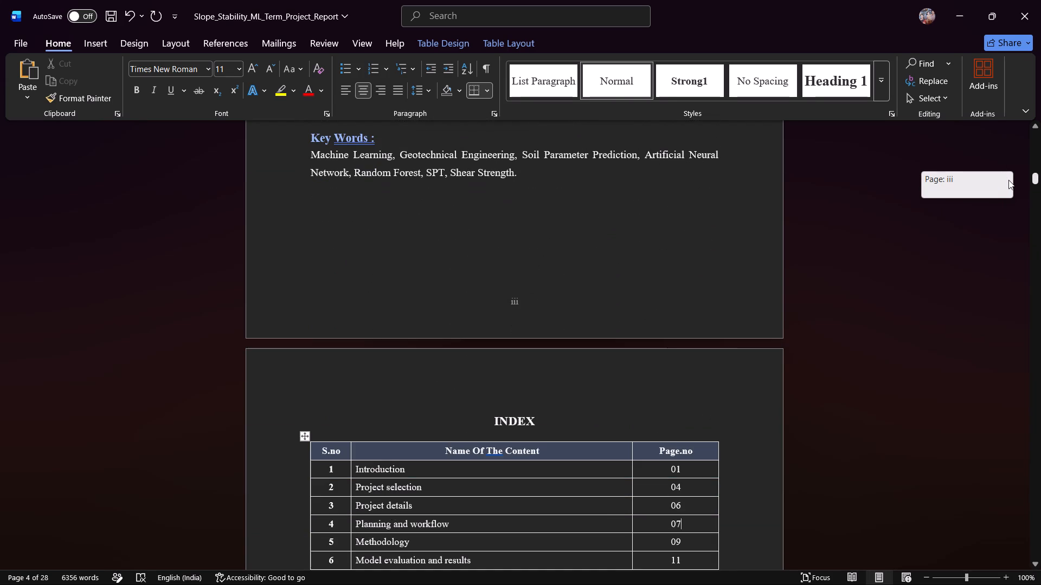
{"action": "left_click_drag", "start_coordinate": [1008, 180], "coordinate": [1040, 242]}
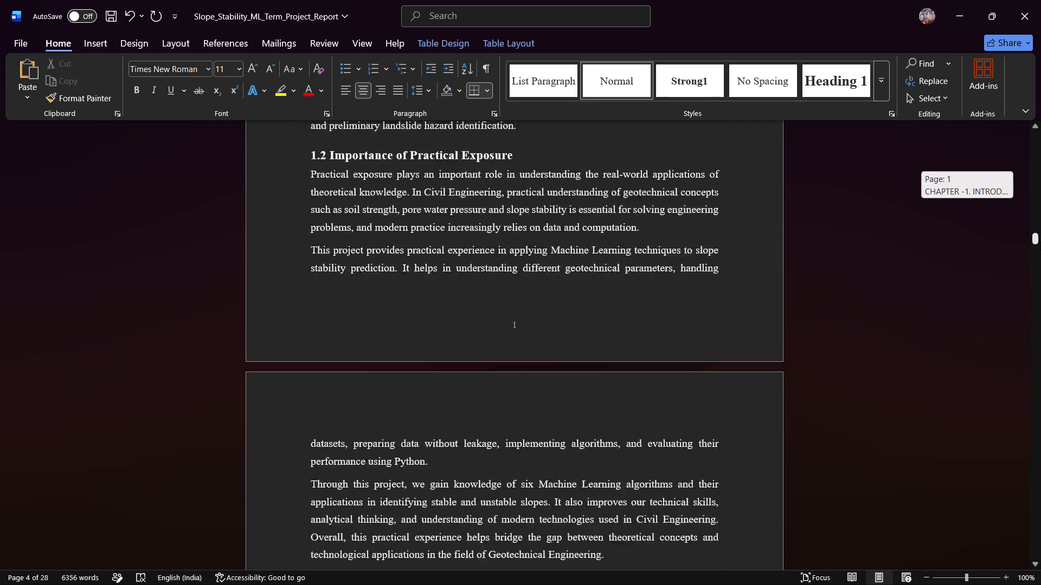
{"action": "left_click_drag", "start_coordinate": [1040, 242], "coordinate": [1040, 294]}
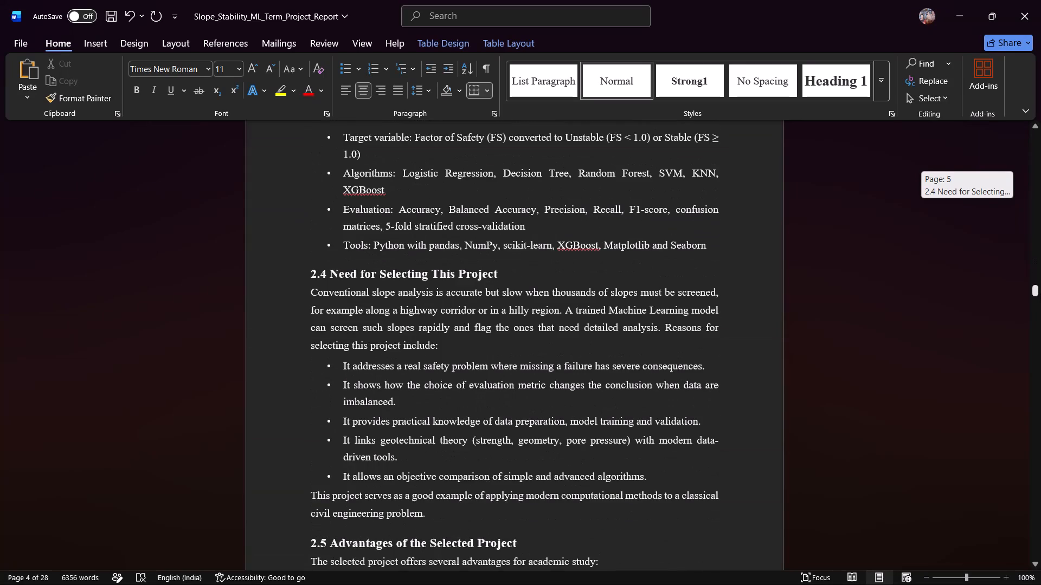
{"action": "left_click_drag", "start_coordinate": [1040, 294], "coordinate": [1040, 316]}
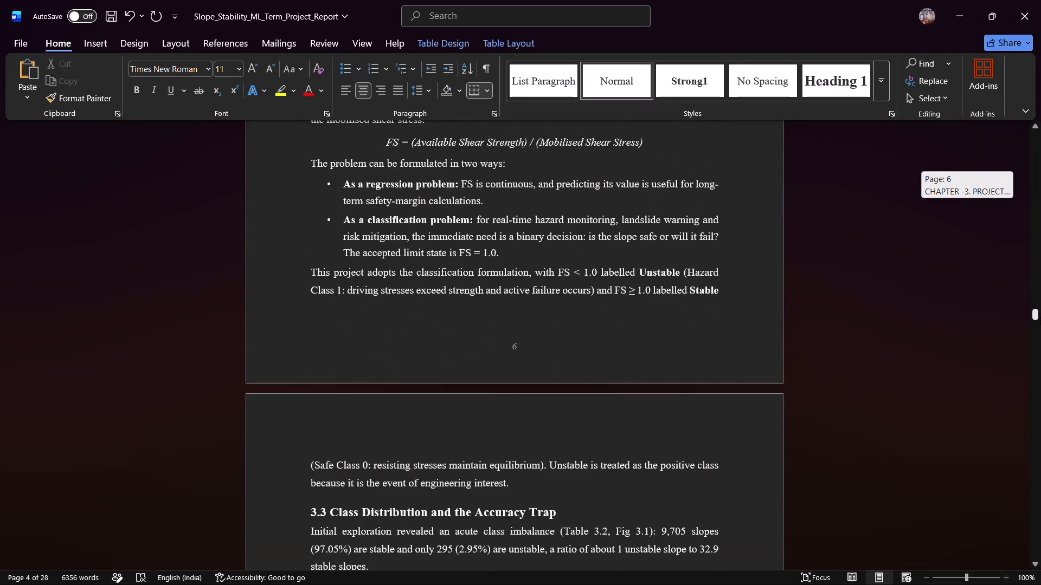
{"action": "left_click_drag", "start_coordinate": [1040, 316], "coordinate": [1040, 331]}
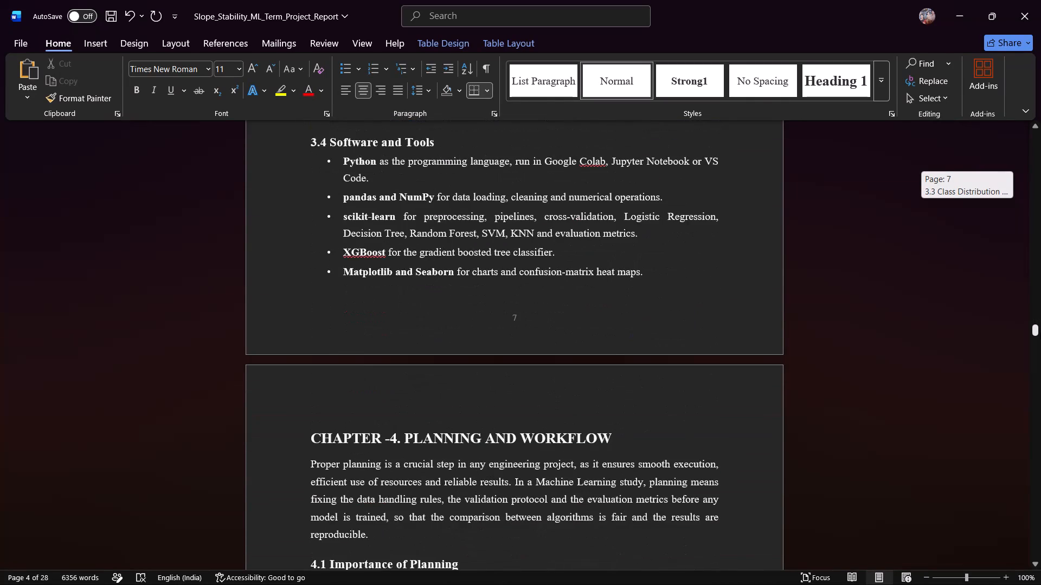
{"action": "left_click_drag", "start_coordinate": [1040, 331], "coordinate": [866, 149]}
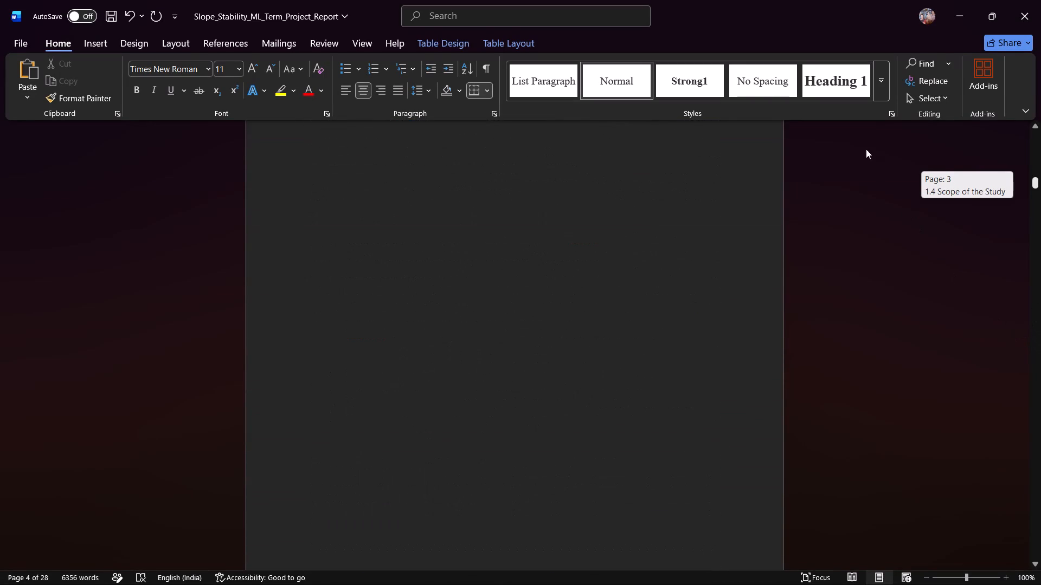
{"action": "left_click_drag", "start_coordinate": [866, 149], "coordinate": [865, 147]}
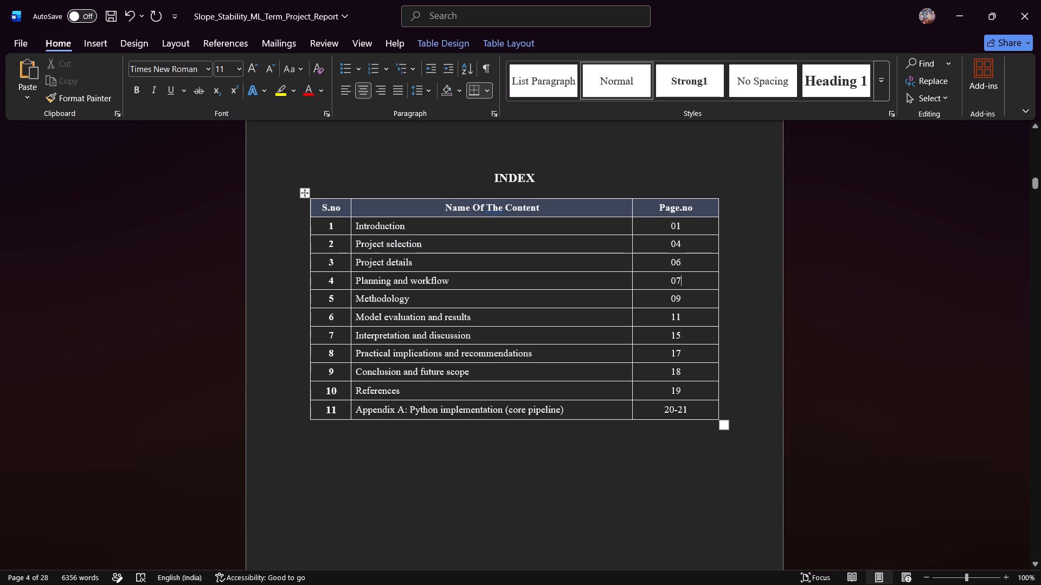
{"action": "key", "text": "BackSpace"}
{"action": "key", "text": "8"}
Set the index page numbers to 10 for Methodology and 13 for Model evaluation and results.
{"action": "left_click", "coordinate": [702, 294]}
{"action": "key", "text": "BackSpace"}
{"action": "key", "text": "BackSpace"}
{"action": "type", "text": "10"}
{"action": "left_click", "coordinate": [690, 316]}
{"action": "key", "text": "BackSpace"}
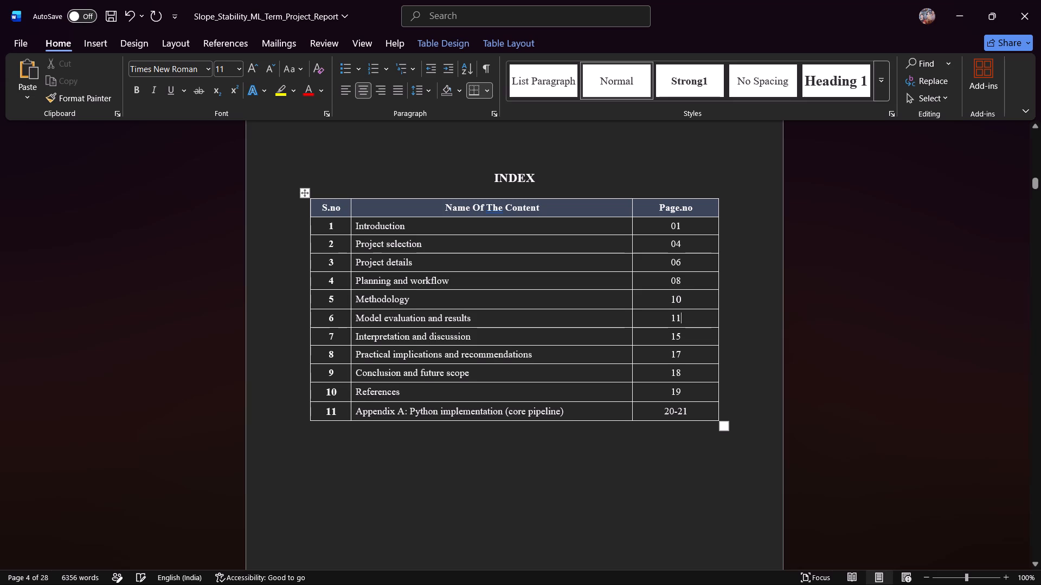
{"action": "key", "text": "3"}
Set the index page numbers to 17 for Interpretation and discussion and 19 for Practical implications and recommendations.
{"action": "left_click", "coordinate": [688, 333]}
{"action": "key", "text": "BackSpace"}
{"action": "key", "text": "7"}
{"action": "left_click", "coordinate": [695, 354]}
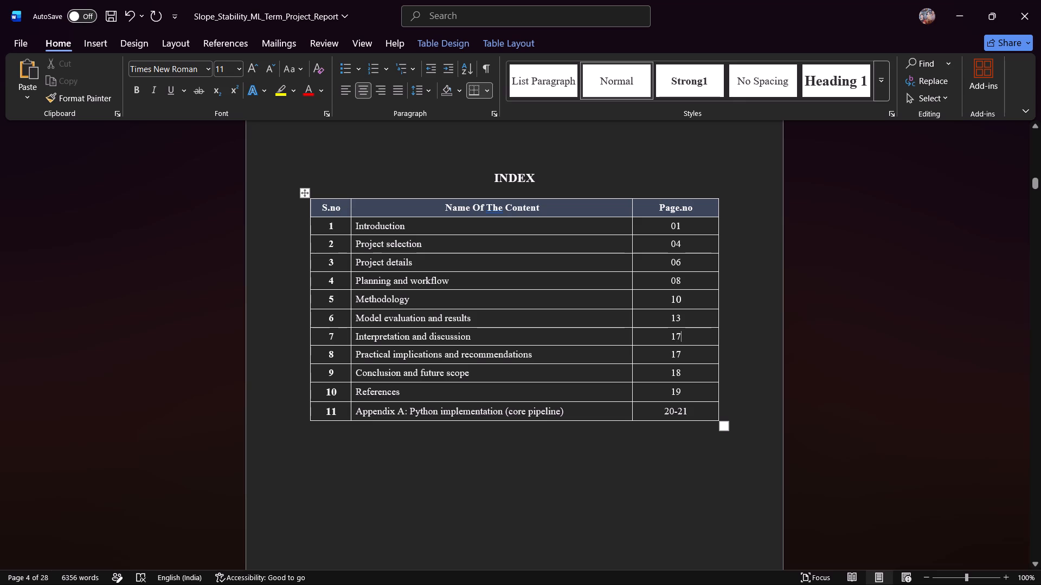
{"action": "key", "text": "BackSpace"}
{"action": "key", "text": "9"}
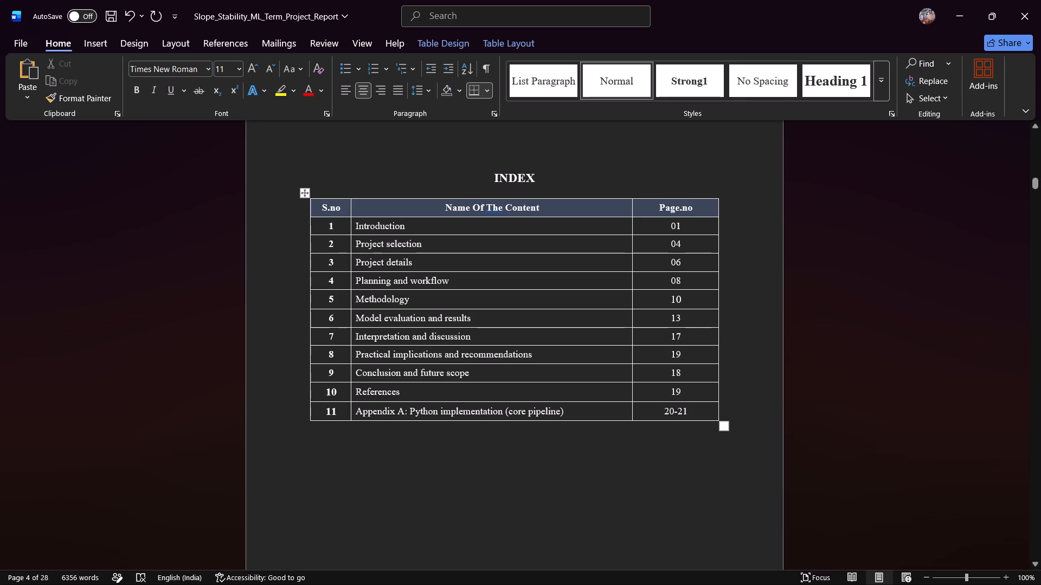
Check the starting pages of Chapters 5, 6 and 7 in the report body against their index entries.
{"action": "left_click", "coordinate": [696, 372]}
{"action": "left_click_drag", "start_coordinate": [1035, 188], "coordinate": [1040, 313]}
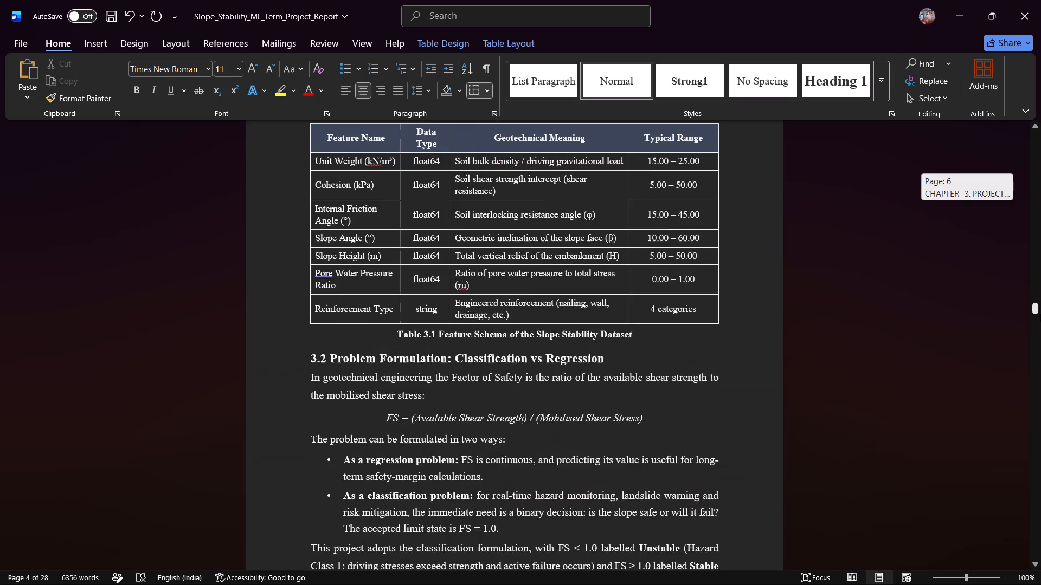
{"action": "left_click_drag", "start_coordinate": [1040, 313], "coordinate": [1040, 361]}
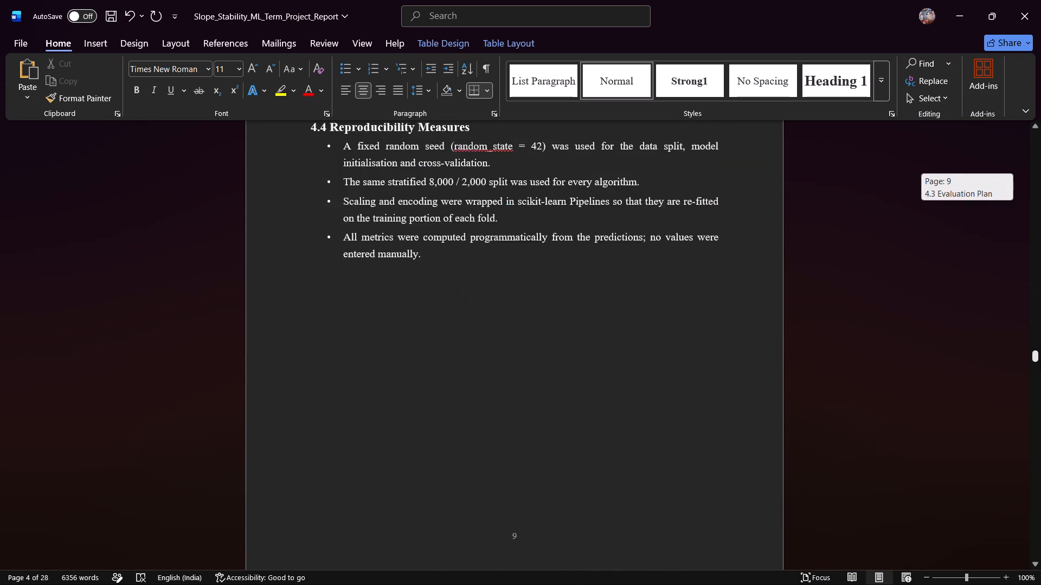
{"action": "left_click_drag", "start_coordinate": [1040, 361], "coordinate": [1040, 380]}
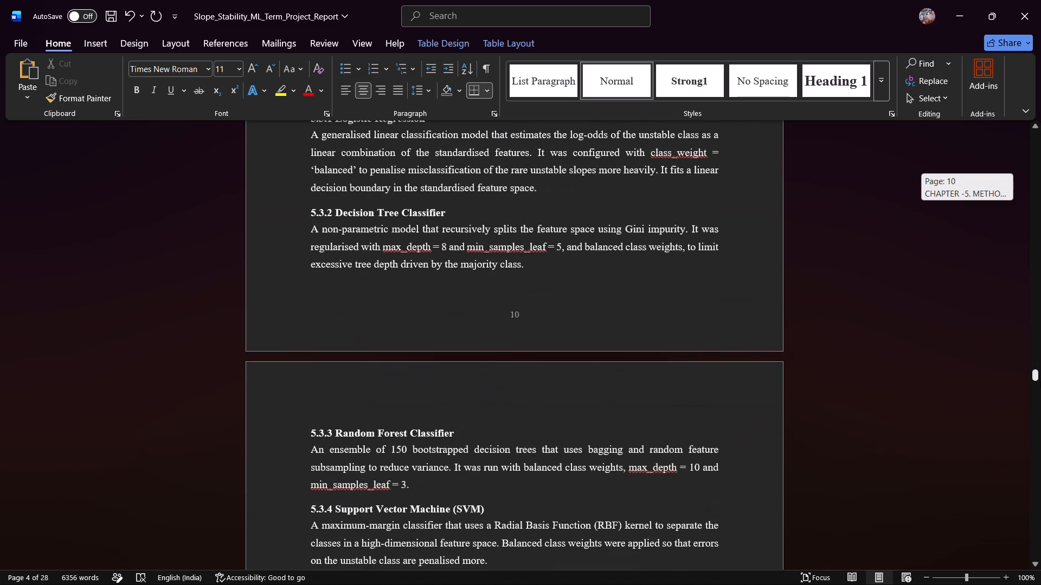
{"action": "left_click_drag", "start_coordinate": [1040, 380], "coordinate": [980, 186]}
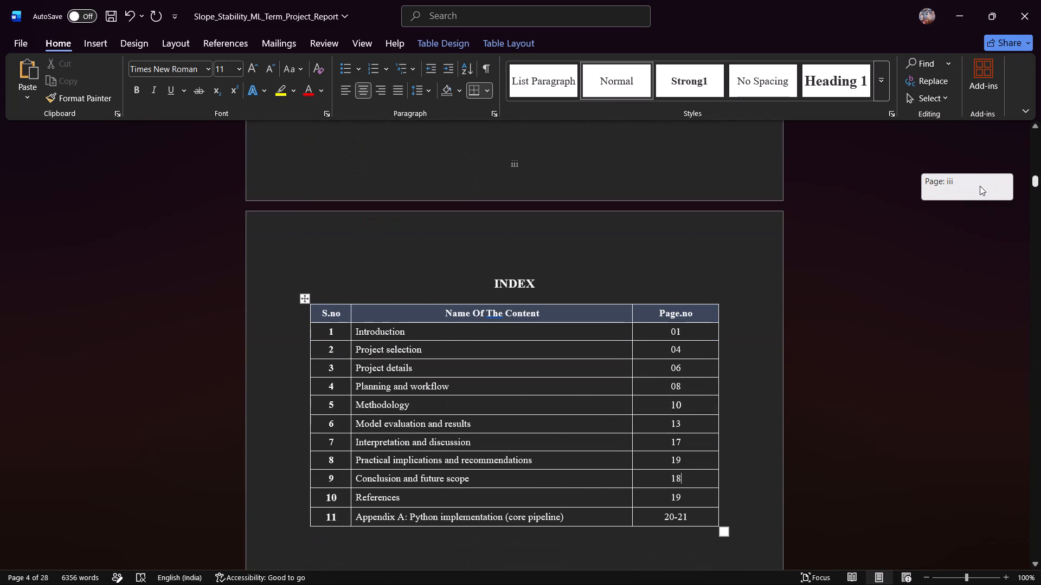
{"action": "left_click_drag", "start_coordinate": [980, 186], "coordinate": [1022, 383]}
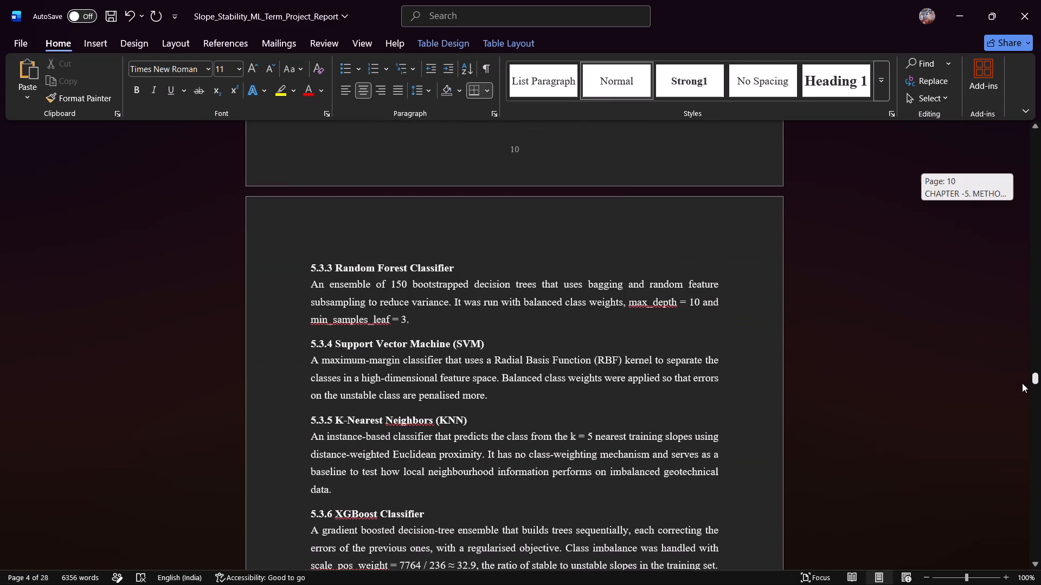
{"action": "left_click_drag", "start_coordinate": [1022, 383], "coordinate": [1030, 413]}
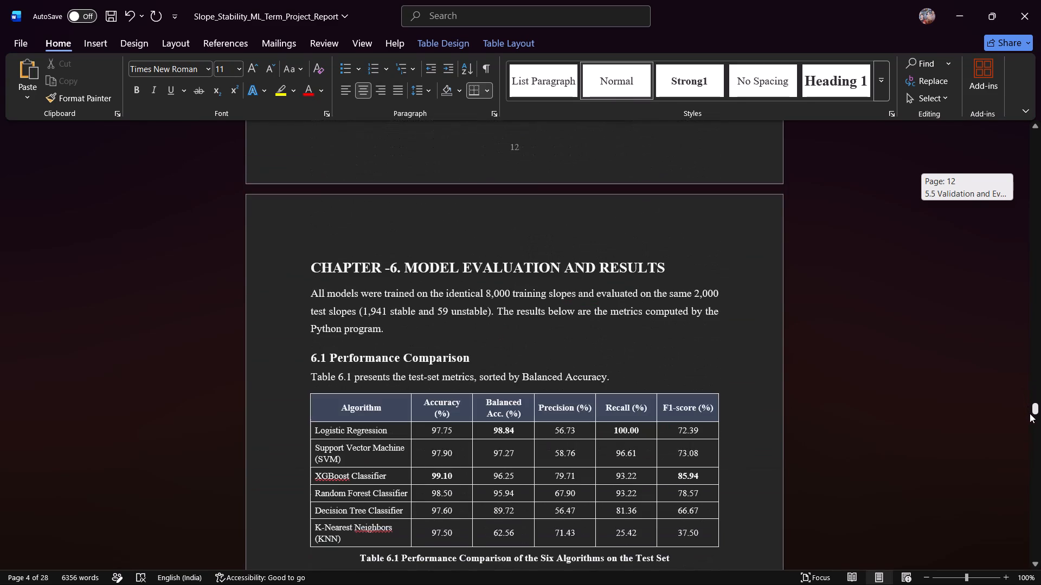
{"action": "left_click_drag", "start_coordinate": [1030, 413], "coordinate": [1018, 418]}
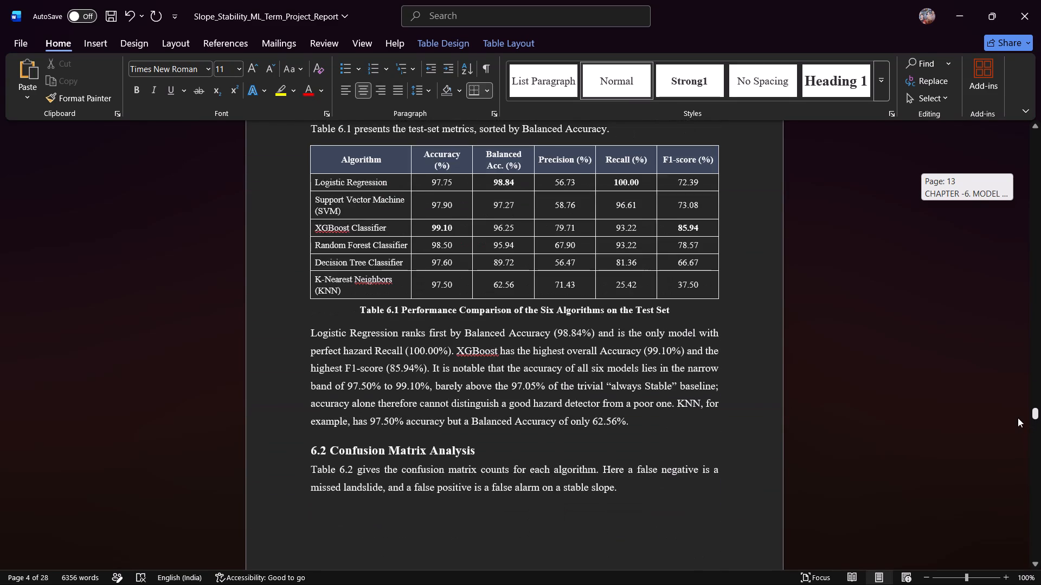
{"action": "left_click_drag", "start_coordinate": [1018, 418], "coordinate": [1038, 445]}
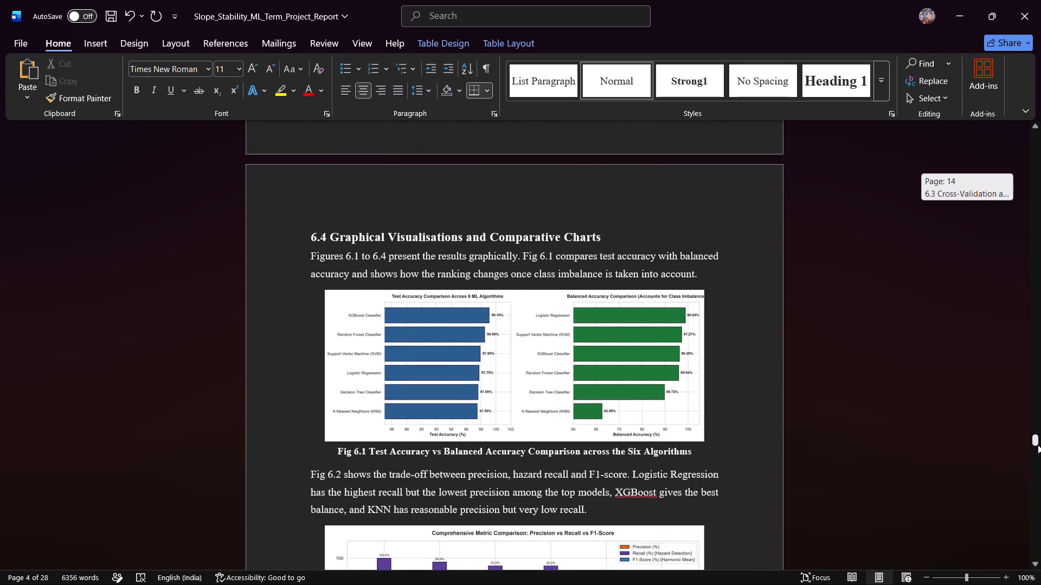
{"action": "left_click_drag", "start_coordinate": [1038, 445], "coordinate": [1040, 457]}
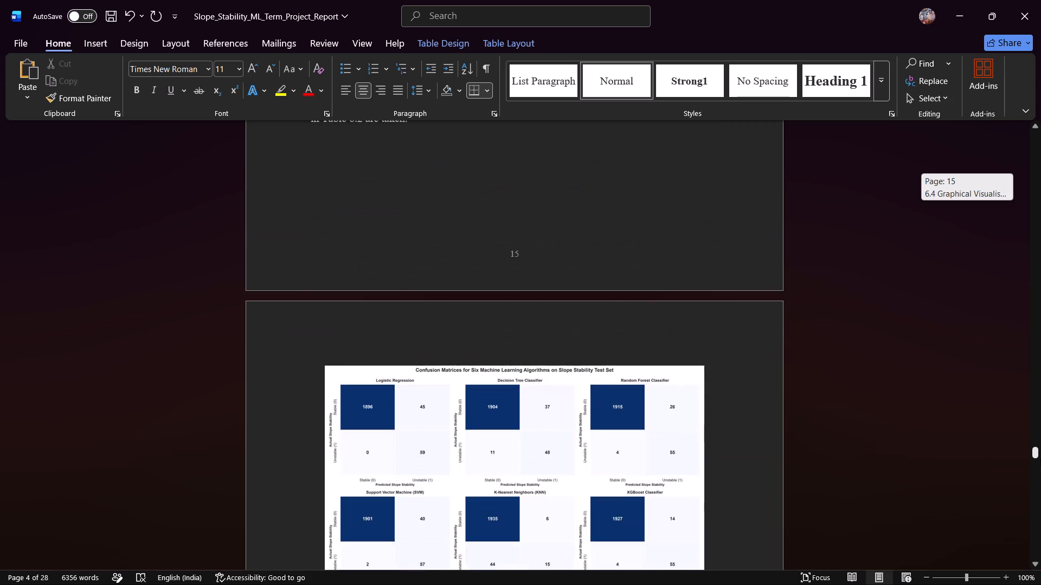
{"action": "left_click_drag", "start_coordinate": [1040, 457], "coordinate": [1040, 471]}
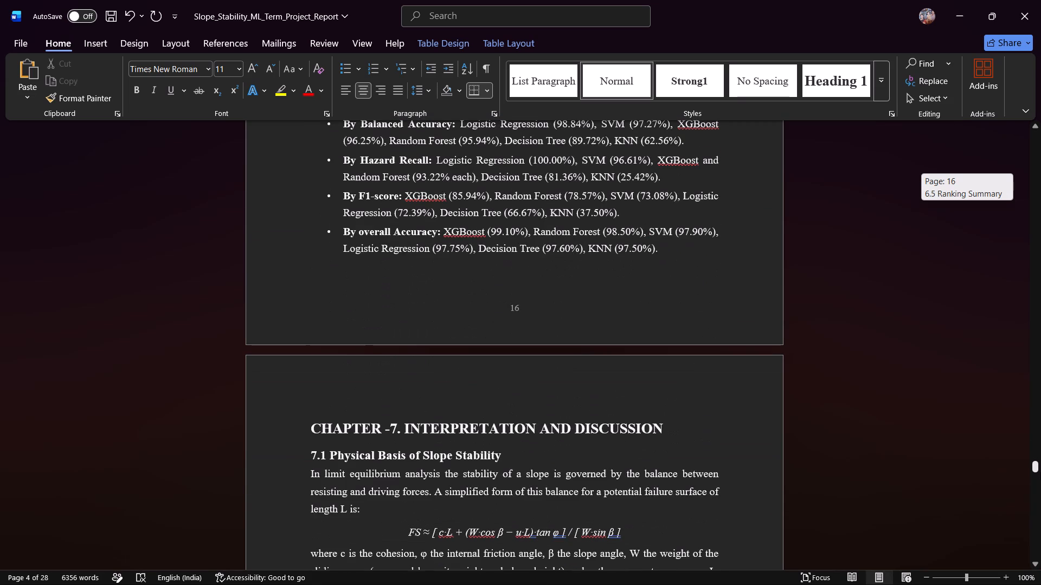
{"action": "left_click_drag", "start_coordinate": [1040, 471], "coordinate": [969, 410]}
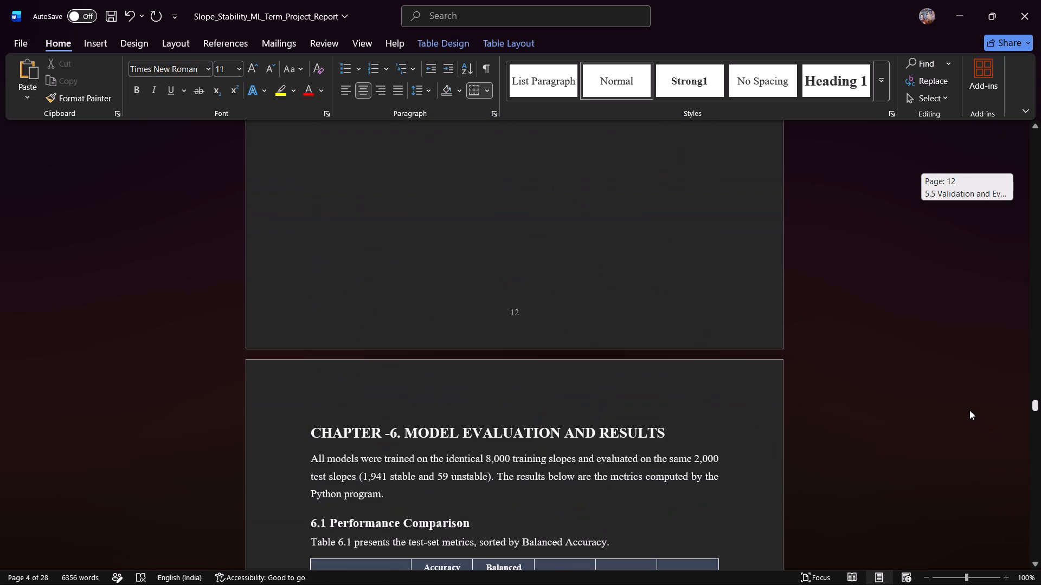
{"action": "left_click_drag", "start_coordinate": [969, 410], "coordinate": [998, 417]}
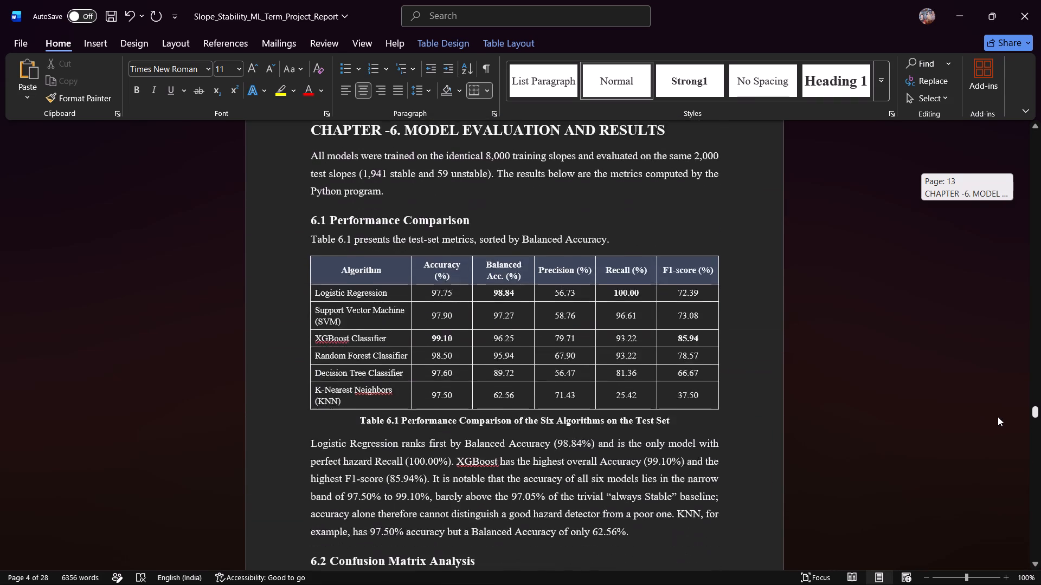
{"action": "left_click_drag", "start_coordinate": [998, 417], "coordinate": [990, 409]}
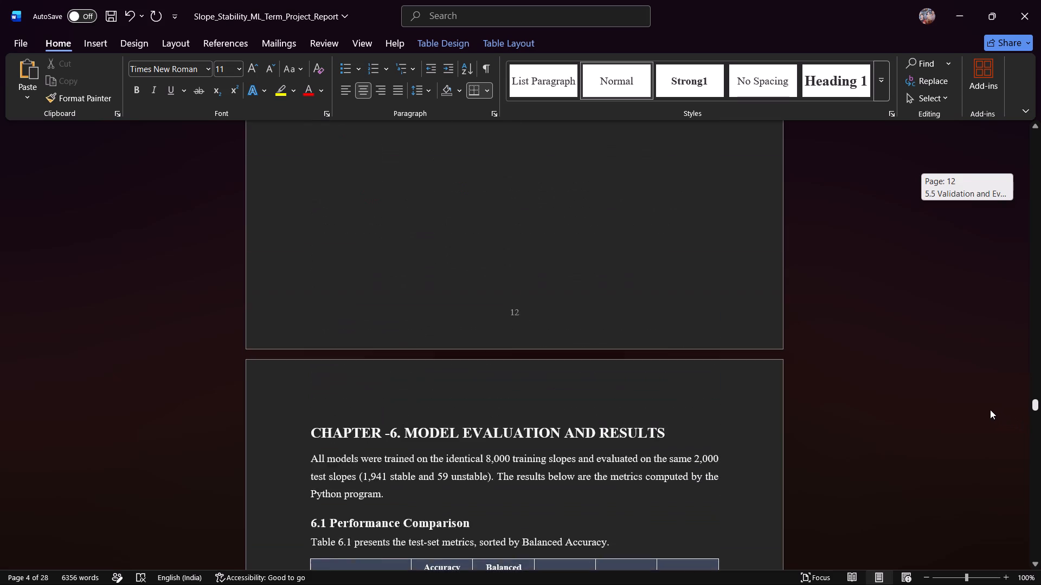
{"action": "left_click_drag", "start_coordinate": [990, 409], "coordinate": [914, 328]}
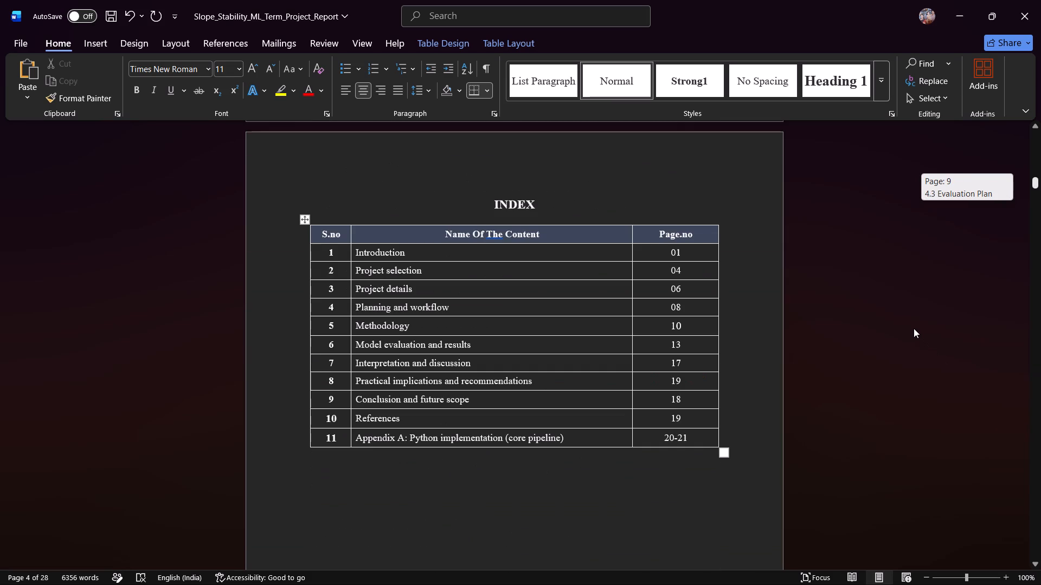
Recheck the starting pages of the Model evaluation and Interpretation chapters, and review the lists of figures and tables before the index.
{"action": "left_click_drag", "start_coordinate": [914, 328], "coordinate": [930, 369]}
{"action": "left_click_drag", "start_coordinate": [930, 369], "coordinate": [944, 394]}
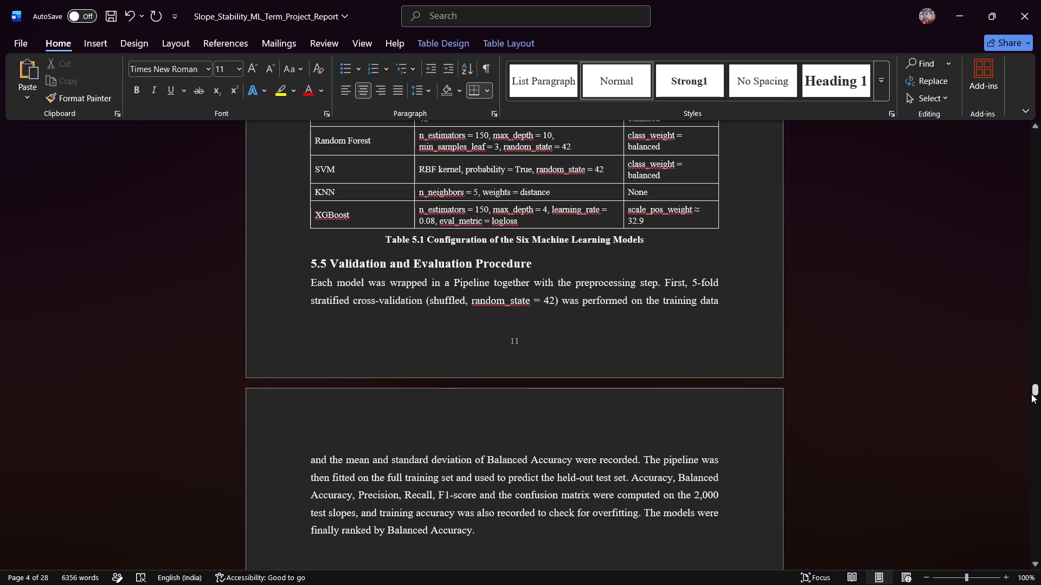
{"action": "left_click_drag", "start_coordinate": [1036, 393], "coordinate": [1040, 420]}
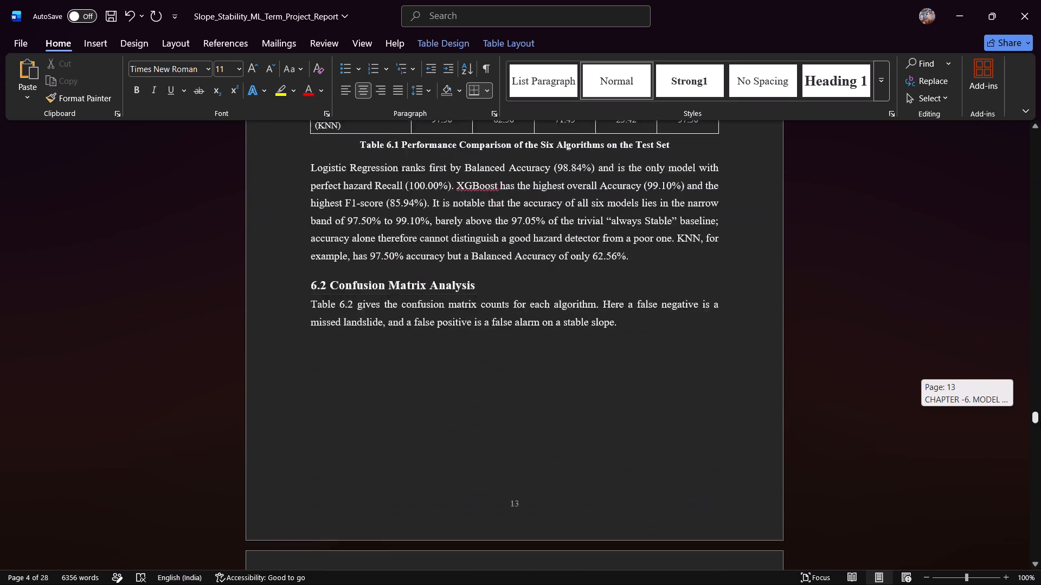
{"action": "left_click_drag", "start_coordinate": [1040, 420], "coordinate": [1040, 454]}
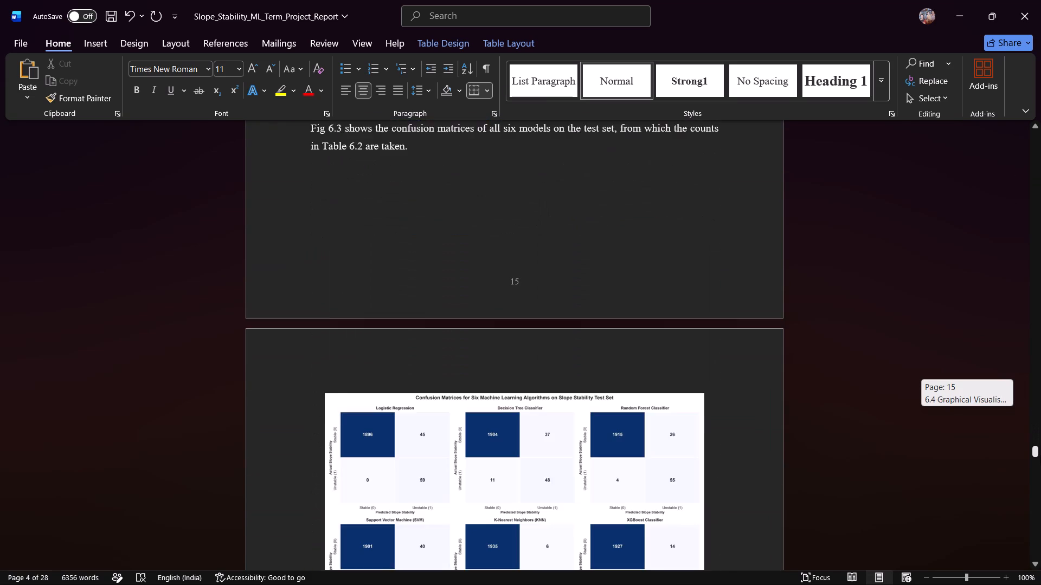
{"action": "left_click_drag", "start_coordinate": [1040, 454], "coordinate": [1040, 476]}
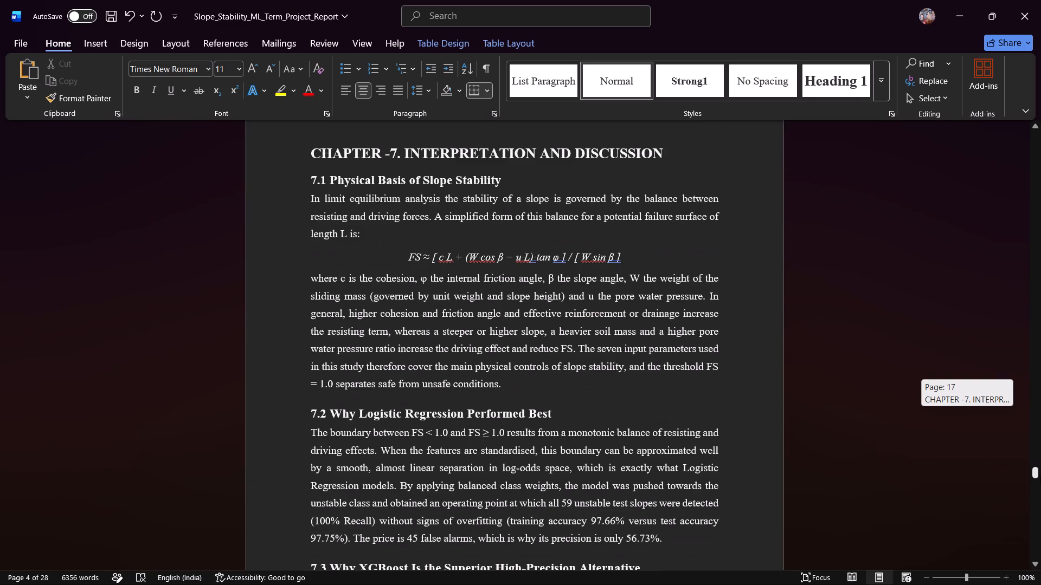
{"action": "left_click_drag", "start_coordinate": [1040, 476], "coordinate": [1031, 474]}
{"action": "left_click_drag", "start_coordinate": [1031, 474], "coordinate": [943, 310]}
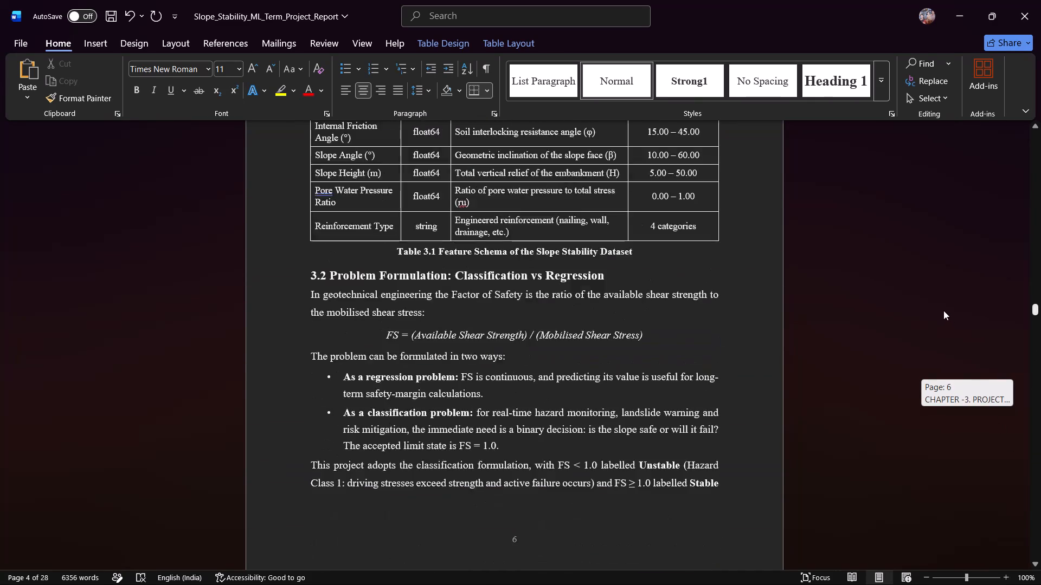
{"action": "left_click_drag", "start_coordinate": [943, 310], "coordinate": [935, 280]}
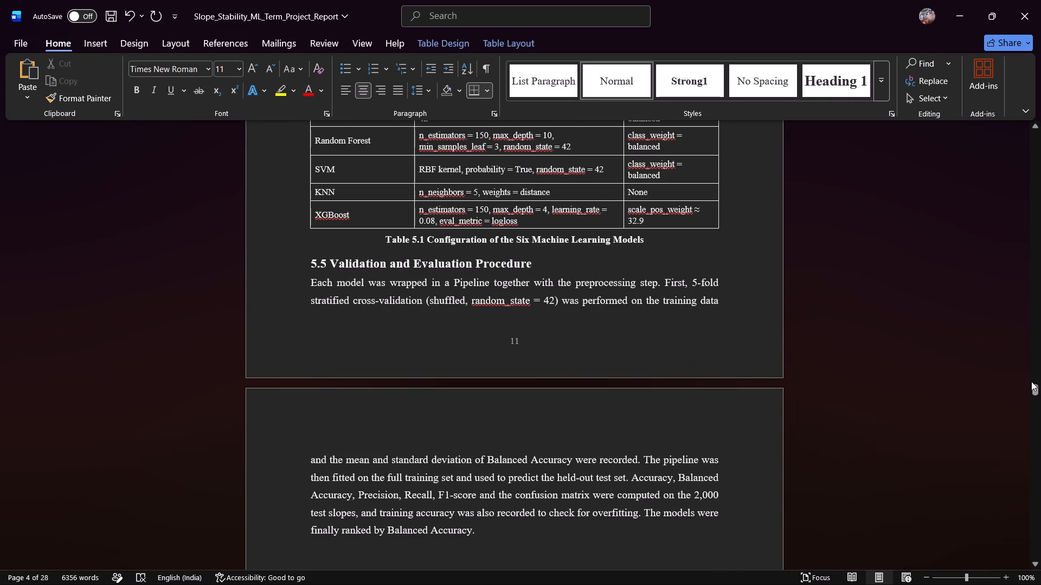
{"action": "left_click_drag", "start_coordinate": [1037, 388], "coordinate": [1021, 271]}
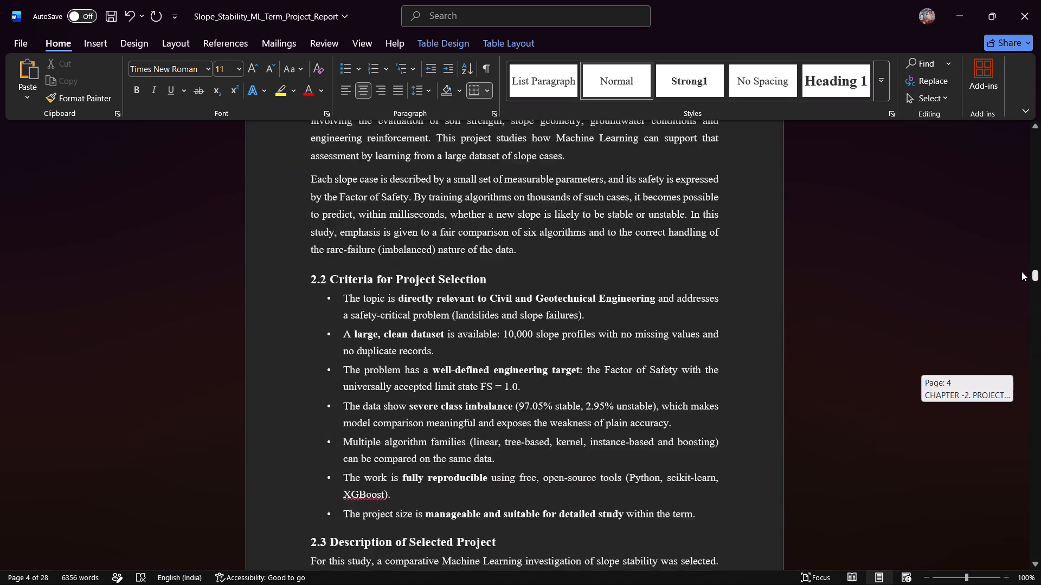
{"action": "left_click_drag", "start_coordinate": [1021, 271], "coordinate": [1017, 242]}
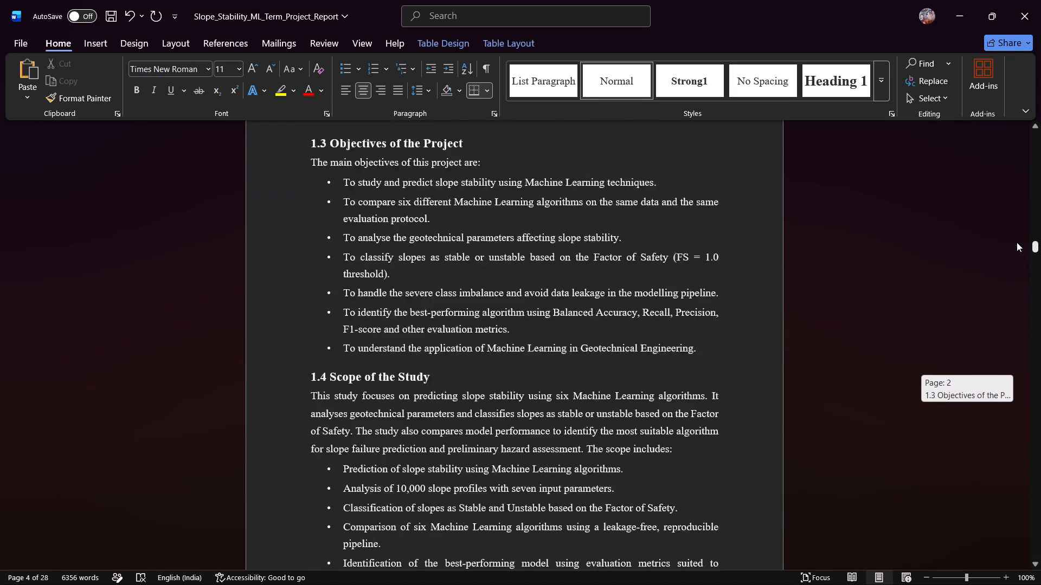
{"action": "left_click_drag", "start_coordinate": [1017, 242], "coordinate": [1013, 210]}
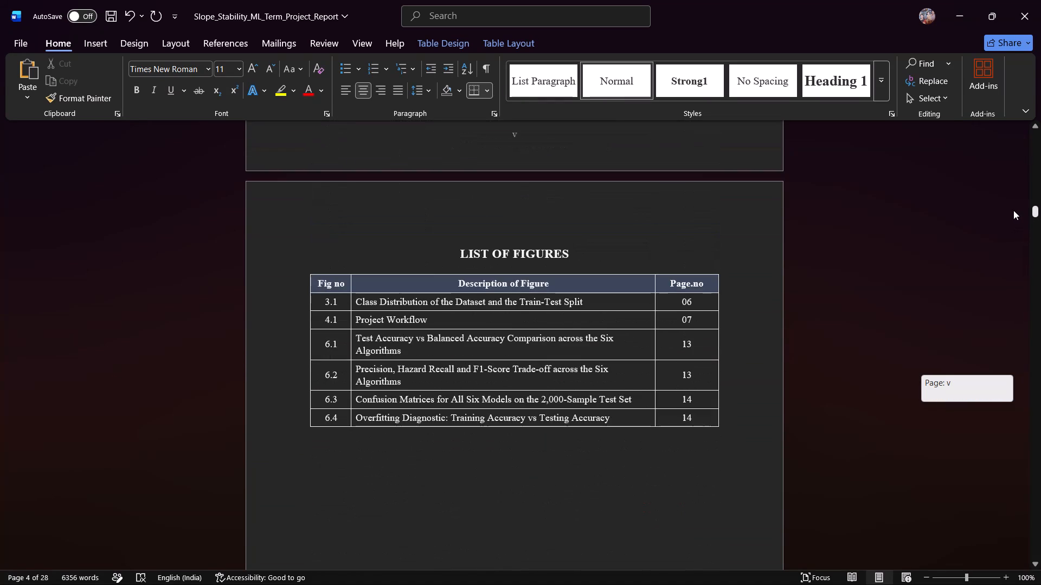
{"action": "left_click_drag", "start_coordinate": [1013, 210], "coordinate": [1011, 198]}
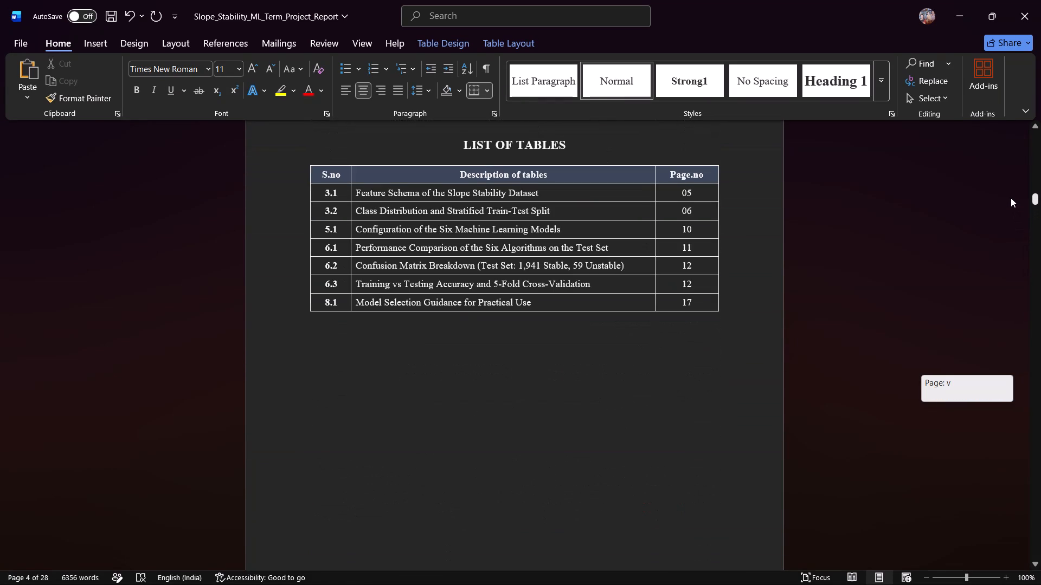
{"action": "left_click_drag", "start_coordinate": [1011, 198], "coordinate": [1006, 179]}
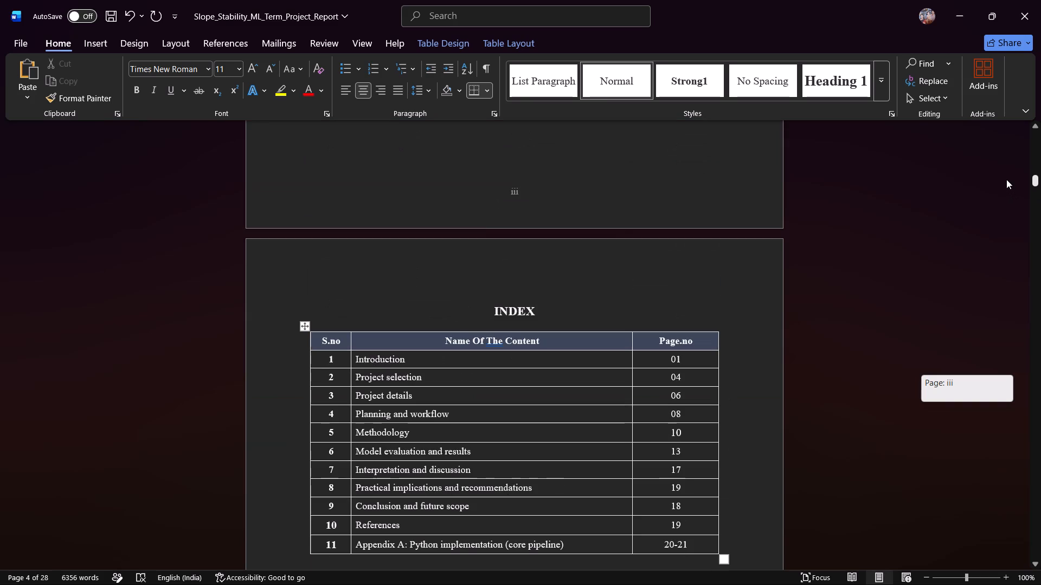
{"action": "left_click_drag", "start_coordinate": [1006, 179], "coordinate": [1007, 183]}
Check the starting page of Chapter 8, Practical implications and recommendations, in the report body against its index entry.
{"action": "left_click_drag", "start_coordinate": [1034, 183], "coordinate": [1040, 250]}
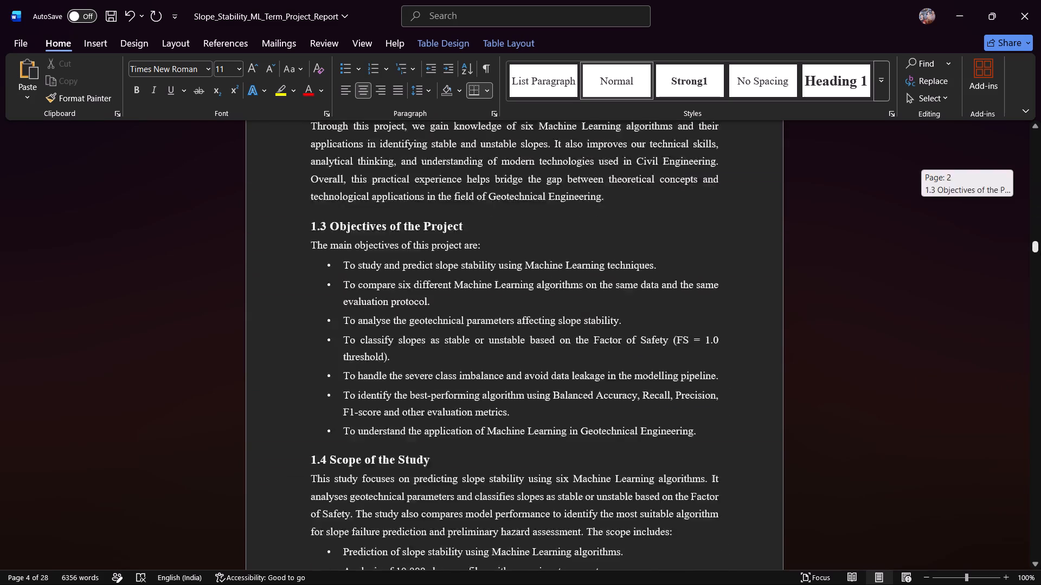
{"action": "left_click_drag", "start_coordinate": [1040, 250], "coordinate": [1040, 421]}
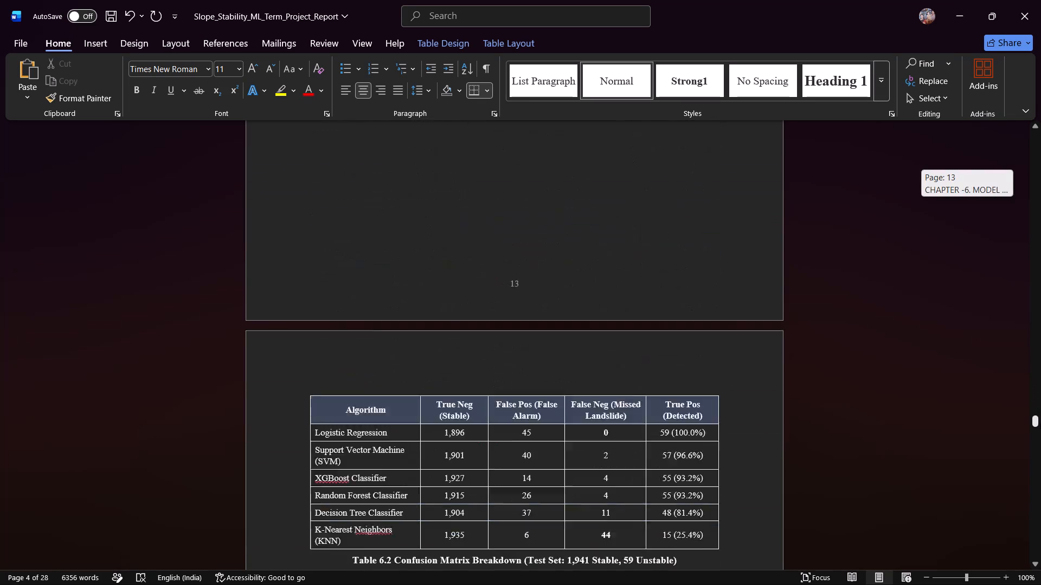
{"action": "left_click_drag", "start_coordinate": [1040, 421], "coordinate": [1040, 482]}
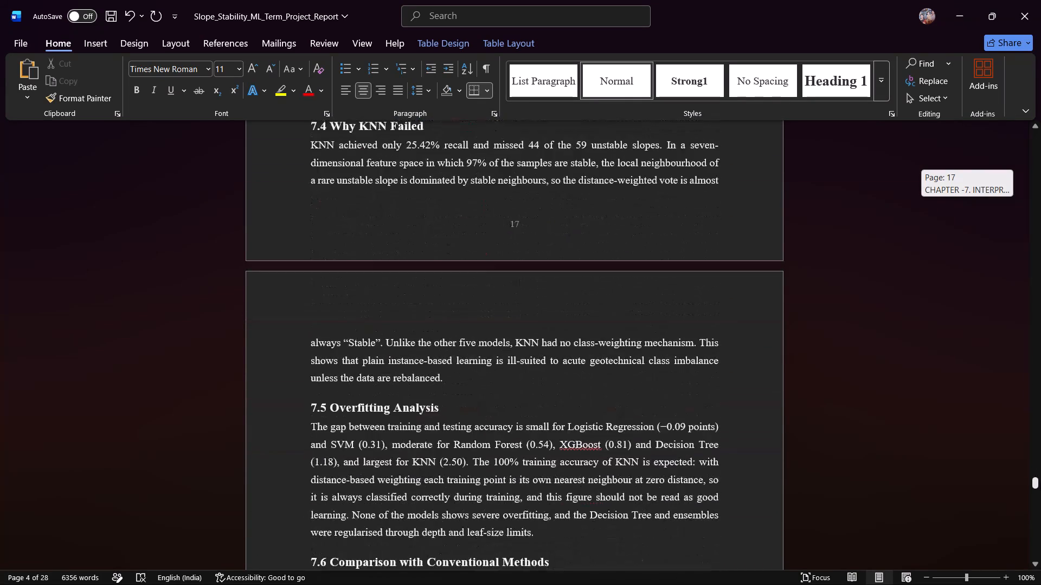
{"action": "left_click_drag", "start_coordinate": [1040, 482], "coordinate": [1040, 493]}
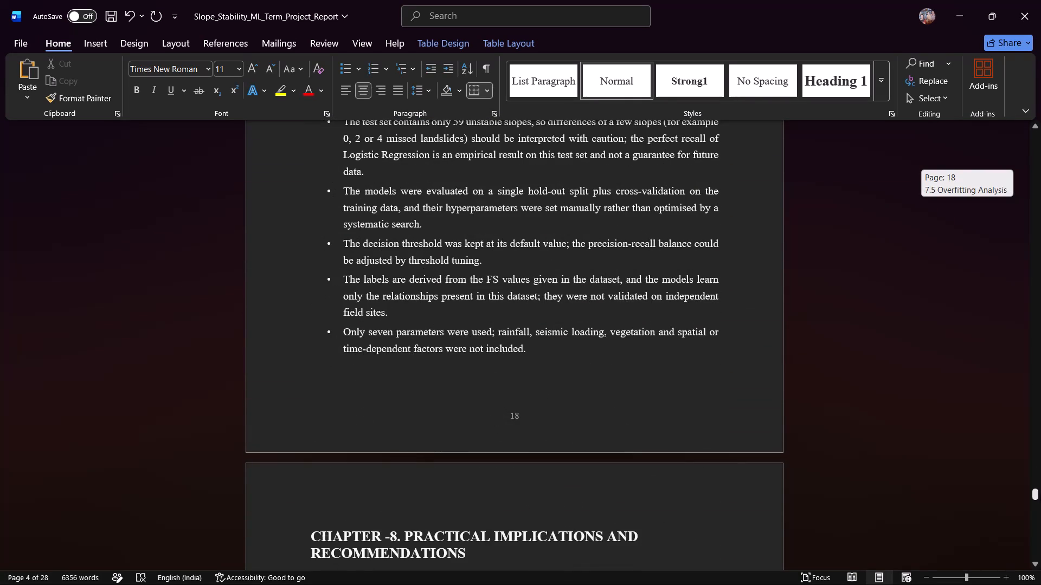
{"action": "left_click_drag", "start_coordinate": [1040, 493], "coordinate": [1040, 494]}
{"action": "left_click_drag", "start_coordinate": [1040, 494], "coordinate": [1026, 480]}
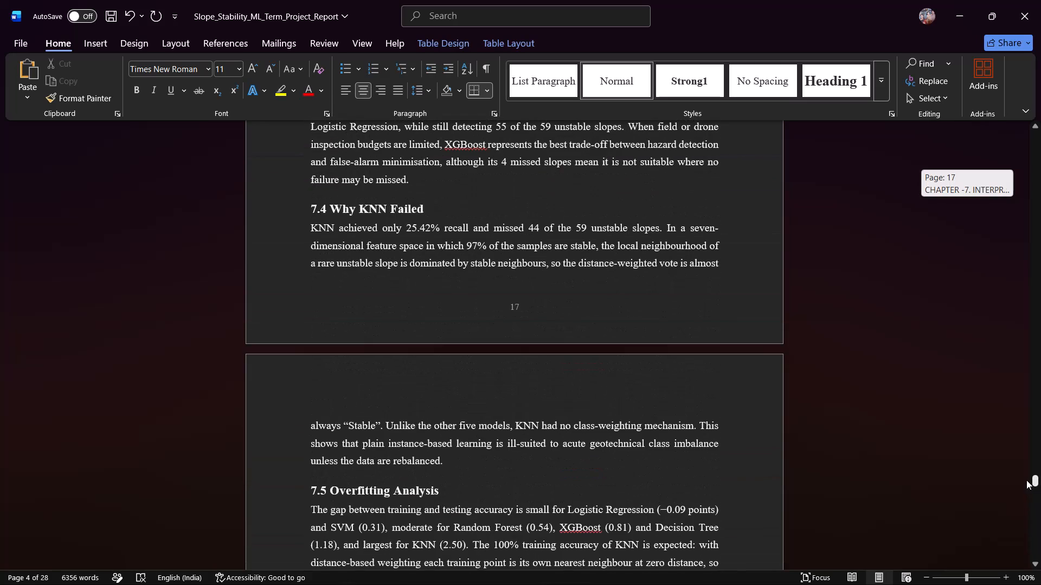
{"action": "left_click_drag", "start_coordinate": [1026, 480], "coordinate": [1040, 497]}
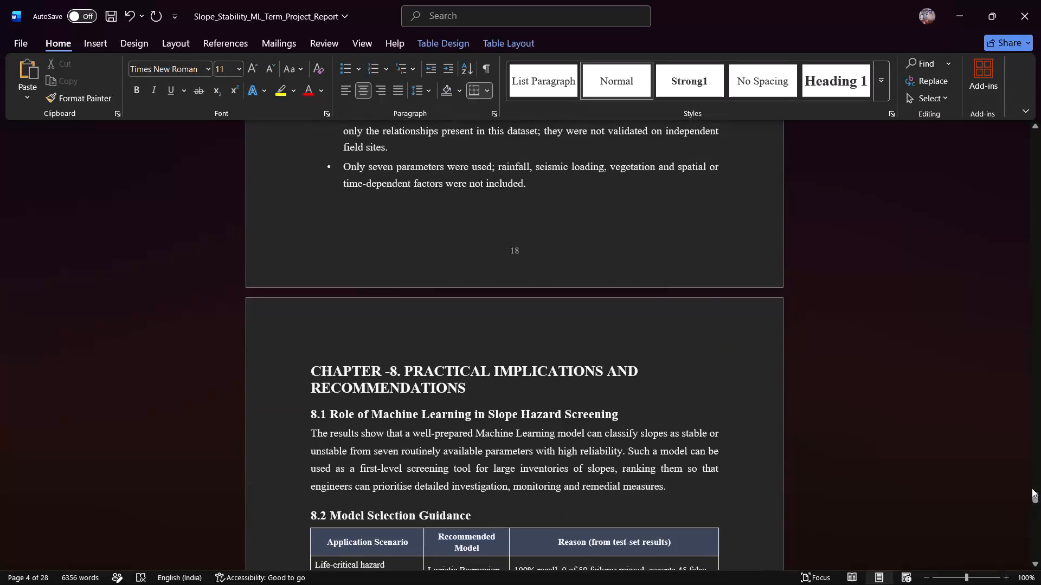
{"action": "scroll", "coordinate": [994, 453], "scroll_direction": "up", "scroll_amount": 17}
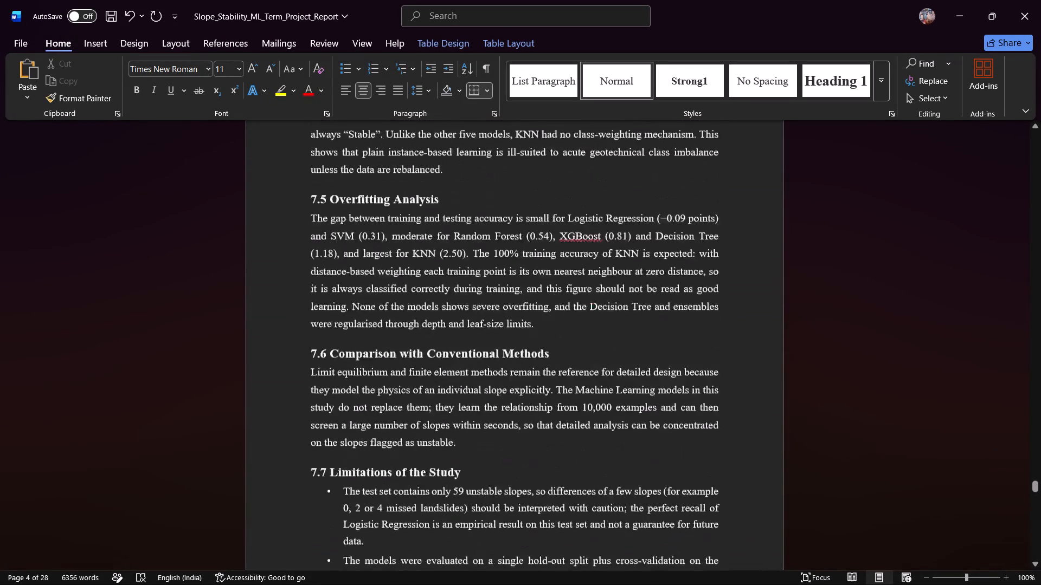
{"action": "scroll", "coordinate": [992, 447], "scroll_direction": "up", "scroll_amount": 2}
{"action": "scroll", "coordinate": [992, 446], "scroll_direction": "down", "scroll_amount": 20}
{"action": "scroll", "coordinate": [992, 446], "scroll_direction": "down", "scroll_amount": 2}
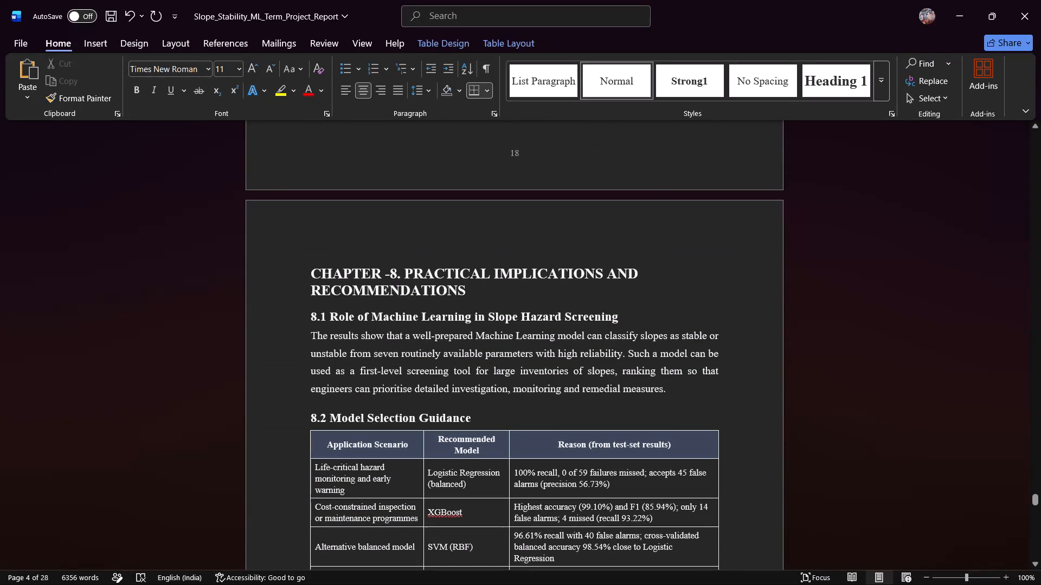
{"action": "scroll", "coordinate": [974, 428], "scroll_direction": "down", "scroll_amount": 3}
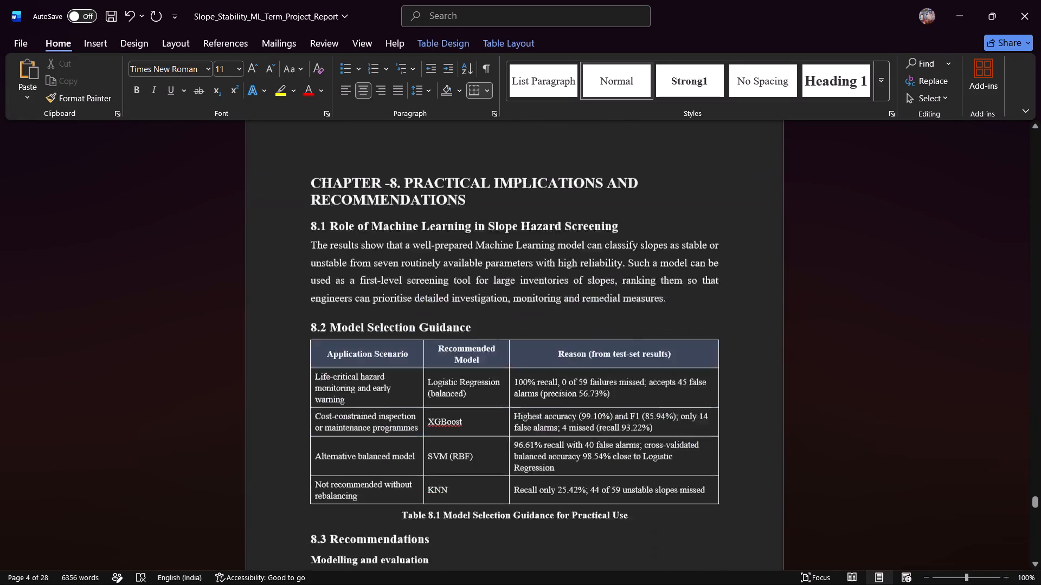
{"action": "scroll", "coordinate": [974, 428], "scroll_direction": "down", "scroll_amount": 9}
{"action": "left_click_drag", "start_coordinate": [1034, 508], "coordinate": [983, 249]}
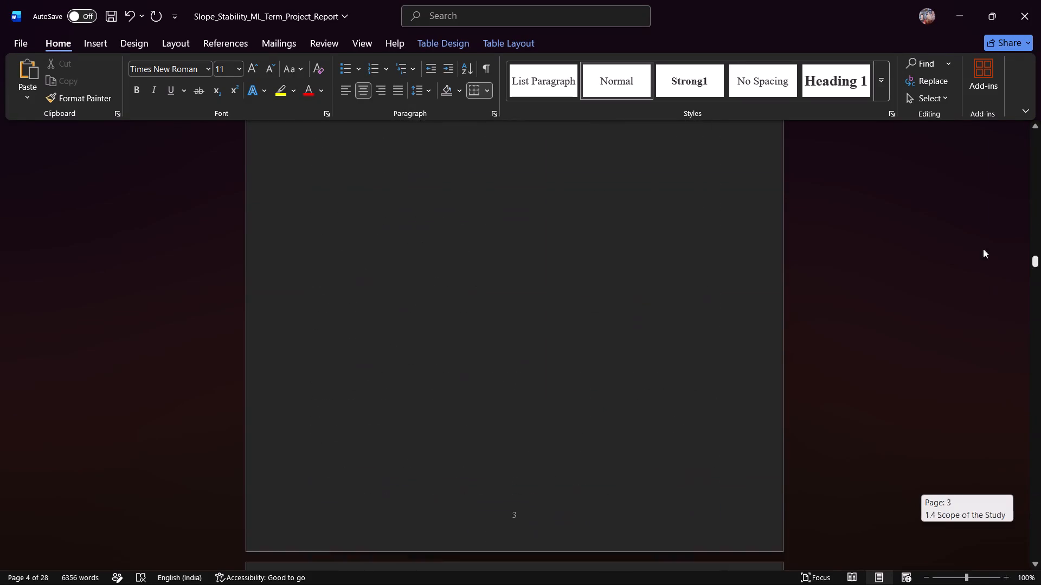
{"action": "left_click_drag", "start_coordinate": [983, 249], "coordinate": [969, 181]}
{"action": "scroll", "coordinate": [672, 486], "scroll_direction": "down", "scroll_amount": 1}
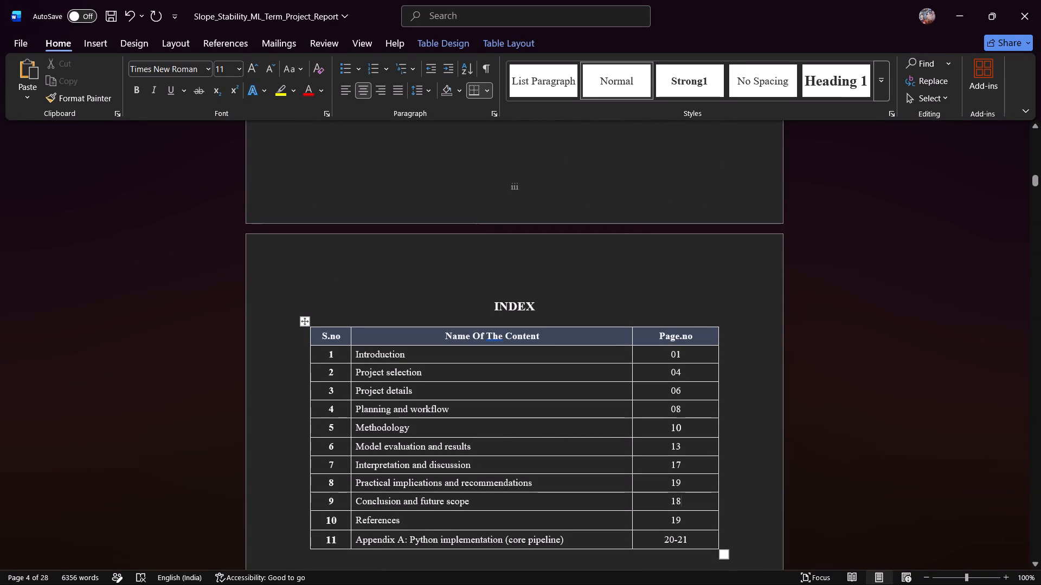
{"action": "scroll", "coordinate": [899, 334], "scroll_direction": "down", "scroll_amount": 1}
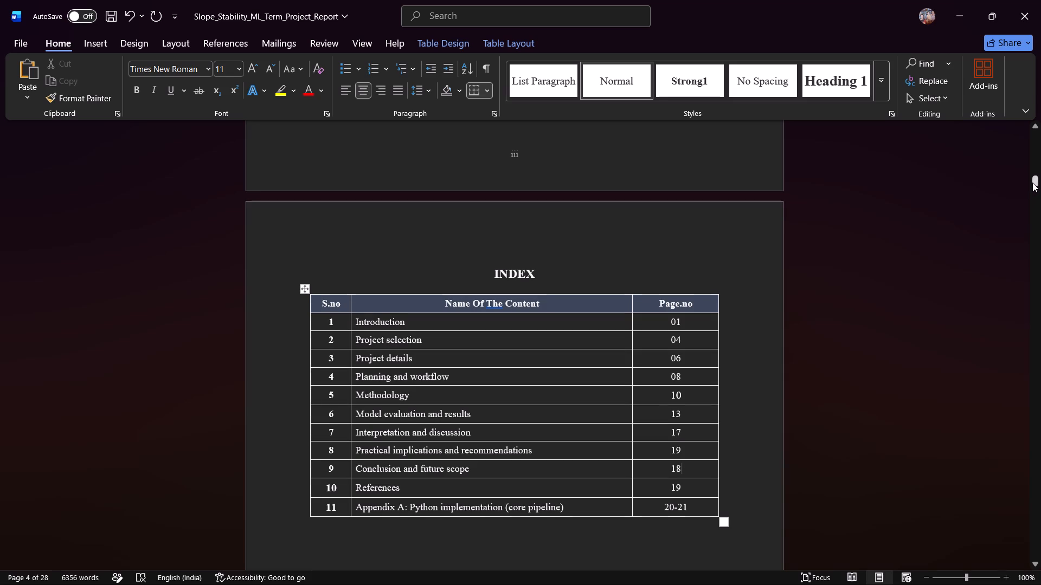
Check the starting pages of the Conclusion and future scope chapter and the References section in the report body.
{"action": "left_click_drag", "start_coordinate": [1035, 183], "coordinate": [1040, 509]}
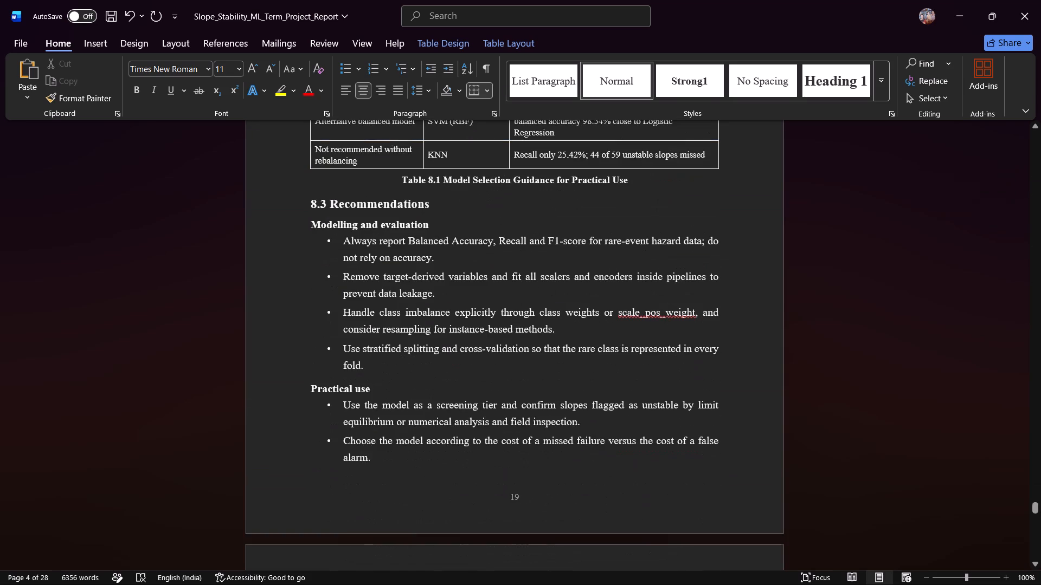
{"action": "scroll", "coordinate": [883, 445], "scroll_direction": "up", "scroll_amount": 11}
{"action": "scroll", "coordinate": [882, 444], "scroll_direction": "down", "scroll_amount": 5}
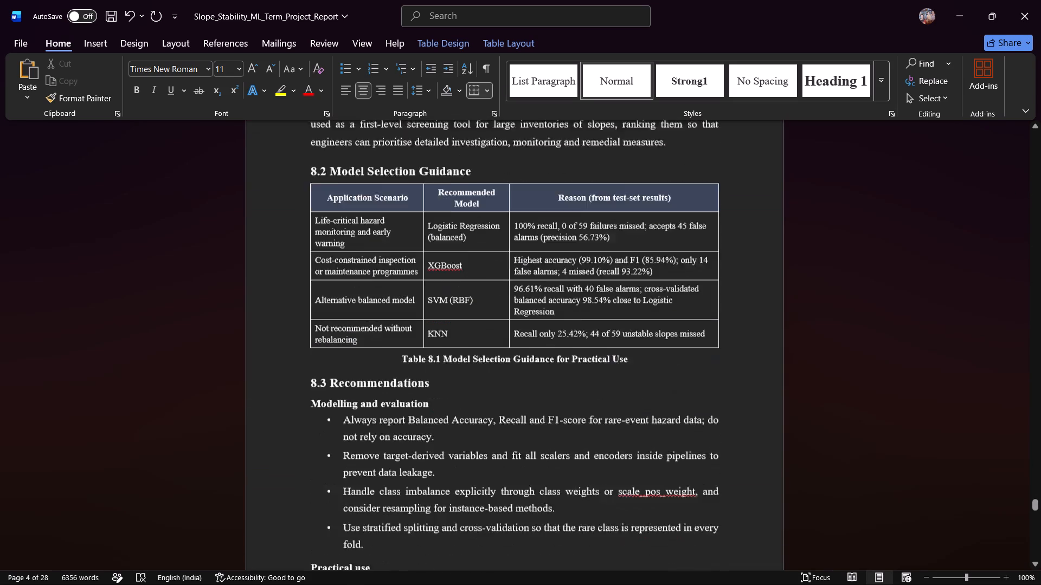
{"action": "scroll", "coordinate": [882, 443], "scroll_direction": "down", "scroll_amount": 15}
{"action": "scroll", "coordinate": [881, 443], "scroll_direction": "down", "scroll_amount": 12}
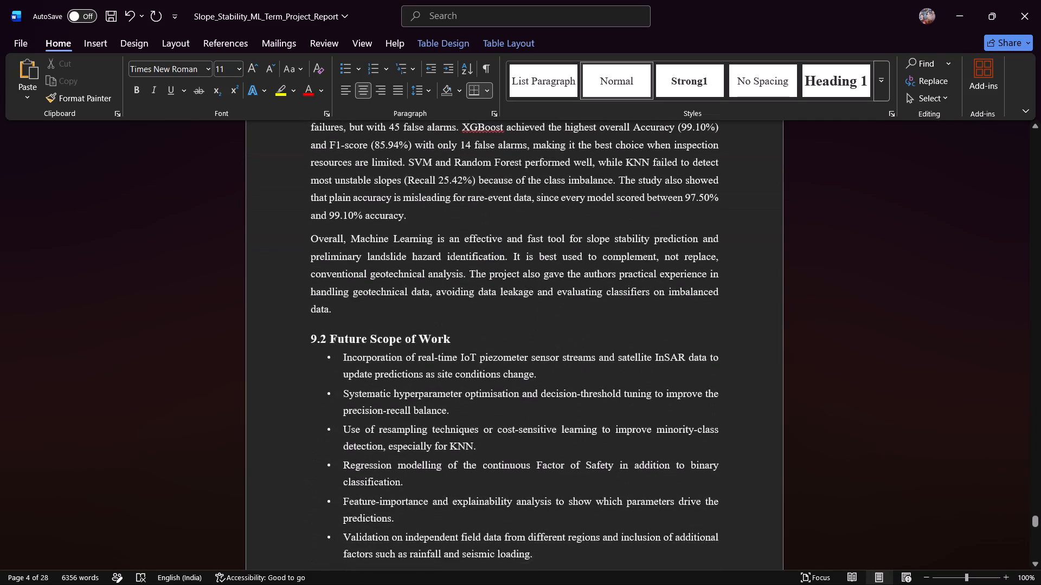
{"action": "scroll", "coordinate": [881, 443], "scroll_direction": "down", "scroll_amount": 6}
{"action": "scroll", "coordinate": [881, 443], "scroll_direction": "up", "scroll_amount": 14}
{"action": "scroll", "coordinate": [881, 443], "scroll_direction": "down", "scroll_amount": 2}
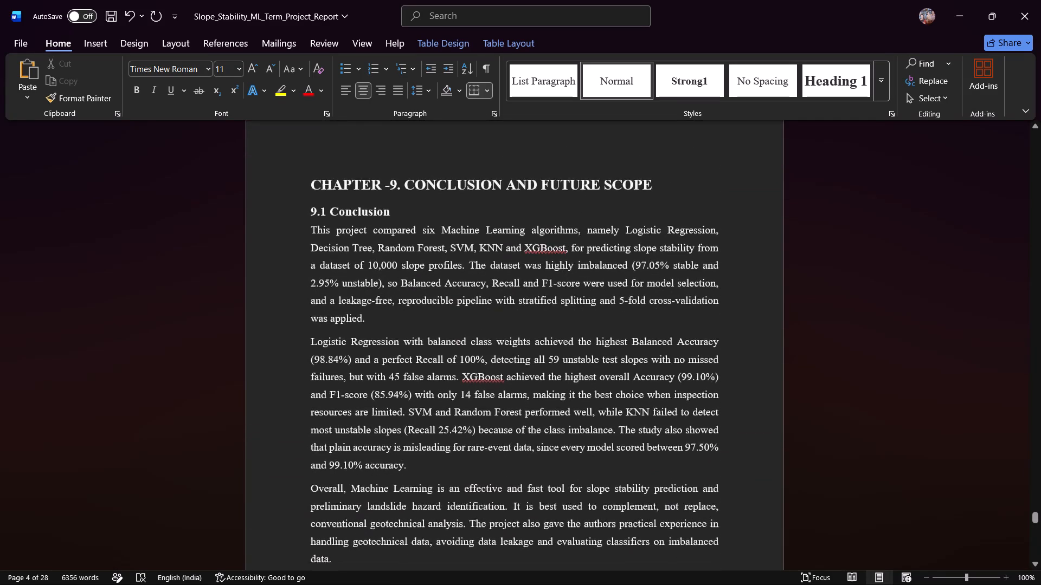
{"action": "scroll", "coordinate": [881, 443], "scroll_direction": "down", "scroll_amount": 16}
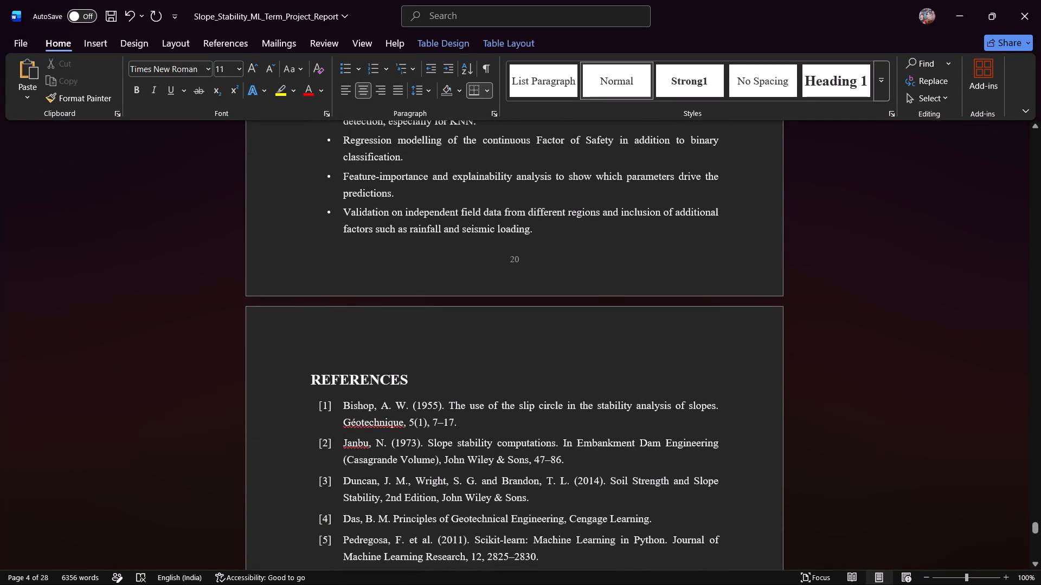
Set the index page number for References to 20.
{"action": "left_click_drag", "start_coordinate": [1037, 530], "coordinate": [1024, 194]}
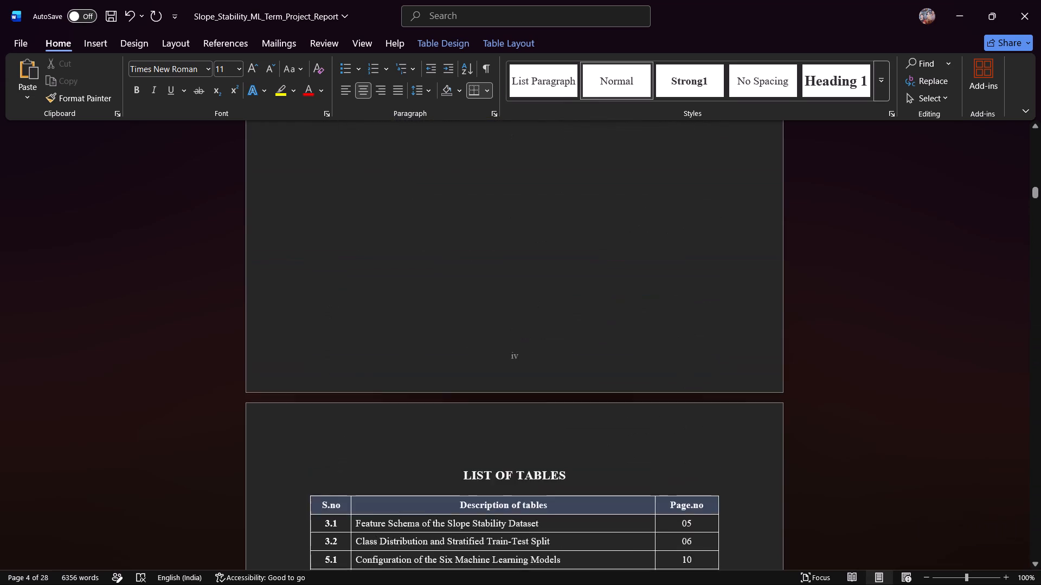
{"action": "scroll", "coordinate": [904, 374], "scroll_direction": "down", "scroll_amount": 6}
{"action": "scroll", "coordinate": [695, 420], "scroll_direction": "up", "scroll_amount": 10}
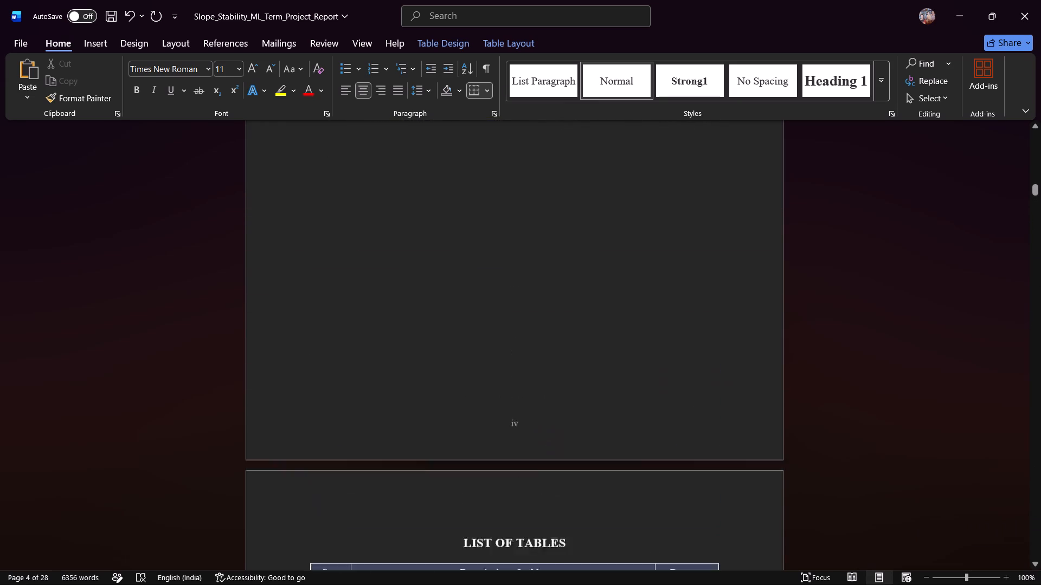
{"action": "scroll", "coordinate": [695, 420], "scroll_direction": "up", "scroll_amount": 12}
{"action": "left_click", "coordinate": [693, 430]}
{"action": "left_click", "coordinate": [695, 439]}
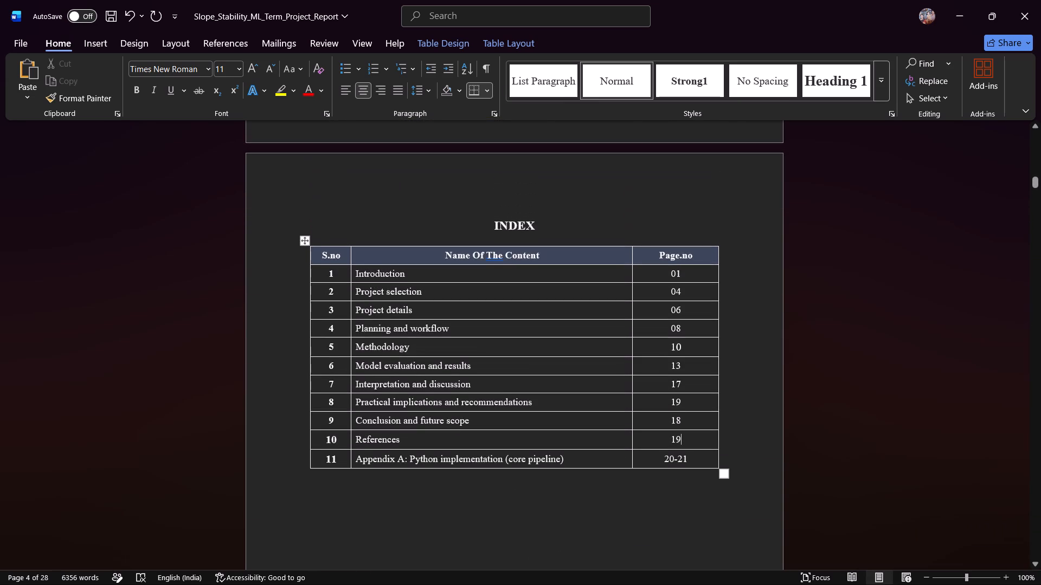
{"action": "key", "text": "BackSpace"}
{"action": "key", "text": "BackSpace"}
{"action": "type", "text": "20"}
Recheck where Chapter 9 starts in the report body and set the index page number for Conclusion and future scope to 20.
{"action": "left_click", "coordinate": [695, 426]}
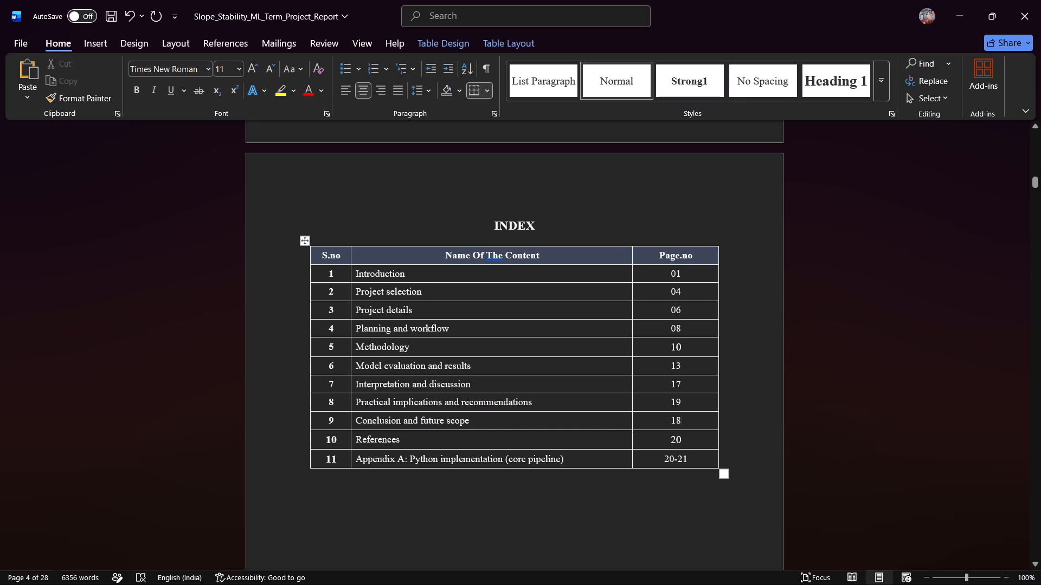
{"action": "left_click_drag", "start_coordinate": [1033, 181], "coordinate": [1040, 242]}
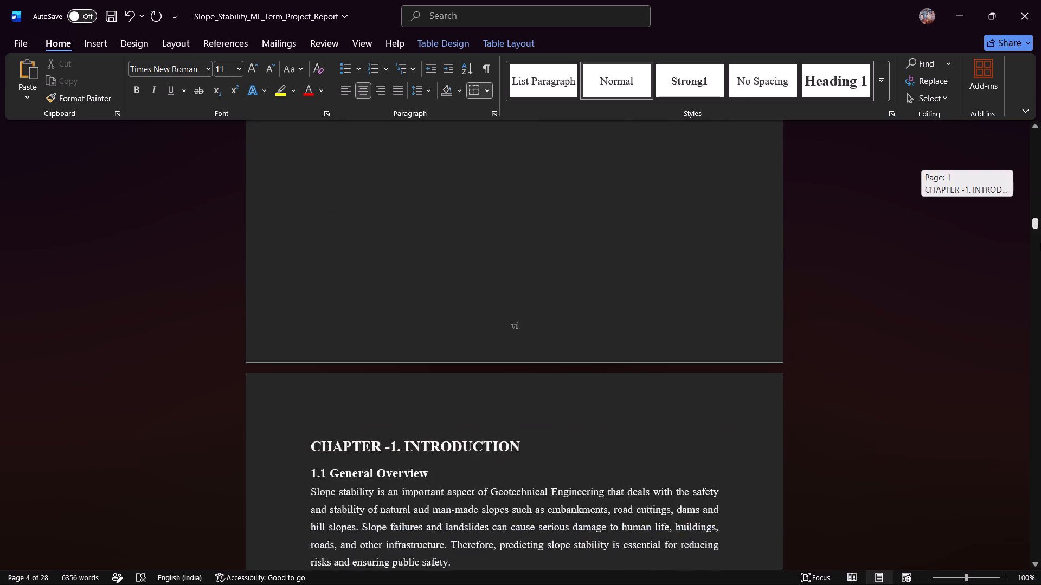
{"action": "left_click_drag", "start_coordinate": [1040, 242], "coordinate": [1040, 523]}
{"action": "scroll", "coordinate": [881, 439], "scroll_direction": "up", "scroll_amount": 4}
{"action": "scroll", "coordinate": [881, 438], "scroll_direction": "down", "scroll_amount": 1}
{"action": "scroll", "coordinate": [881, 438], "scroll_direction": "up", "scroll_amount": 13}
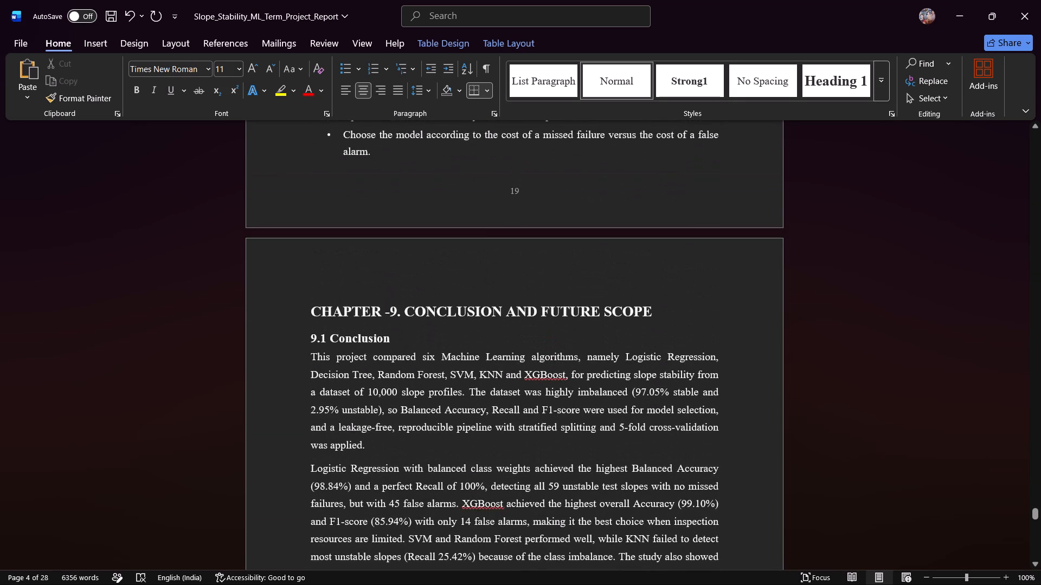
{"action": "left_click_drag", "start_coordinate": [1033, 511], "coordinate": [1005, 197]}
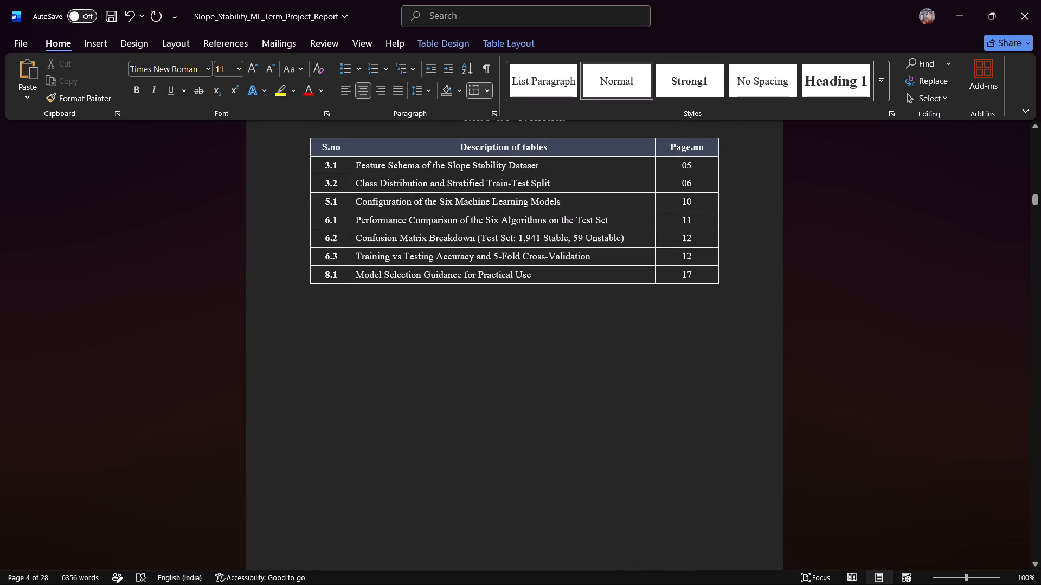
{"action": "scroll", "coordinate": [798, 242], "scroll_direction": "up", "scroll_amount": 19}
{"action": "scroll", "coordinate": [767, 249], "scroll_direction": "down", "scroll_amount": 1}
{"action": "scroll", "coordinate": [767, 249], "scroll_direction": "up", "scroll_amount": 7}
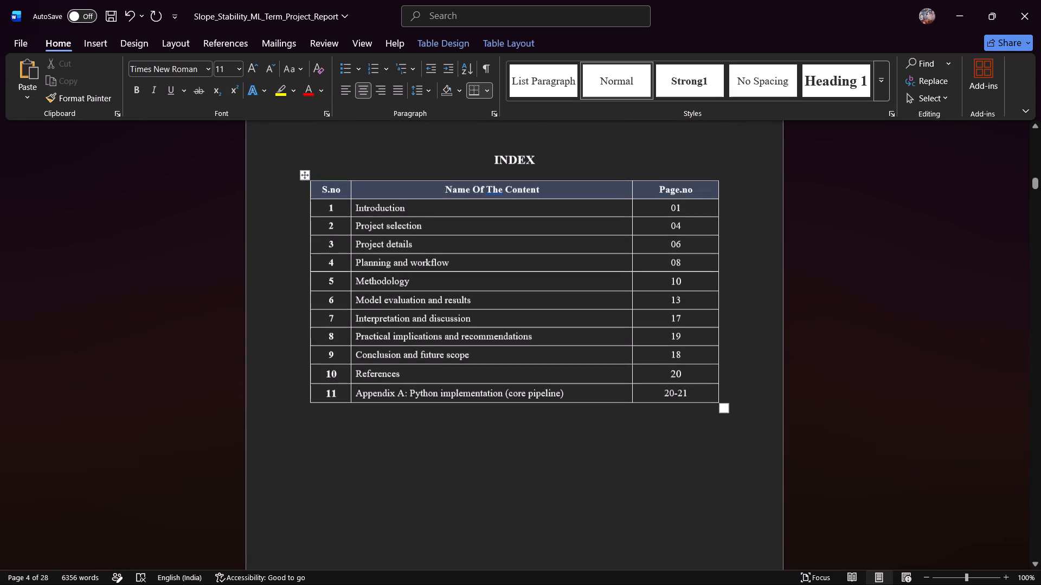
{"action": "left_click", "coordinate": [687, 357]}
{"action": "key", "text": "BackSpace"}
{"action": "key", "text": "BackSpace"}
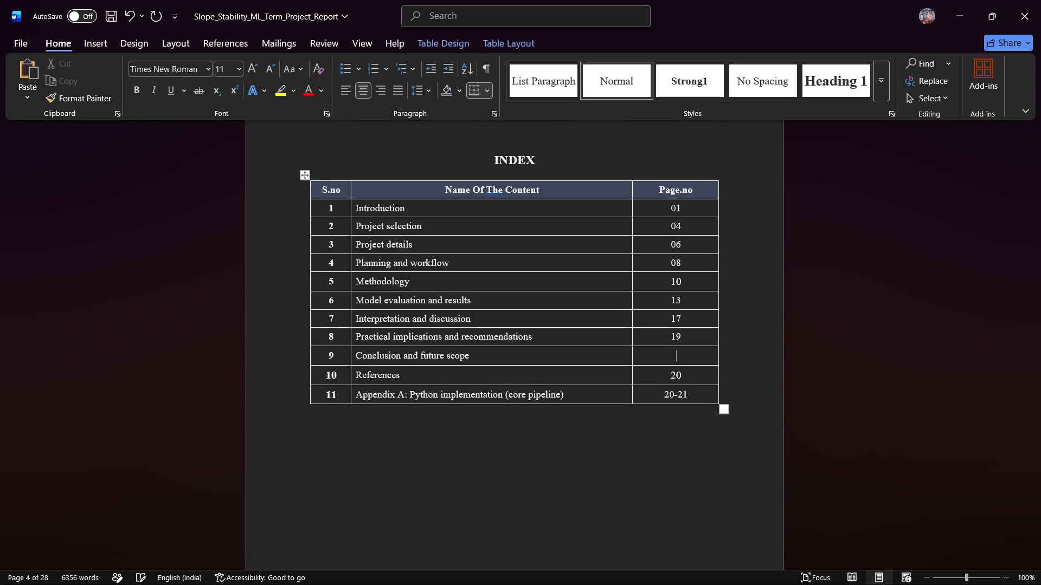
{"action": "type", "text": "20"}
Set the index page number for References to 21.
{"action": "left_click", "coordinate": [687, 378]}
{"action": "key", "text": "BackSpace"}
{"action": "key", "text": "1"}
Check the starting pages of Appendix A and the References section in the report body for their index entries.
{"action": "left_click_drag", "start_coordinate": [1036, 183], "coordinate": [1040, 485]}
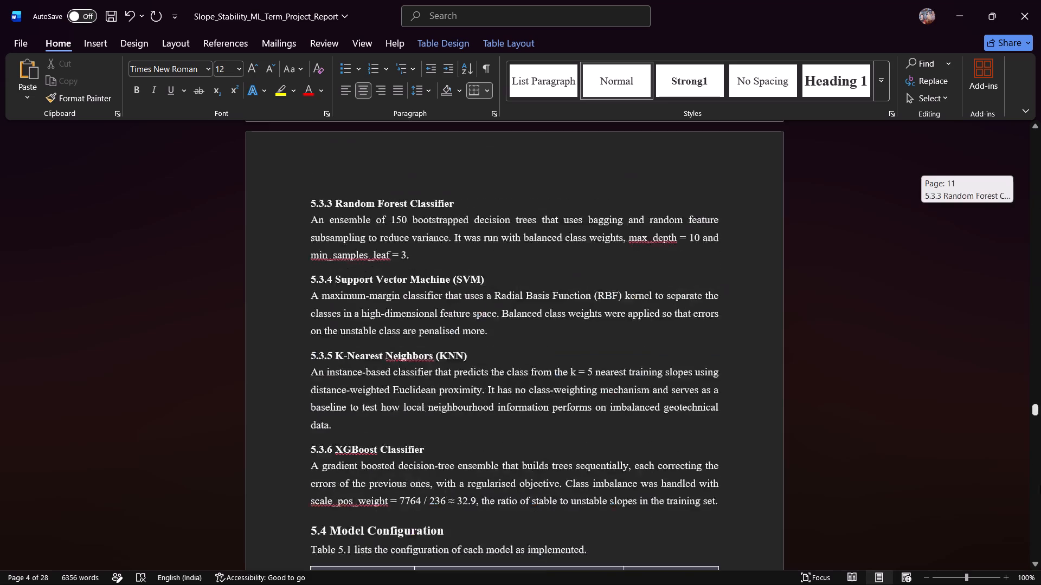
{"action": "left_click_drag", "start_coordinate": [1040, 485], "coordinate": [1040, 584]}
{"action": "scroll", "coordinate": [880, 469], "scroll_direction": "up", "scroll_amount": 14}
{"action": "scroll", "coordinate": [878, 467], "scroll_direction": "down", "scroll_amount": 1}
{"action": "scroll", "coordinate": [878, 467], "scroll_direction": "up", "scroll_amount": 6}
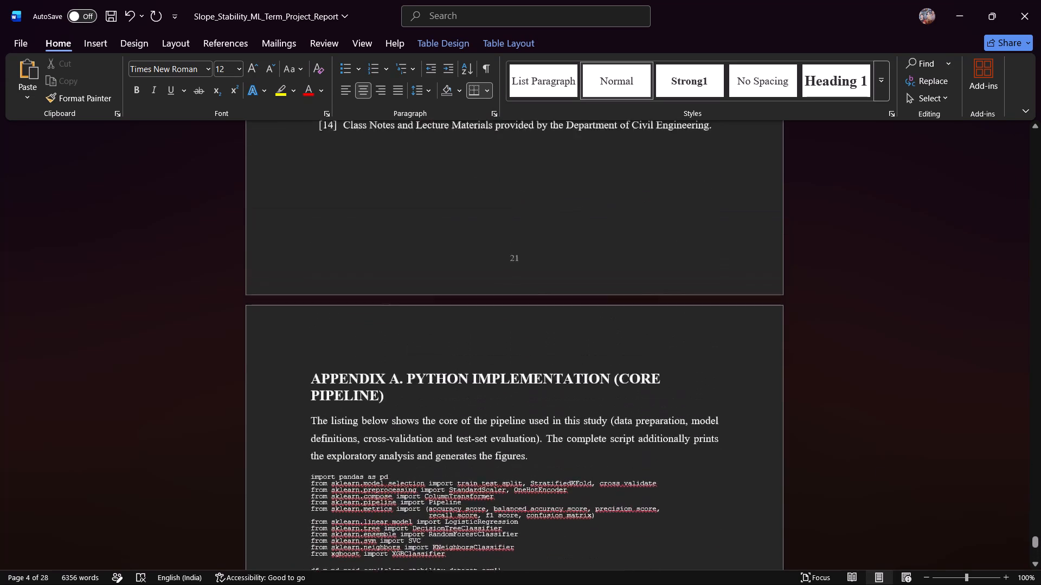
{"action": "scroll", "coordinate": [878, 467], "scroll_direction": "up", "scroll_amount": 4}
{"action": "scroll", "coordinate": [878, 467], "scroll_direction": "down", "scroll_amount": 1}
{"action": "scroll", "coordinate": [878, 467], "scroll_direction": "up", "scroll_amount": 5}
{"action": "scroll", "coordinate": [878, 467], "scroll_direction": "down", "scroll_amount": 1}
{"action": "scroll", "coordinate": [878, 467], "scroll_direction": "up", "scroll_amount": 8}
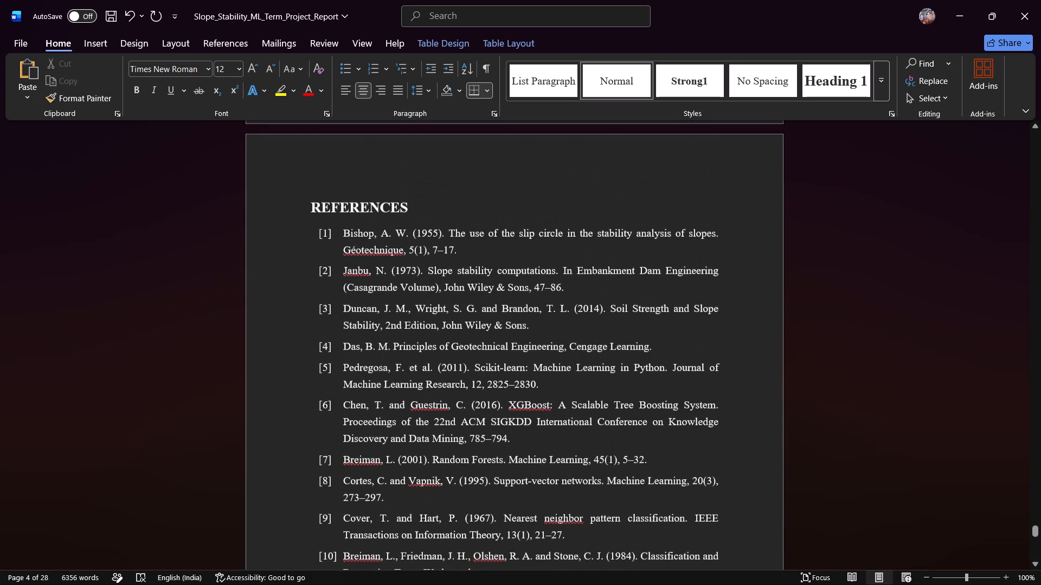
{"action": "scroll", "coordinate": [878, 467], "scroll_direction": "down", "scroll_amount": 4}
{"action": "scroll", "coordinate": [878, 467], "scroll_direction": "up", "scroll_amount": 11}
{"action": "left_click_drag", "start_coordinate": [1033, 526], "coordinate": [1000, 288]}
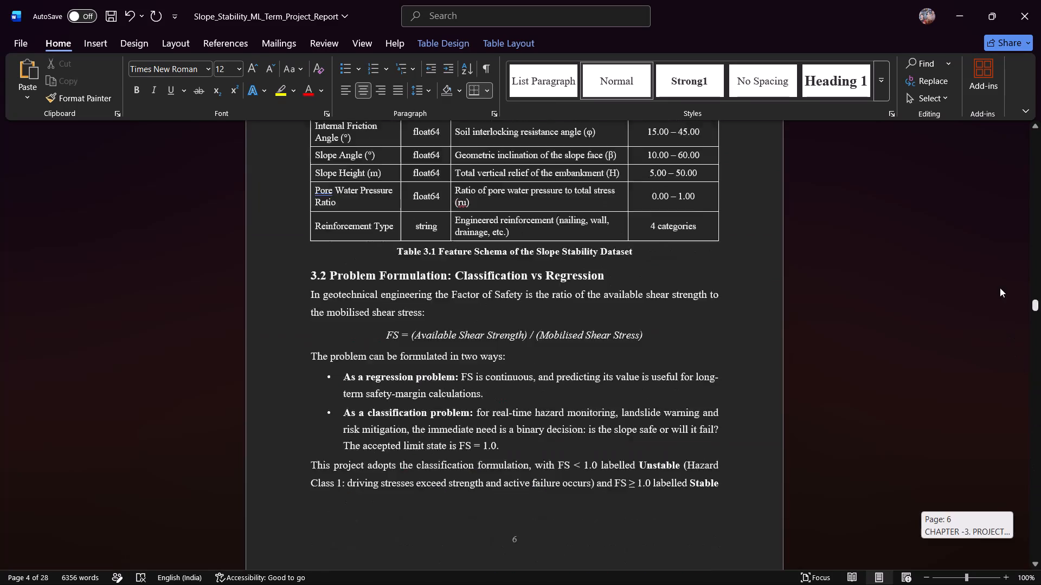
{"action": "left_click_drag", "start_coordinate": [1000, 288], "coordinate": [962, 135]}
{"action": "scroll", "coordinate": [886, 311], "scroll_direction": "down", "scroll_amount": 20}
{"action": "scroll", "coordinate": [886, 311], "scroll_direction": "down", "scroll_amount": 7}
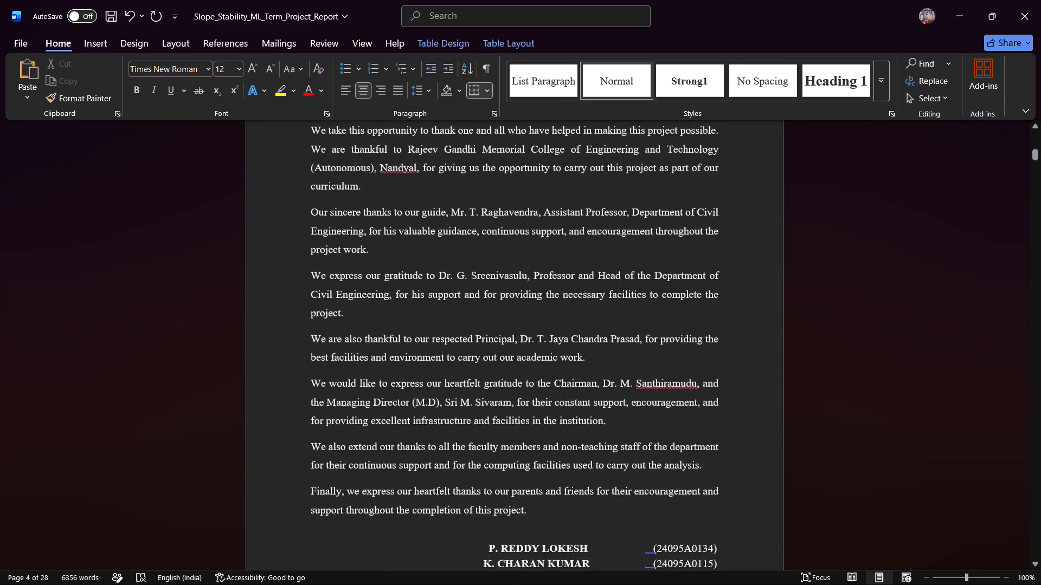
Set the index page number for Appendix A: Python implementation (core pipeline) to 22.
{"action": "scroll", "coordinate": [882, 319], "scroll_direction": "down", "scroll_amount": 2}
{"action": "scroll", "coordinate": [882, 319], "scroll_direction": "up", "scroll_amount": 1}
{"action": "scroll", "coordinate": [882, 319], "scroll_direction": "down", "scroll_amount": 11}
{"action": "scroll", "coordinate": [882, 319], "scroll_direction": "up", "scroll_amount": 1}
{"action": "scroll", "coordinate": [882, 319], "scroll_direction": "down", "scroll_amount": 20}
{"action": "scroll", "coordinate": [882, 319], "scroll_direction": "down", "scroll_amount": 16}
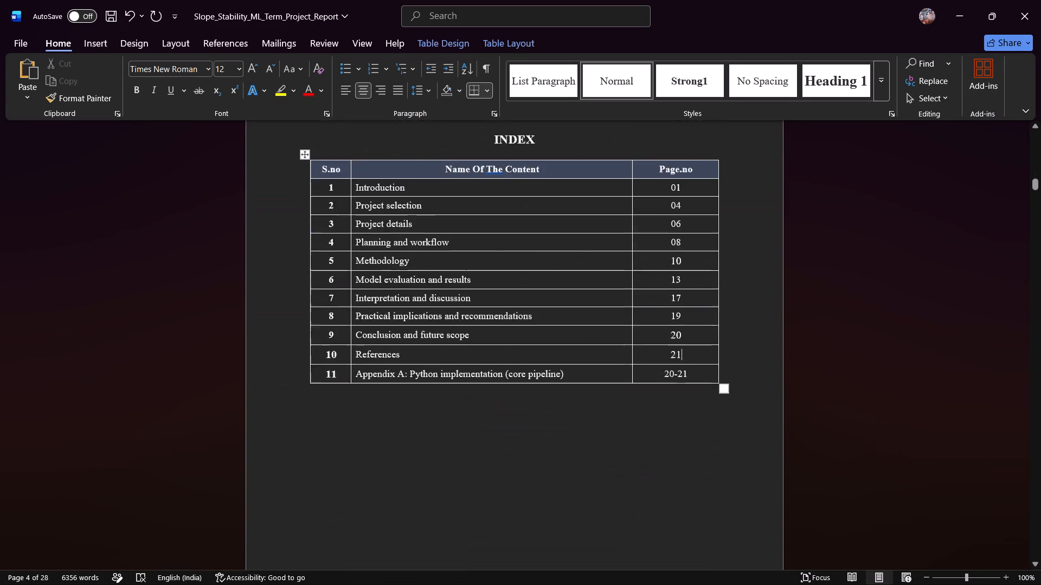
{"action": "left_click", "coordinate": [696, 341]}
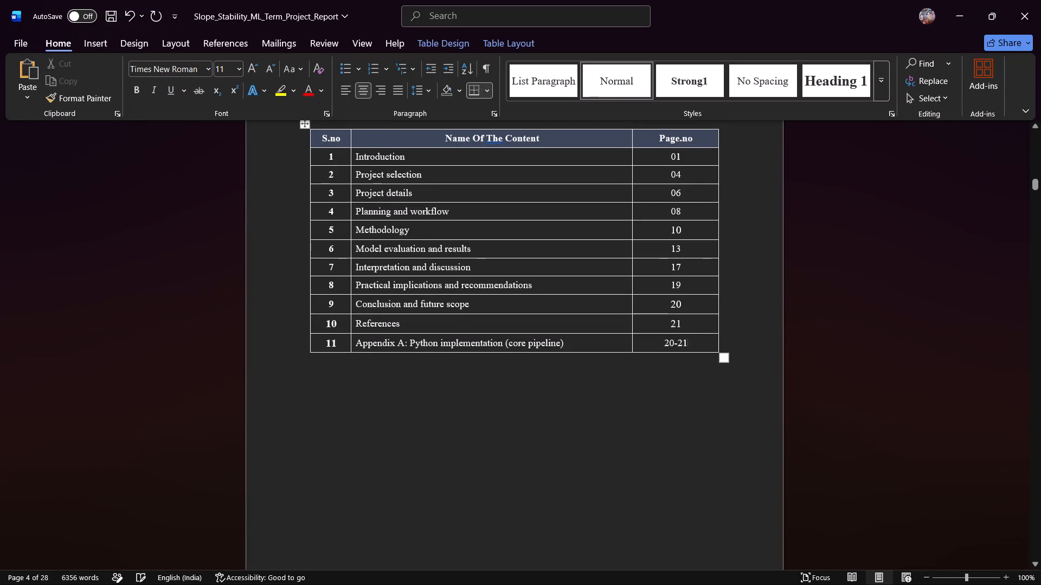
{"action": "key", "text": "BackSpace"}
{"action": "key", "text": "BackSpace"}
{"action": "key", "text": "BackSpace"}
{"action": "key", "text": "BackSpace"}
{"action": "key", "text": "BackSpace"}
{"action": "type", "text": "22"}
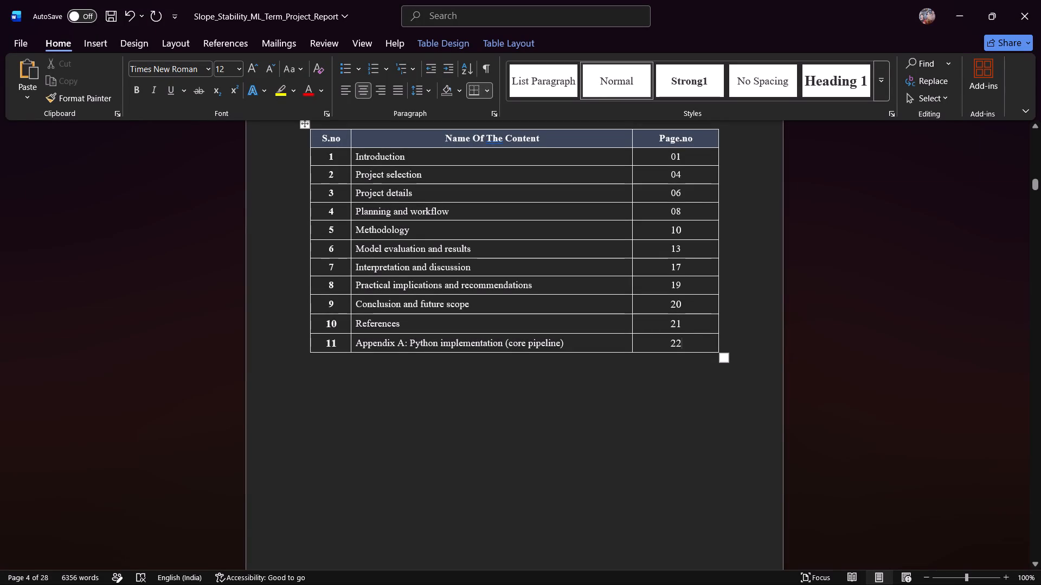
Look through the List of Tables and the report body up to Chapter 3 to check where Table 3.1 appears.
{"action": "scroll", "coordinate": [826, 341], "scroll_direction": "down", "scroll_amount": 4}
{"action": "scroll", "coordinate": [826, 341], "scroll_direction": "up", "scroll_amount": 4}
{"action": "scroll", "coordinate": [826, 341], "scroll_direction": "down", "scroll_amount": 20}
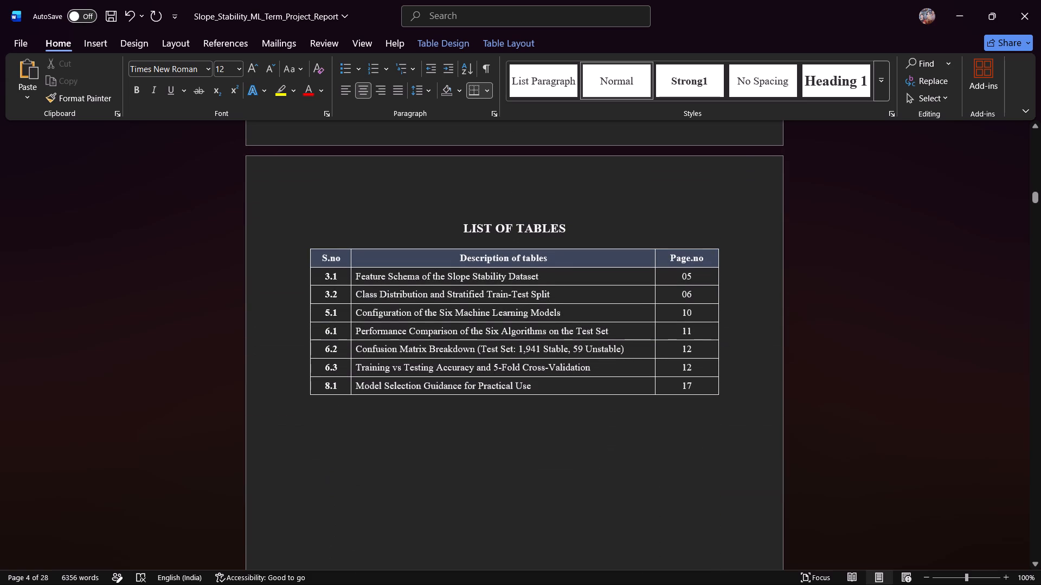
{"action": "scroll", "coordinate": [828, 341], "scroll_direction": "down", "scroll_amount": 13}
{"action": "scroll", "coordinate": [828, 341], "scroll_direction": "up", "scroll_amount": 1}
{"action": "scroll", "coordinate": [828, 341], "scroll_direction": "down", "scroll_amount": 2}
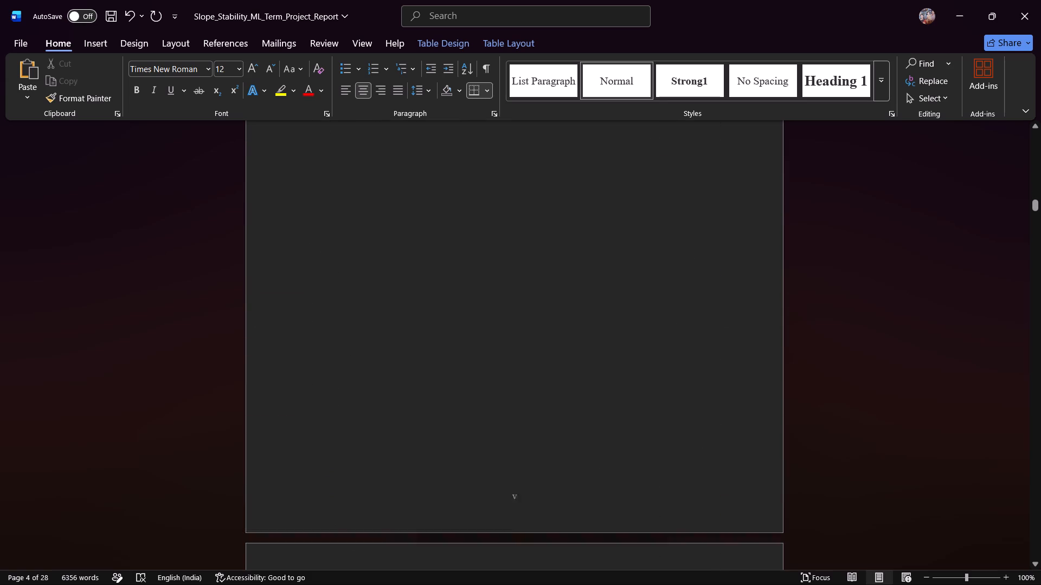
{"action": "scroll", "coordinate": [828, 341], "scroll_direction": "down", "scroll_amount": 20}
{"action": "scroll", "coordinate": [828, 341], "scroll_direction": "down", "scroll_amount": 20}
{"action": "scroll", "coordinate": [828, 341], "scroll_direction": "down", "scroll_amount": 8}
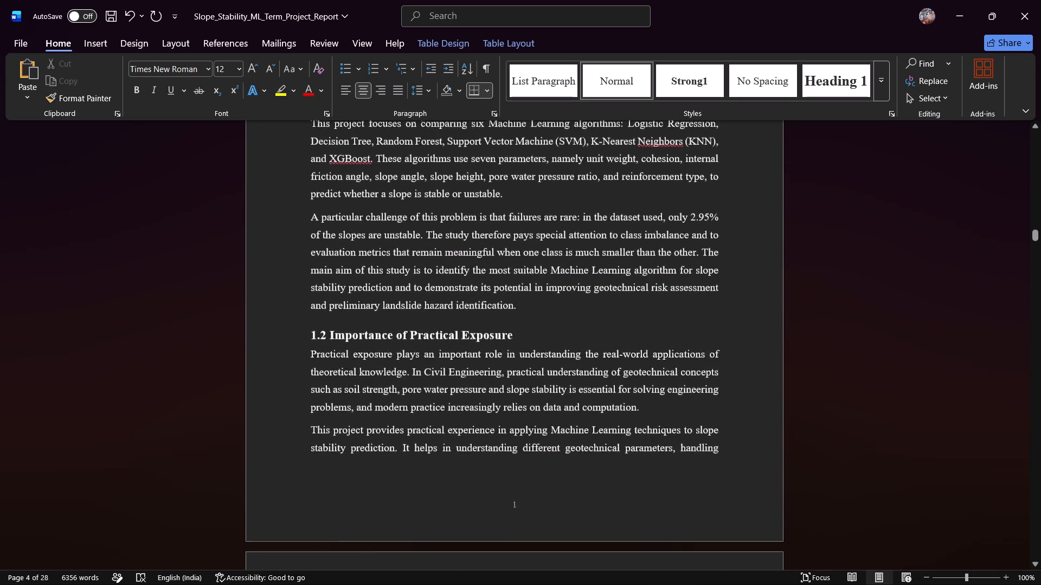
{"action": "scroll", "coordinate": [831, 341], "scroll_direction": "down", "scroll_amount": 5}
{"action": "scroll", "coordinate": [832, 341], "scroll_direction": "down", "scroll_amount": 20}
{"action": "scroll", "coordinate": [832, 341], "scroll_direction": "down", "scroll_amount": 13}
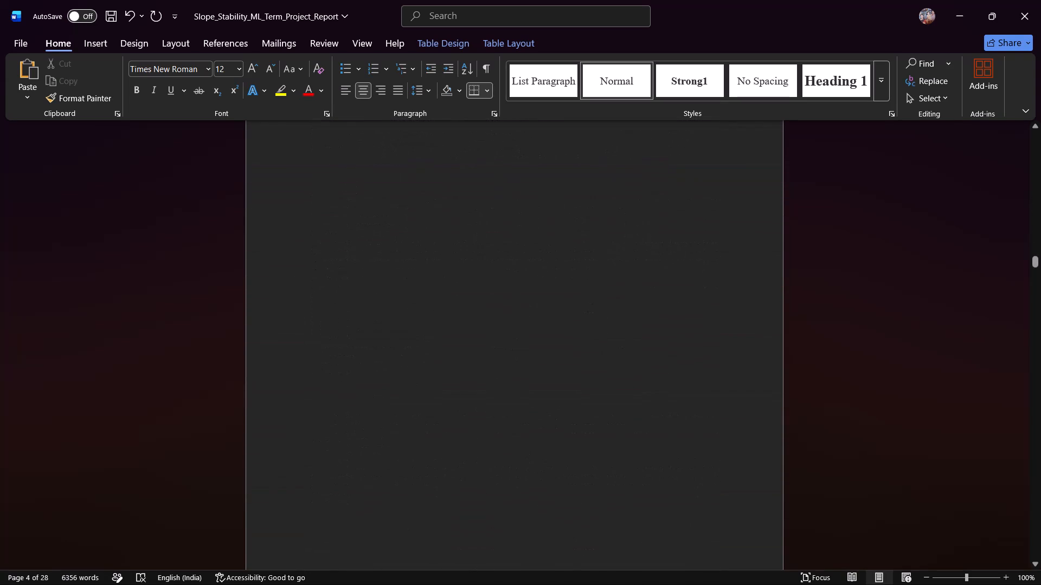
{"action": "scroll", "coordinate": [833, 341], "scroll_direction": "down", "scroll_amount": 5}
{"action": "scroll", "coordinate": [833, 341], "scroll_direction": "up", "scroll_amount": 1}
{"action": "scroll", "coordinate": [834, 341], "scroll_direction": "down", "scroll_amount": 20}
{"action": "scroll", "coordinate": [834, 341], "scroll_direction": "down", "scroll_amount": 17}
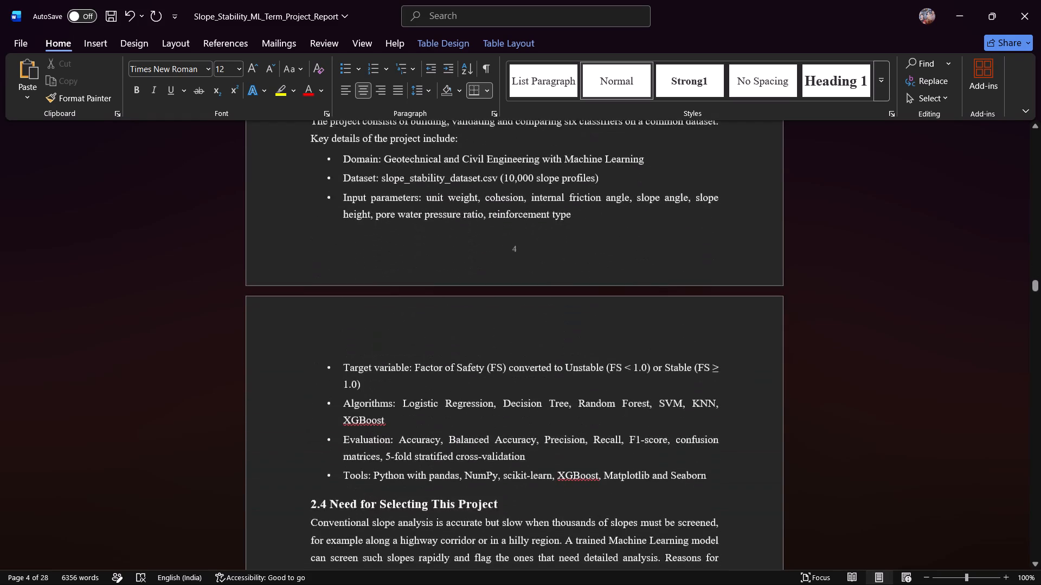
{"action": "scroll", "coordinate": [836, 342], "scroll_direction": "down", "scroll_amount": 18}
{"action": "scroll", "coordinate": [838, 342], "scroll_direction": "down", "scroll_amount": 7}
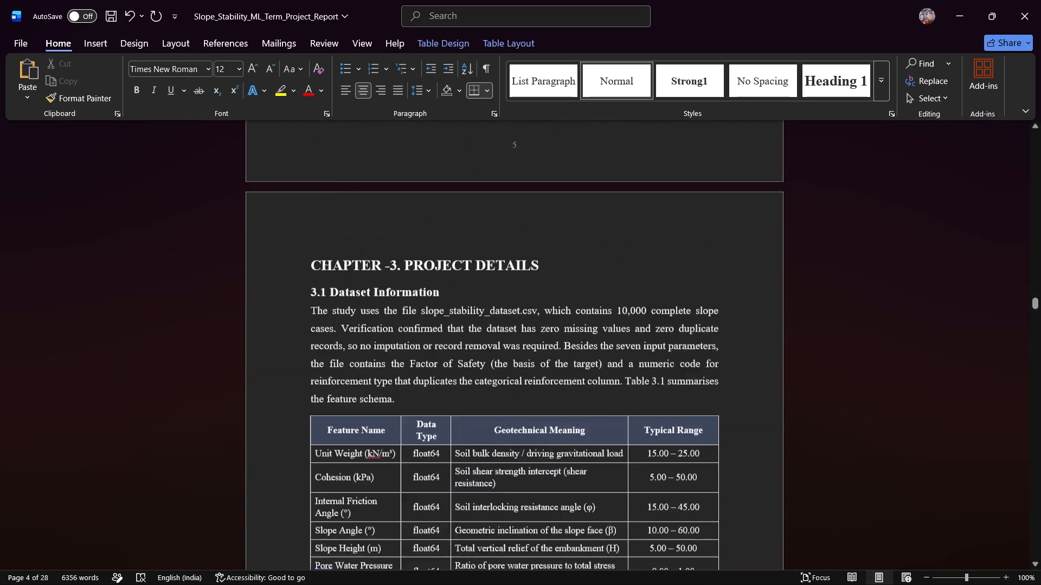
{"action": "scroll", "coordinate": [838, 342], "scroll_direction": "down", "scroll_amount": 4}
{"action": "scroll", "coordinate": [838, 342], "scroll_direction": "up", "scroll_amount": 1}
{"action": "scroll", "coordinate": [838, 342], "scroll_direction": "down", "scroll_amount": 2}
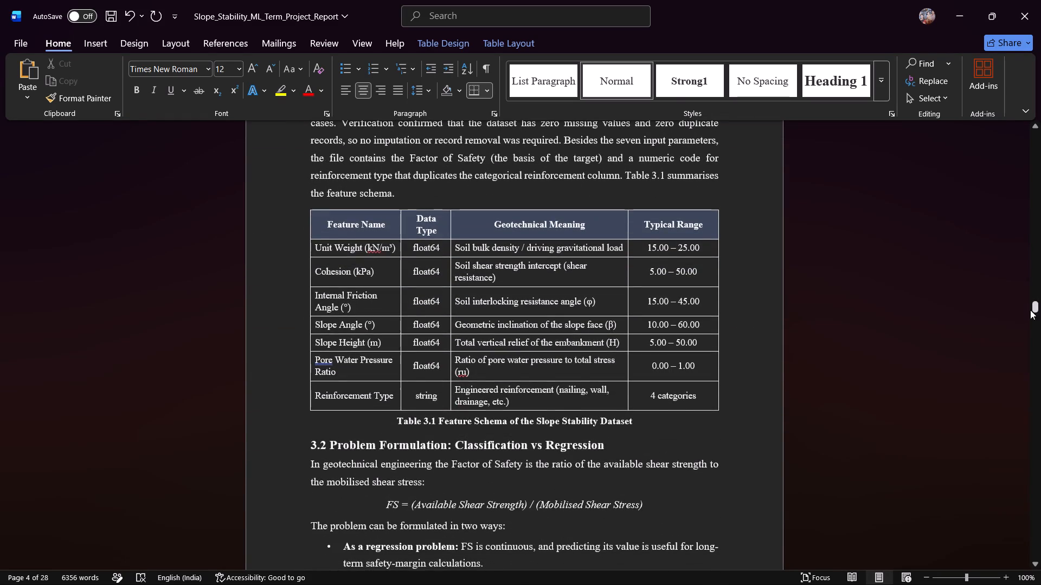
Compare the List of Tables and List of Figures entries with the Chapter 3 page numbers in the report body.
{"action": "left_click_drag", "start_coordinate": [1033, 310], "coordinate": [1040, 213]}
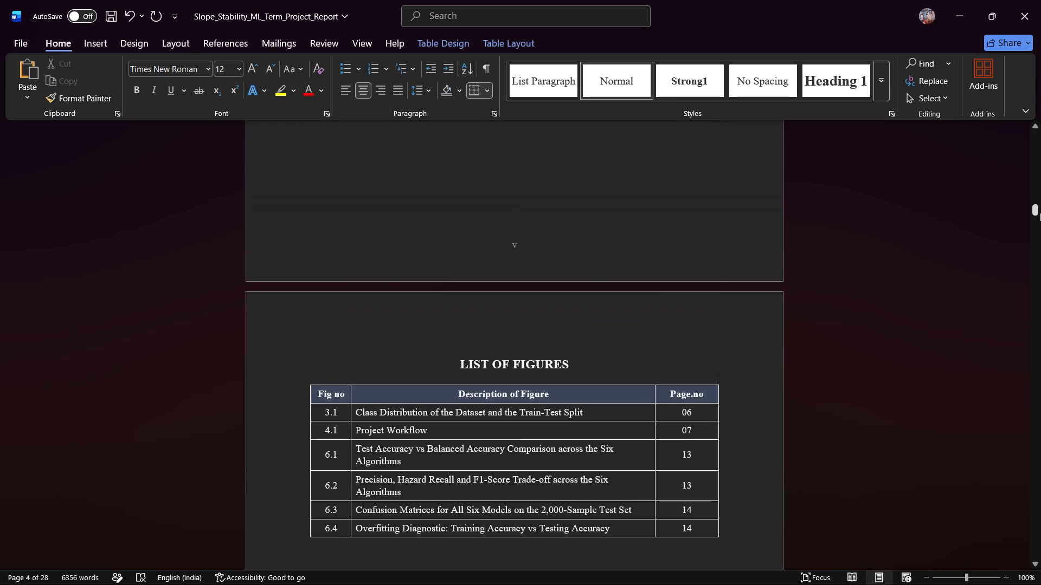
{"action": "scroll", "coordinate": [1011, 250], "scroll_direction": "up", "scroll_amount": 3}
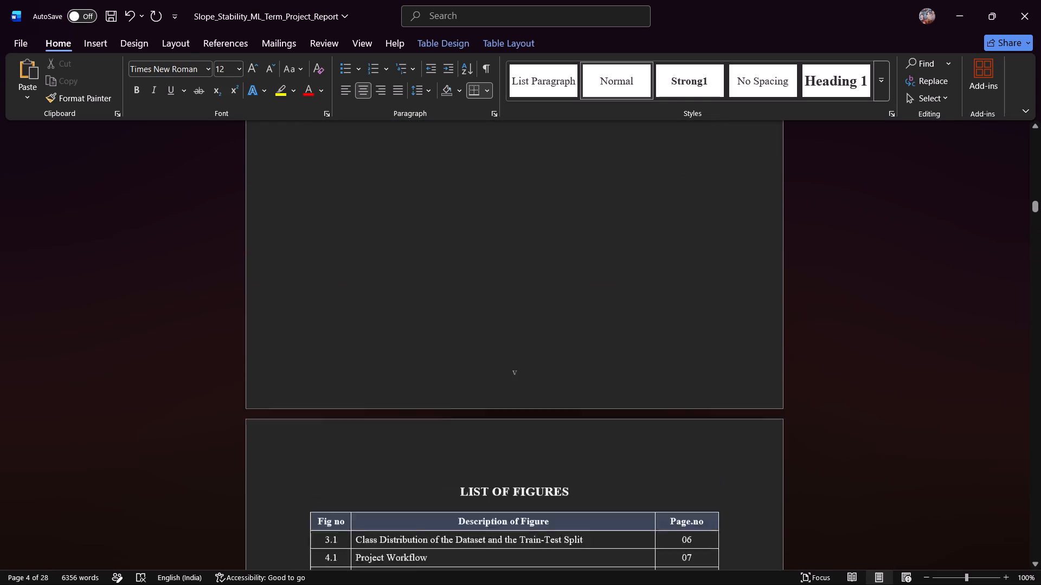
{"action": "scroll", "coordinate": [1011, 250], "scroll_direction": "up", "scroll_amount": 6}
{"action": "scroll", "coordinate": [1011, 250], "scroll_direction": "down", "scroll_amount": 3}
{"action": "scroll", "coordinate": [1011, 250], "scroll_direction": "up", "scroll_amount": 12}
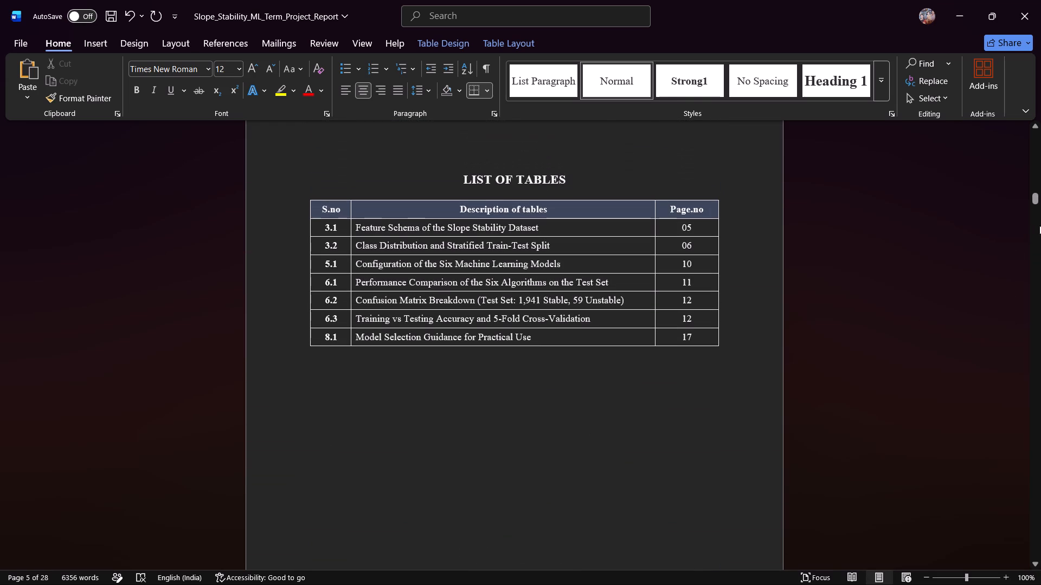
{"action": "left_click_drag", "start_coordinate": [1034, 196], "coordinate": [1035, 236]}
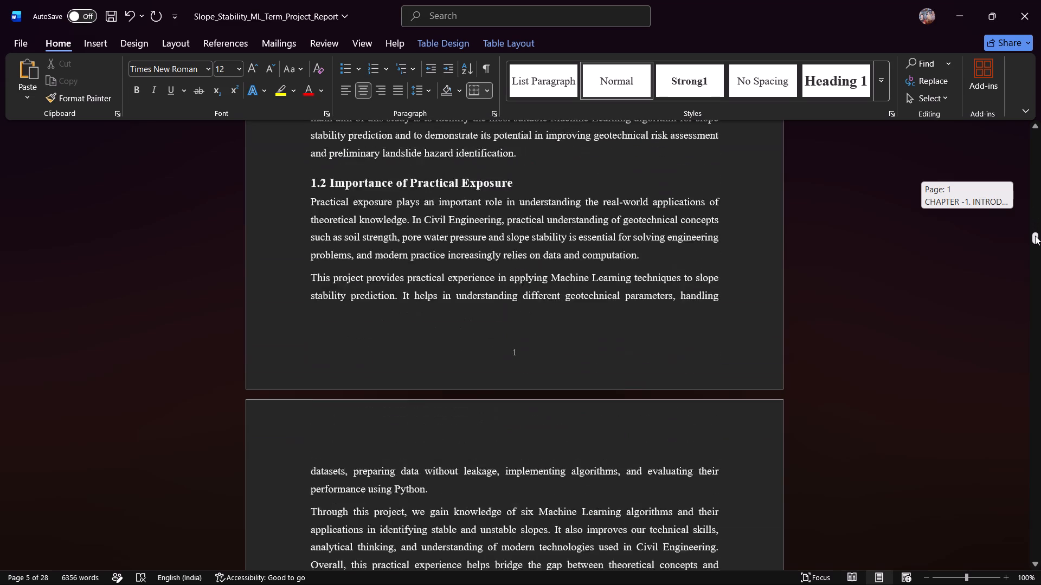
{"action": "left_click_drag", "start_coordinate": [1035, 236], "coordinate": [1040, 270]}
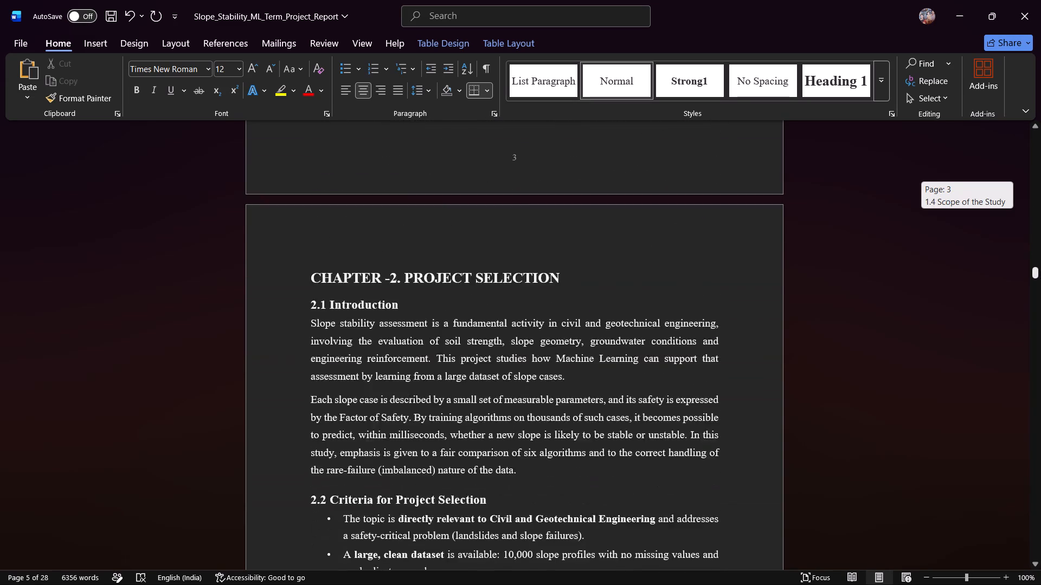
{"action": "left_click_drag", "start_coordinate": [1040, 270], "coordinate": [1040, 293]}
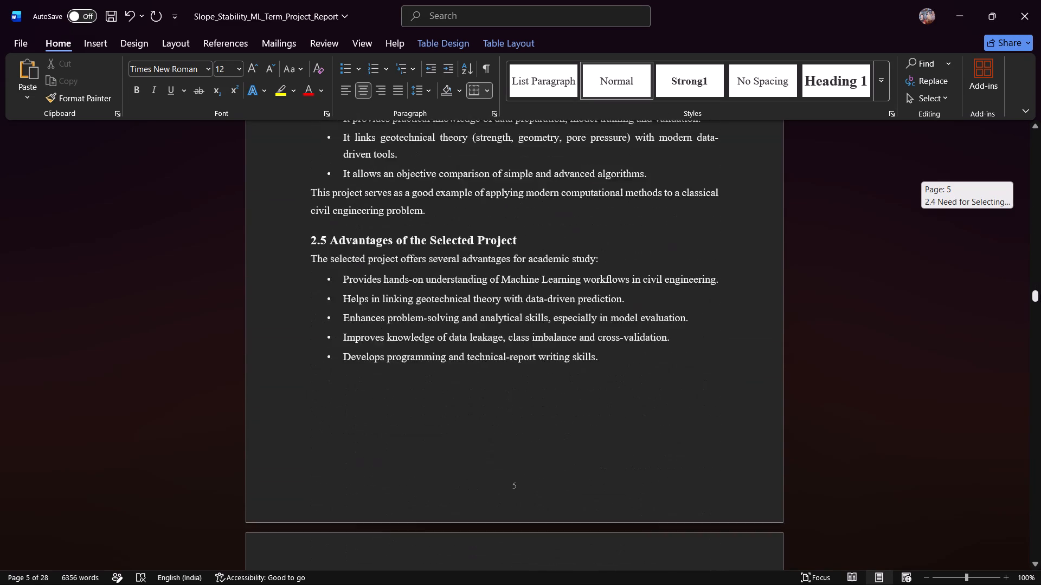
{"action": "left_click_drag", "start_coordinate": [1040, 293], "coordinate": [1040, 311]}
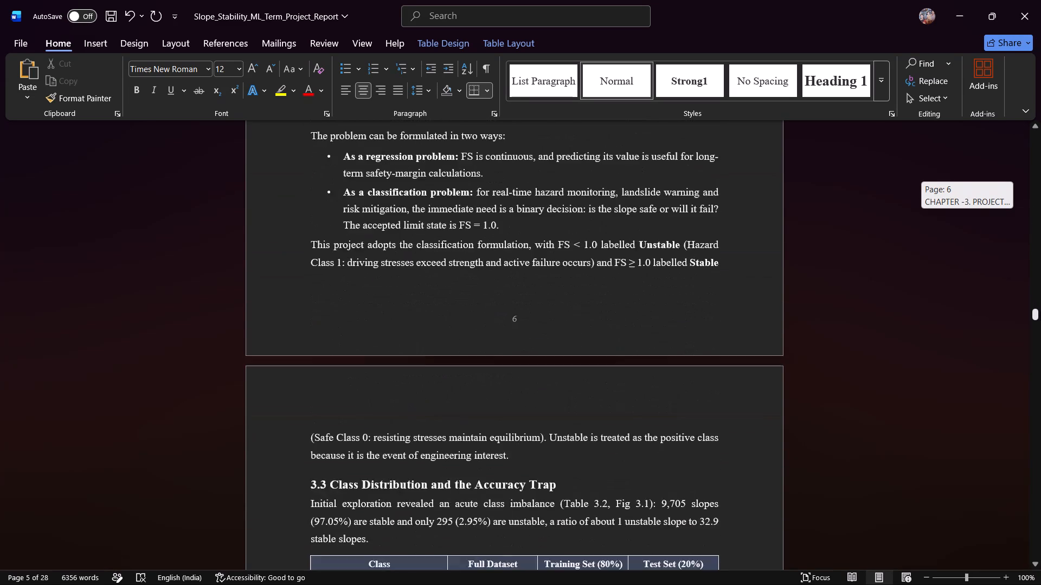
{"action": "left_click_drag", "start_coordinate": [1040, 311], "coordinate": [1026, 300]}
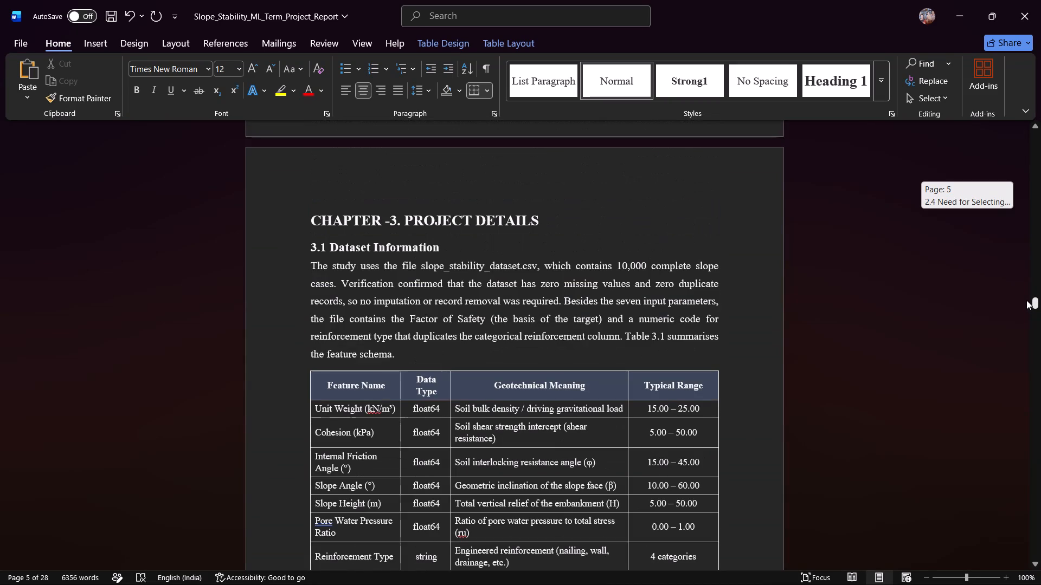
{"action": "left_click_drag", "start_coordinate": [1026, 300], "coordinate": [978, 209]}
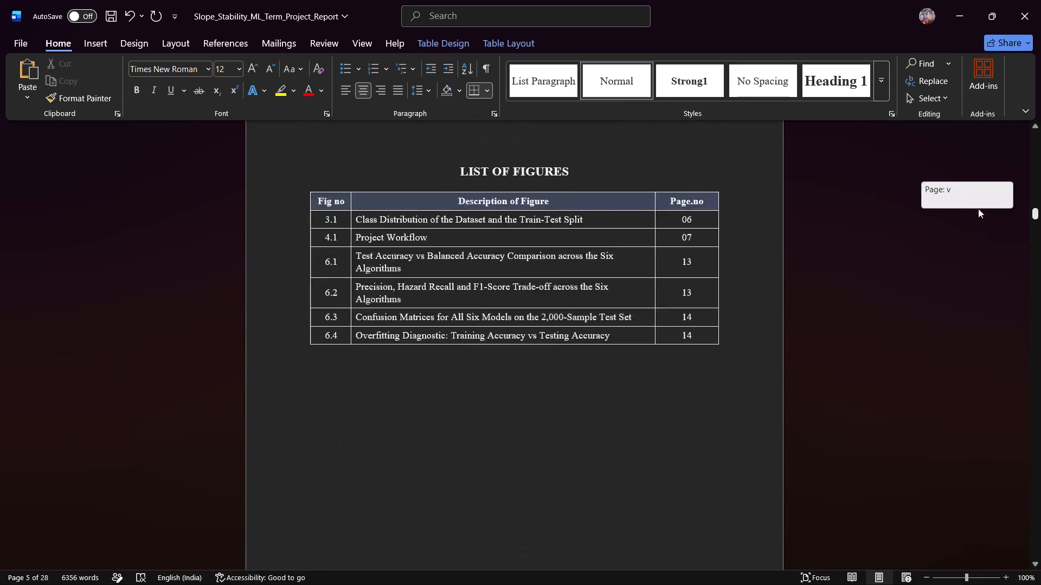
{"action": "left_click_drag", "start_coordinate": [978, 209], "coordinate": [967, 194]}
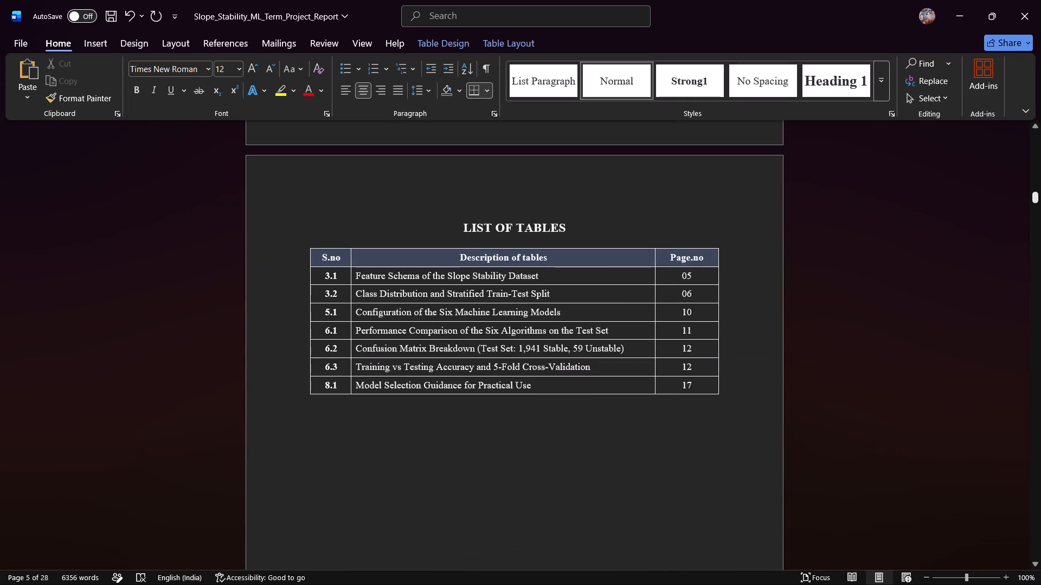
In the List of Tables, set the page numbers to 06 for Table 3.1, 07 for Table 3.2 and 11 for Table 5.1.
{"action": "left_click", "coordinate": [712, 275]}
{"action": "key", "text": "BackSpace"}
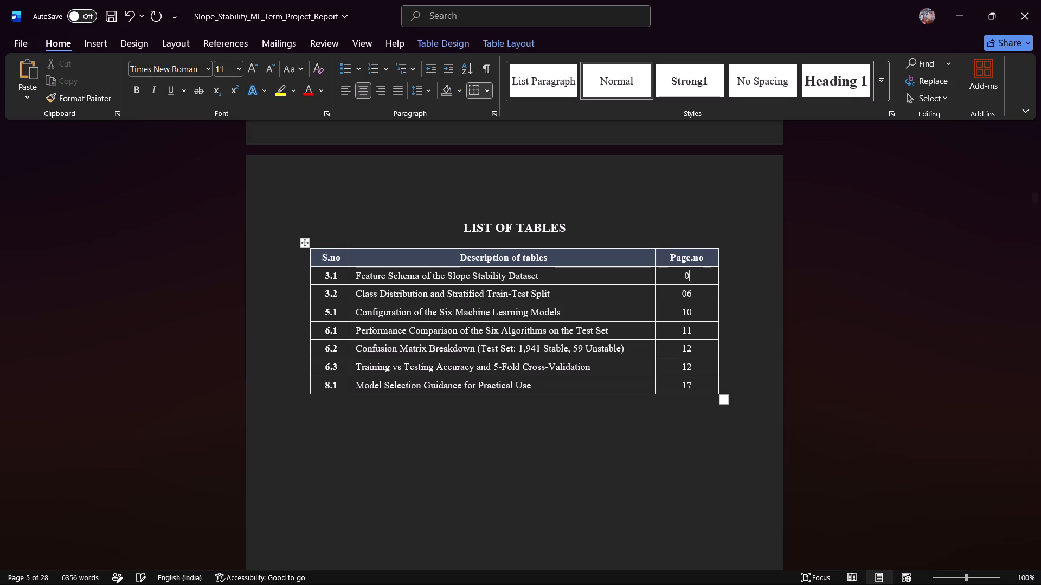
{"action": "key", "text": "6"}
{"action": "left_click", "coordinate": [703, 295]}
{"action": "key", "text": "BackSpace"}
{"action": "key", "text": "7"}
{"action": "left_click", "coordinate": [707, 311]}
{"action": "key", "text": "BackSpace"}
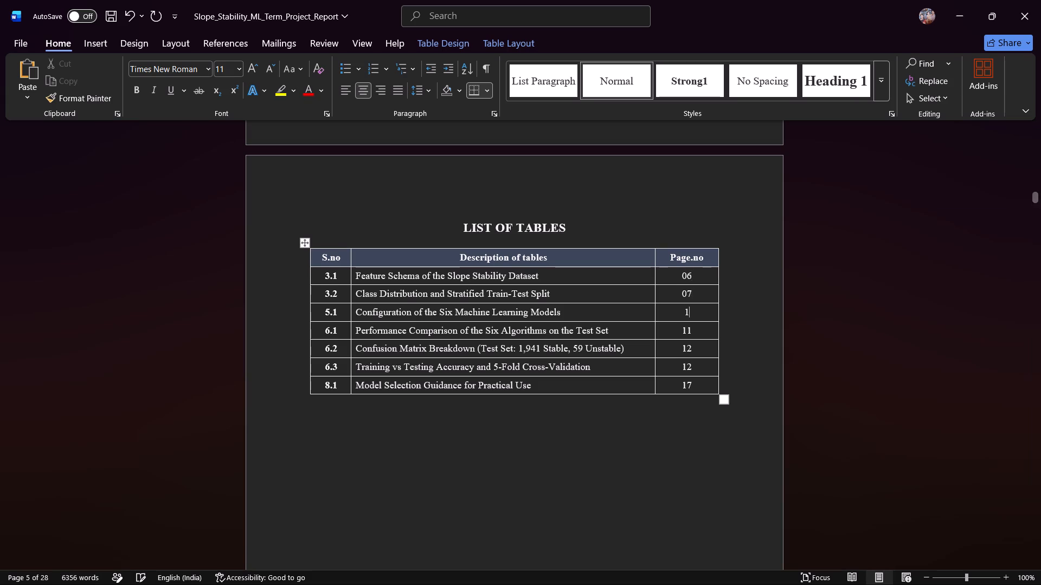
{"action": "key", "text": "1"}
In the List of Tables, set the page numbers to 12 for Table 6.1, 13 for Tables 6.2 and 6.3, and 18 for Table 8.1.
{"action": "left_click", "coordinate": [705, 330]}
{"action": "key", "text": "BackSpace"}
{"action": "key", "text": "2"}
{"action": "left_click", "coordinate": [703, 344]}
{"action": "key", "text": "BackSpace"}
{"action": "key", "text": "3"}
{"action": "left_click", "coordinate": [704, 365]}
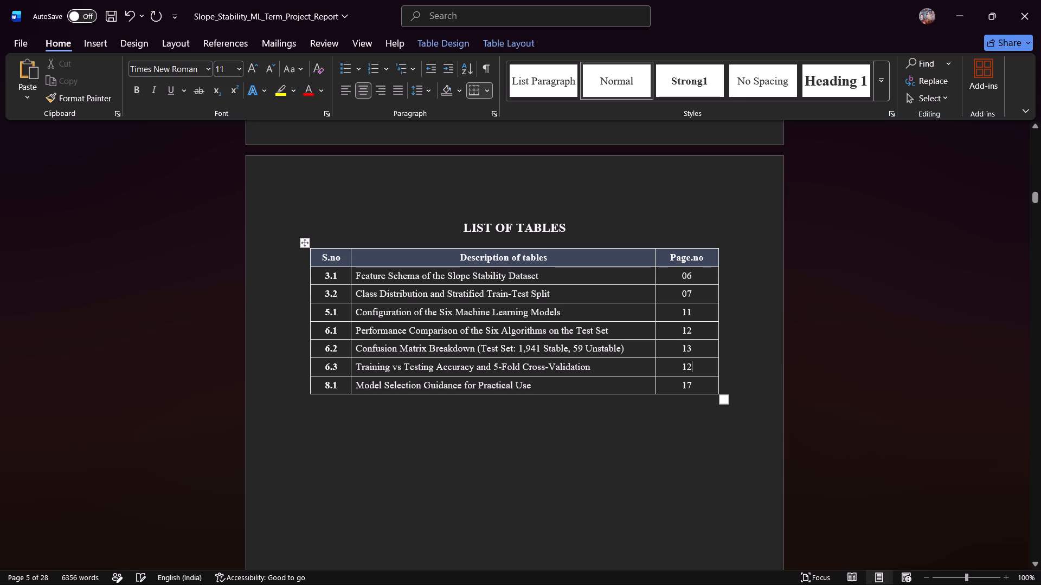
{"action": "key", "text": "BackSpace"}
{"action": "key", "text": "3"}
{"action": "left_click", "coordinate": [698, 385]}
{"action": "key", "text": "BackSpace"}
{"action": "key", "text": "8"}
{"action": "left_click", "coordinate": [162, 334]}
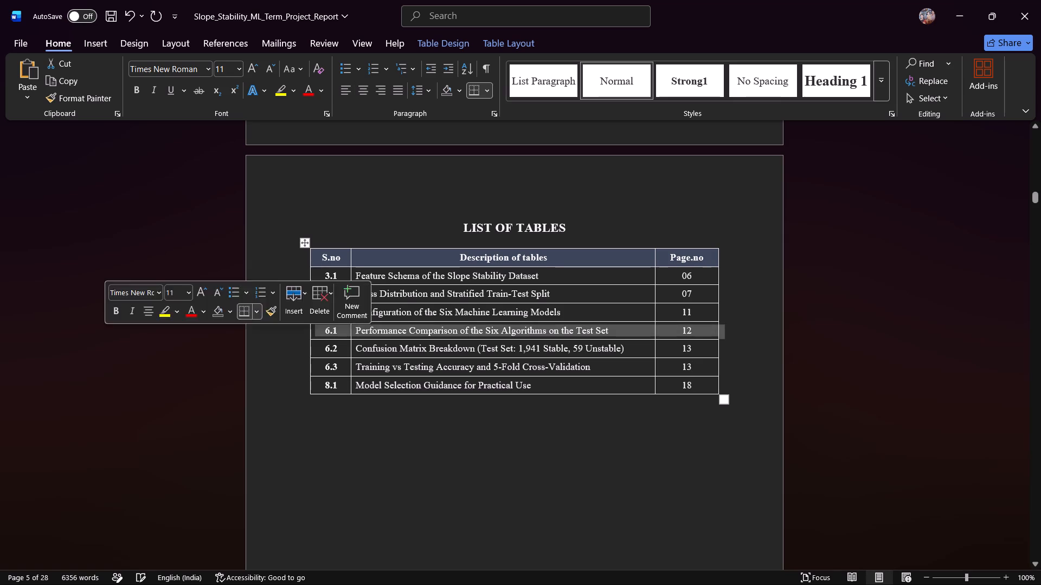
{"action": "left_click", "coordinate": [502, 470]}
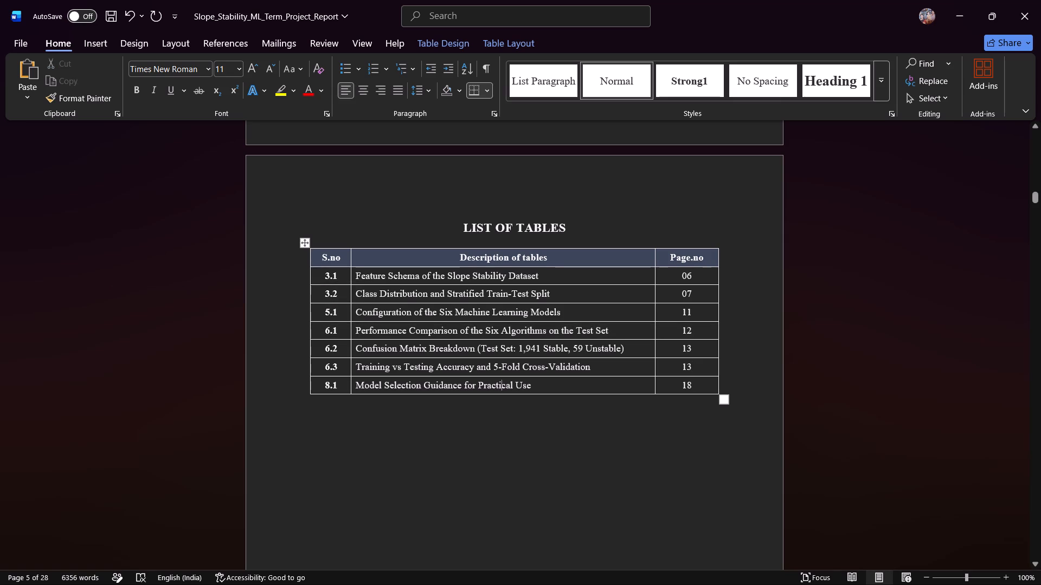
{"action": "left_click", "coordinate": [974, 443]}
Insert a 3 directly before the LIST OF FIGURES heading.
{"action": "key", "text": "3"}
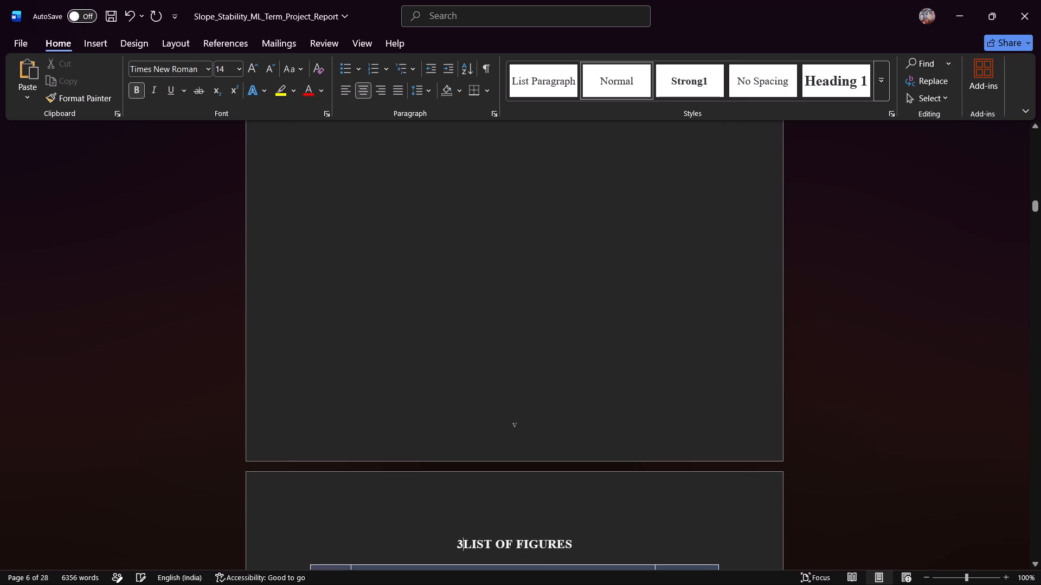
Undo the insertion of the 3 before the LIST OF FIGURES heading.
{"action": "scroll", "coordinate": [975, 442], "scroll_direction": "up", "scroll_amount": 10}
{"action": "key", "text": "ctrl+z"}
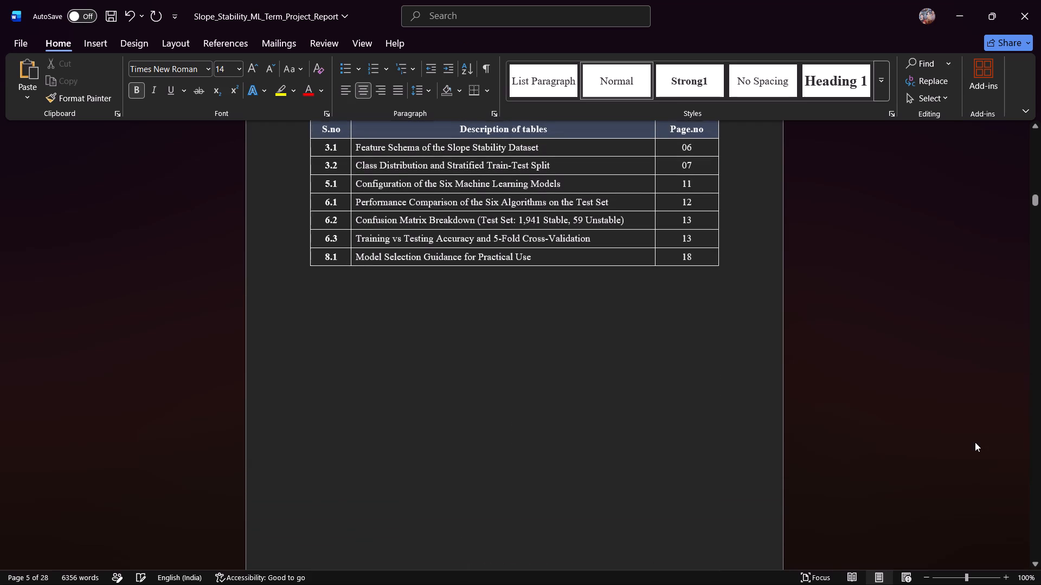
Check the List of Tables entries against the report body, examining the pages with Table 3.2, Fig 3.1 and Table 5.1.
{"action": "scroll", "coordinate": [967, 430], "scroll_direction": "up", "scroll_amount": 15}
{"action": "left_click", "coordinate": [906, 419]}
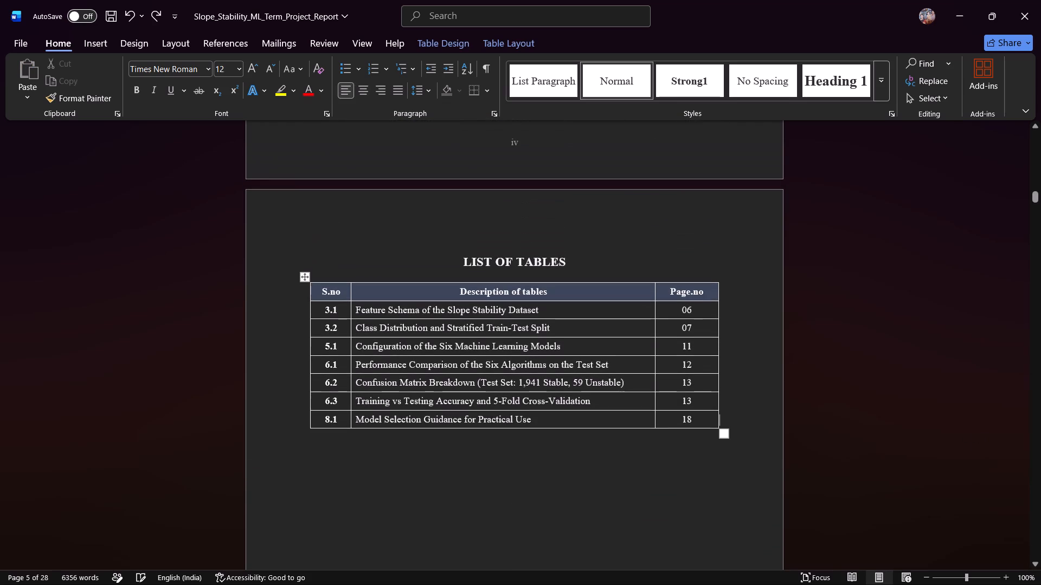
{"action": "left_click", "coordinate": [699, 422]}
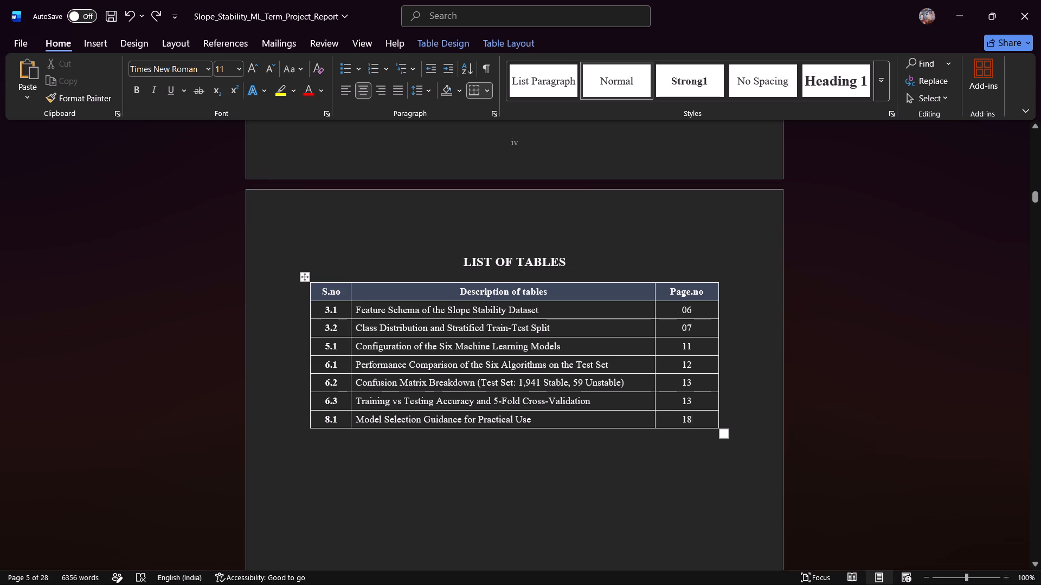
{"action": "left_click_drag", "start_coordinate": [1037, 198], "coordinate": [1040, 291]}
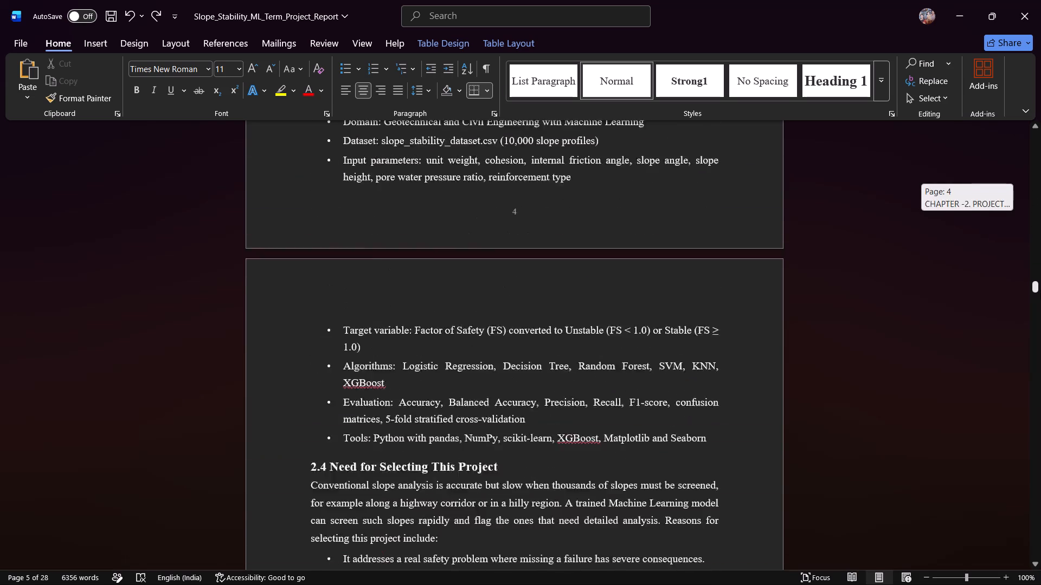
{"action": "left_click_drag", "start_coordinate": [1040, 291], "coordinate": [1040, 327]}
{"action": "scroll", "coordinate": [891, 330], "scroll_direction": "up", "scroll_amount": 7}
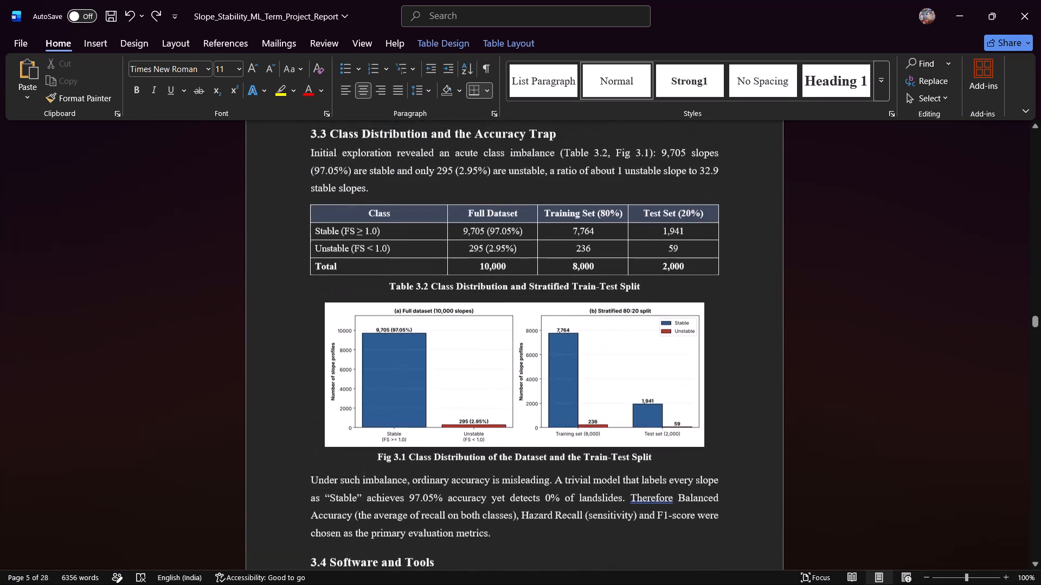
{"action": "scroll", "coordinate": [891, 330], "scroll_direction": "up", "scroll_amount": 3}
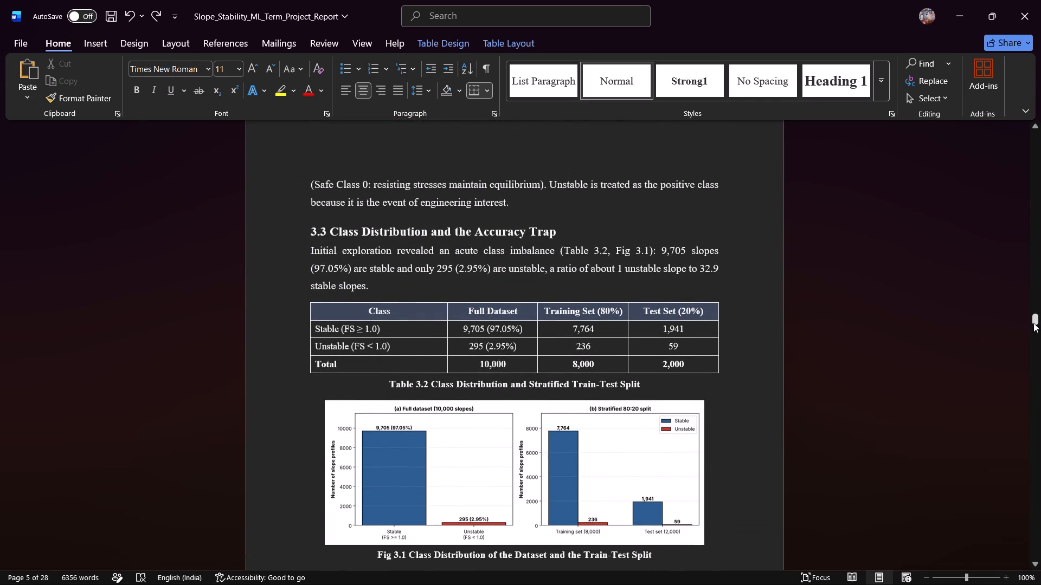
{"action": "left_click_drag", "start_coordinate": [1033, 323], "coordinate": [1011, 218]}
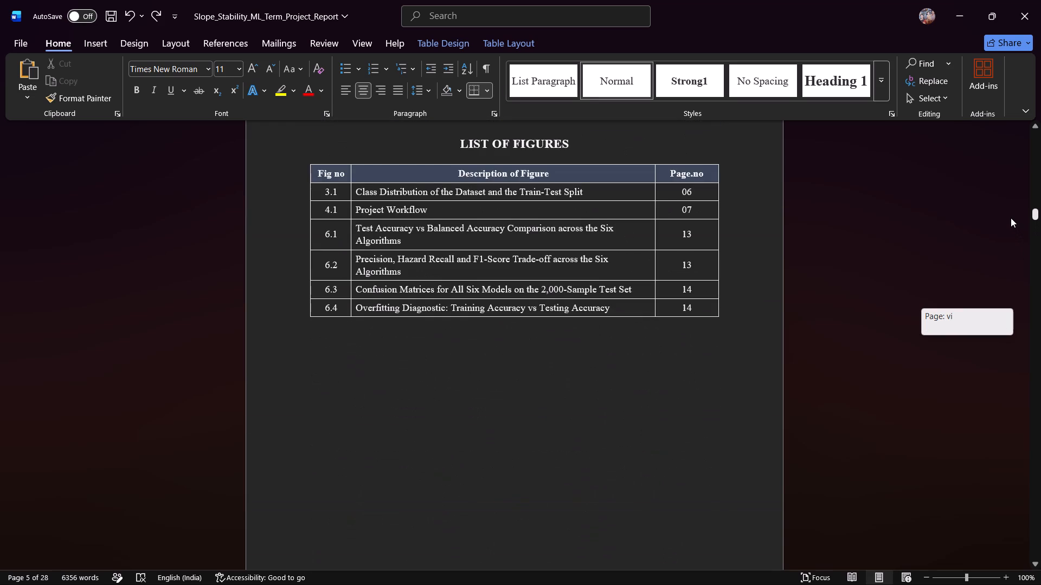
{"action": "left_click_drag", "start_coordinate": [1011, 218], "coordinate": [983, 202]}
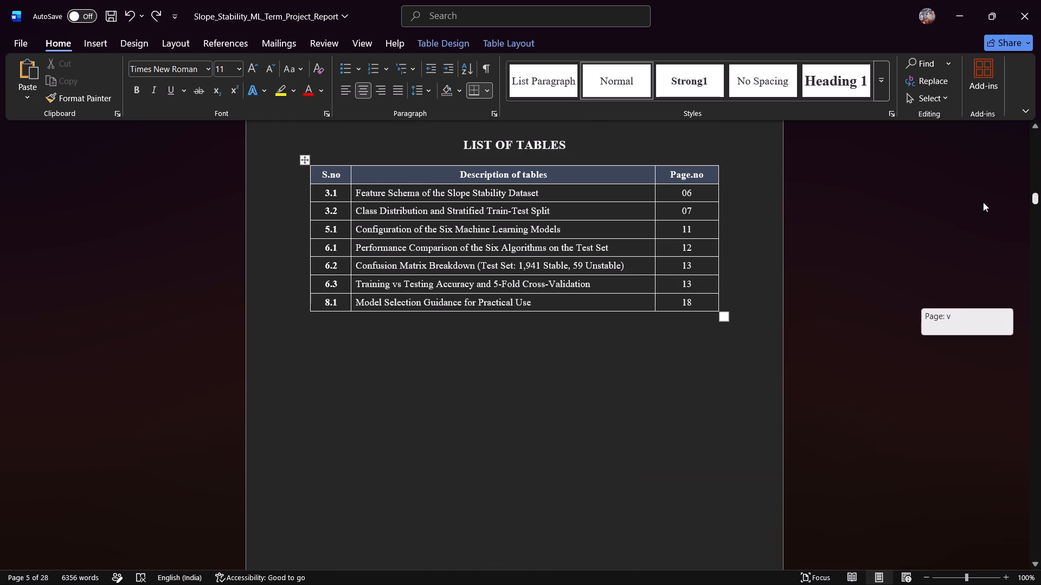
{"action": "left_click_drag", "start_coordinate": [983, 202], "coordinate": [1004, 387]}
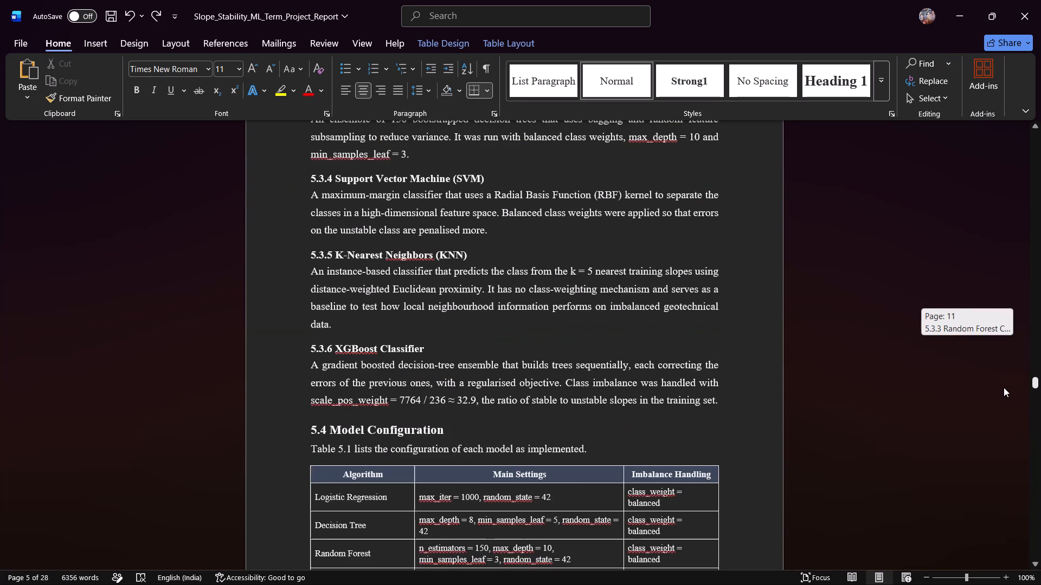
{"action": "left_click_drag", "start_coordinate": [1004, 387], "coordinate": [1000, 388]}
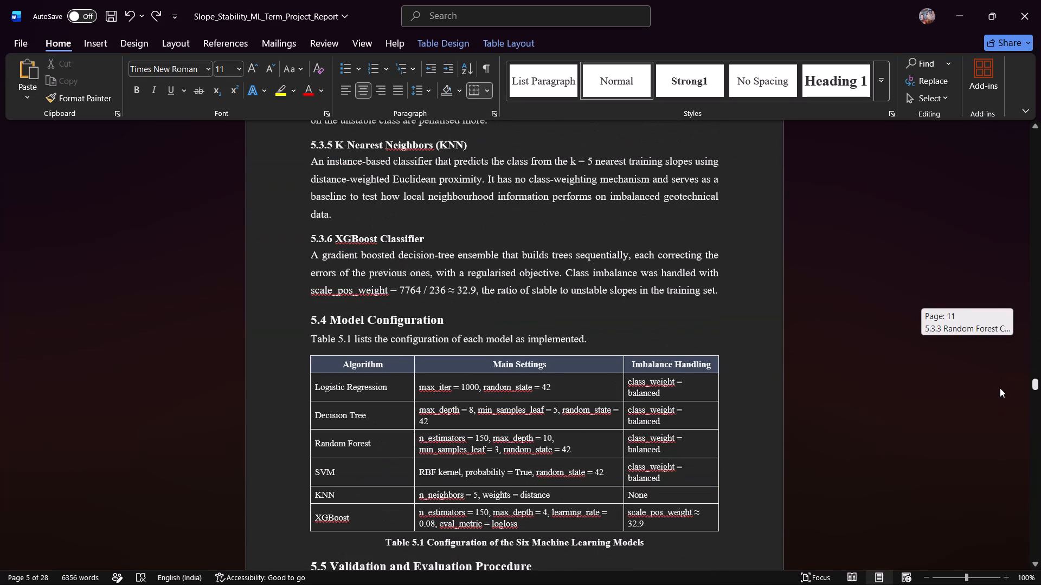
{"action": "left_click_drag", "start_coordinate": [1000, 388], "coordinate": [955, 370]}
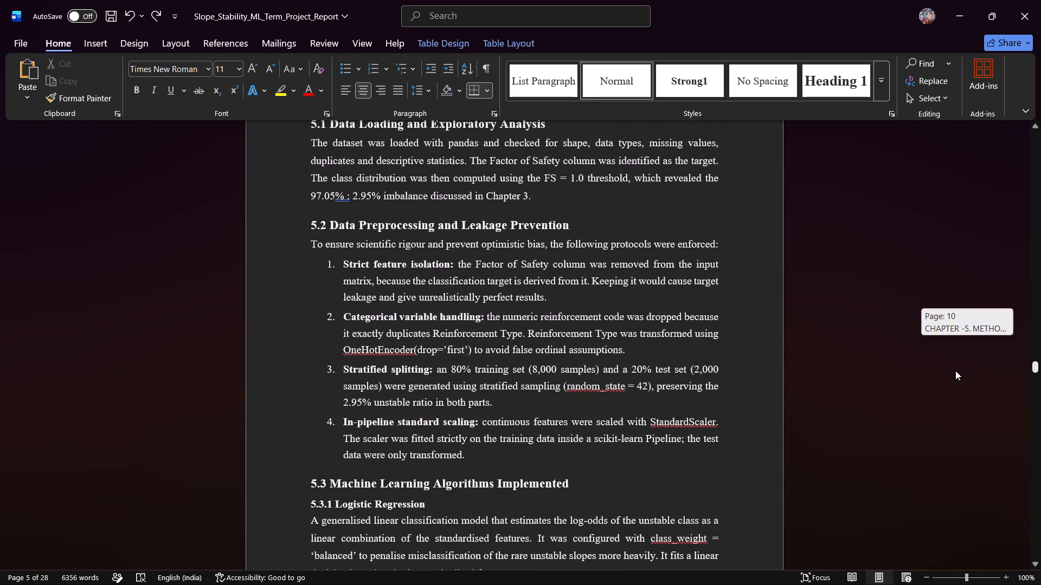
{"action": "left_click_drag", "start_coordinate": [955, 370], "coordinate": [916, 252]}
{"action": "scroll", "coordinate": [947, 345], "scroll_direction": "down", "scroll_amount": 5}
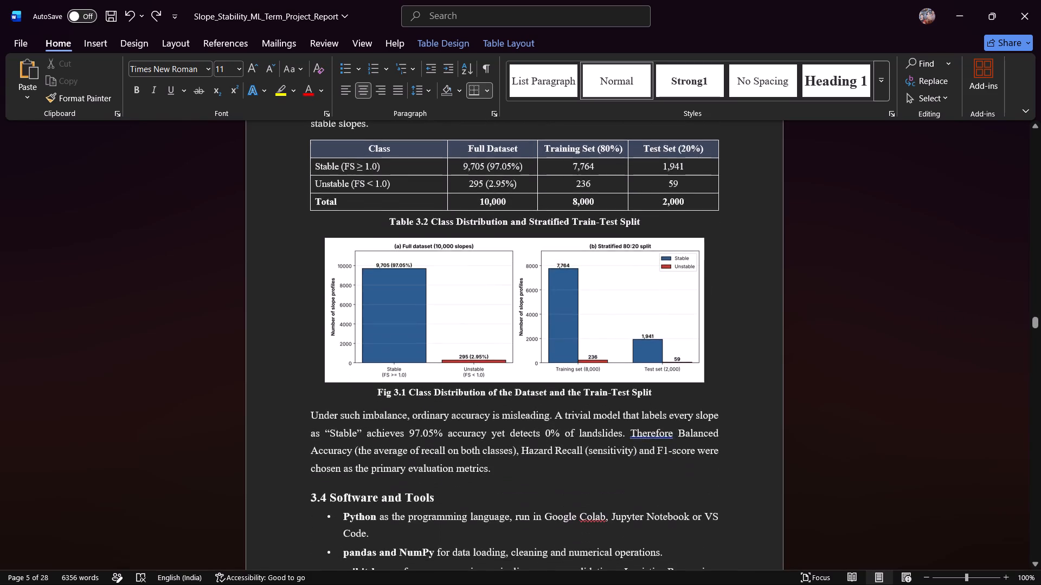
{"action": "scroll", "coordinate": [947, 345], "scroll_direction": "down", "scroll_amount": 6}
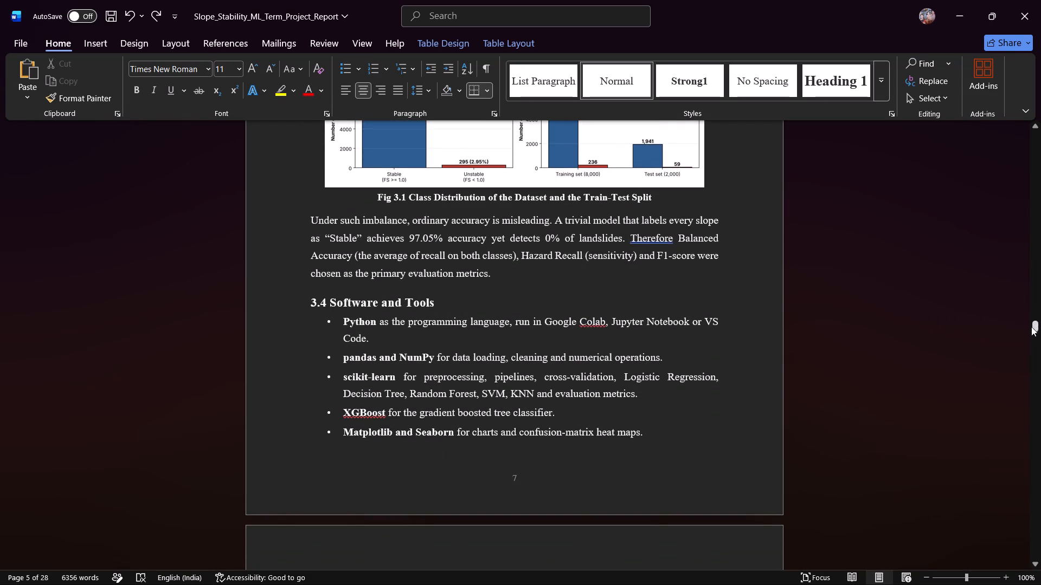
{"action": "scroll", "coordinate": [916, 338], "scroll_direction": "up", "scroll_amount": 9}
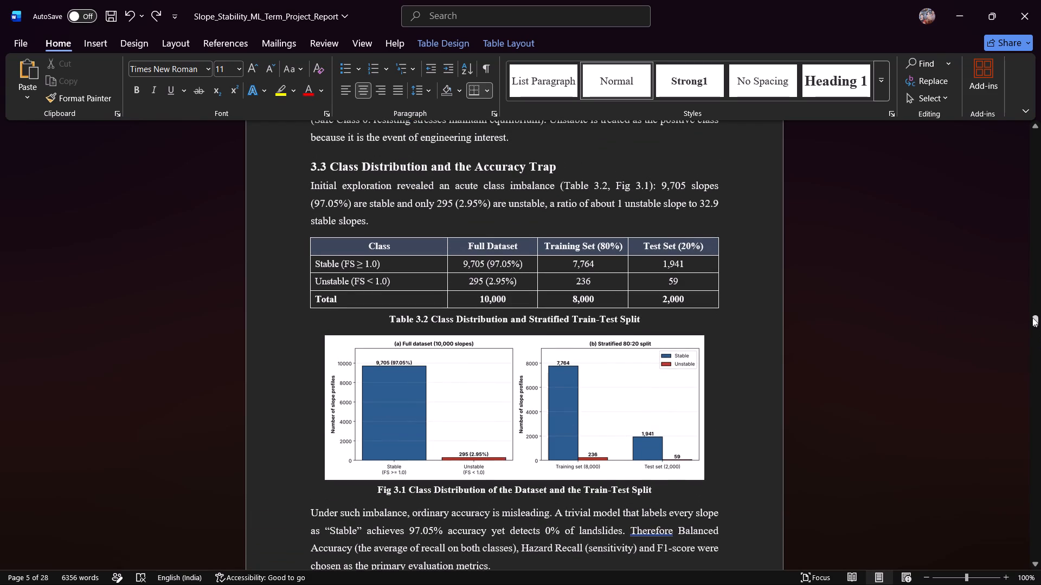
Check the List of Tables page numbers for Tables 3.1 and 3.2 against the Chapter 3 page footers.
{"action": "left_click_drag", "start_coordinate": [1033, 318], "coordinate": [1016, 196]}
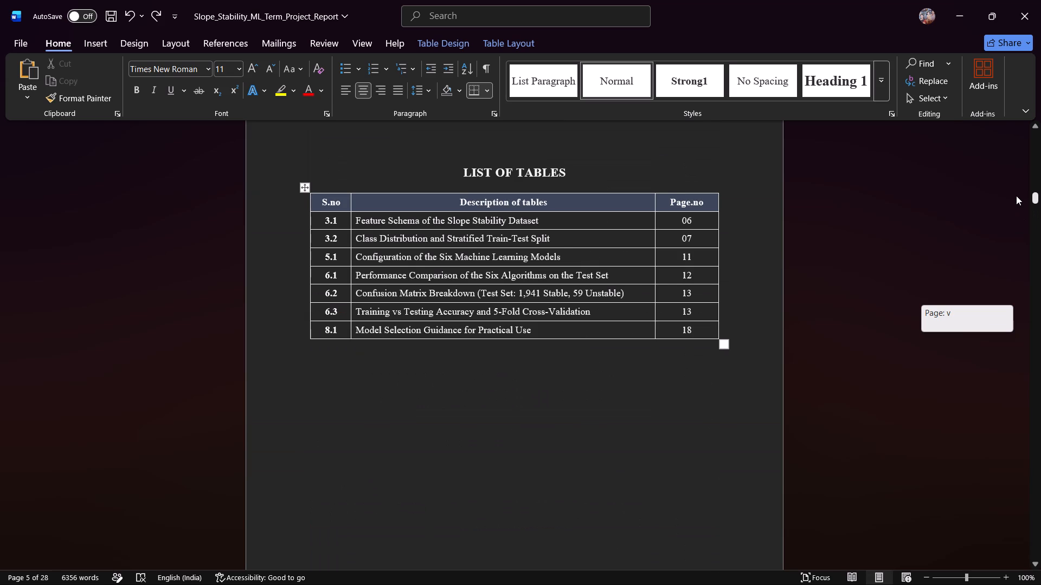
{"action": "left_click_drag", "start_coordinate": [1016, 196], "coordinate": [1020, 271]}
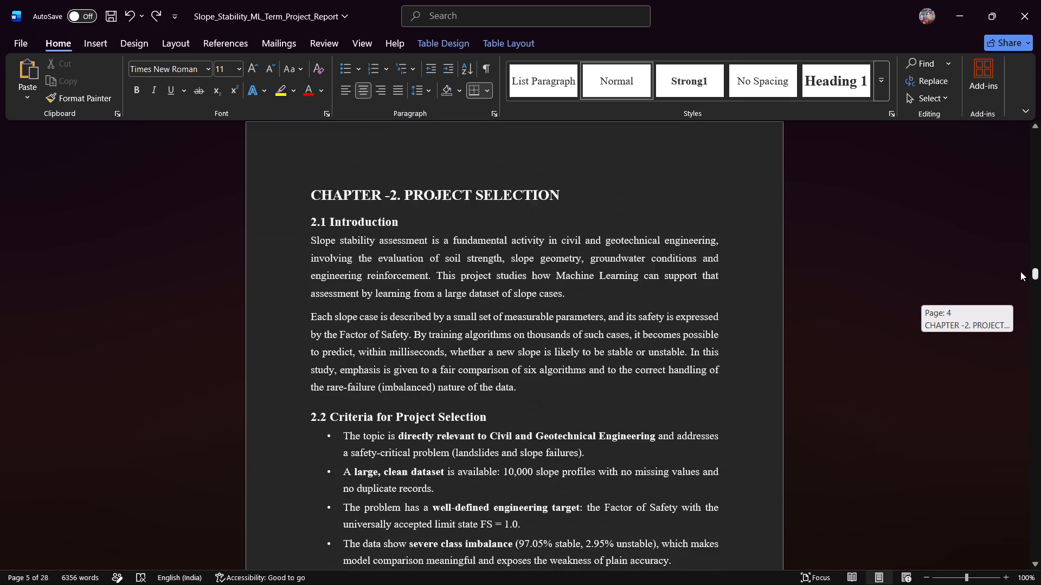
{"action": "left_click_drag", "start_coordinate": [1020, 271], "coordinate": [1022, 322]}
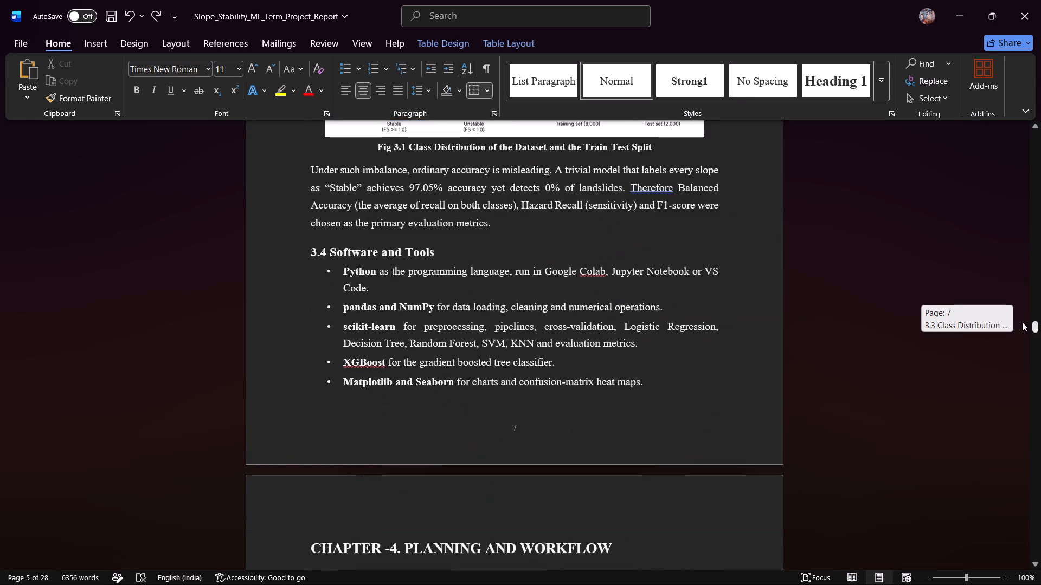
{"action": "left_click_drag", "start_coordinate": [1022, 322], "coordinate": [1018, 329]}
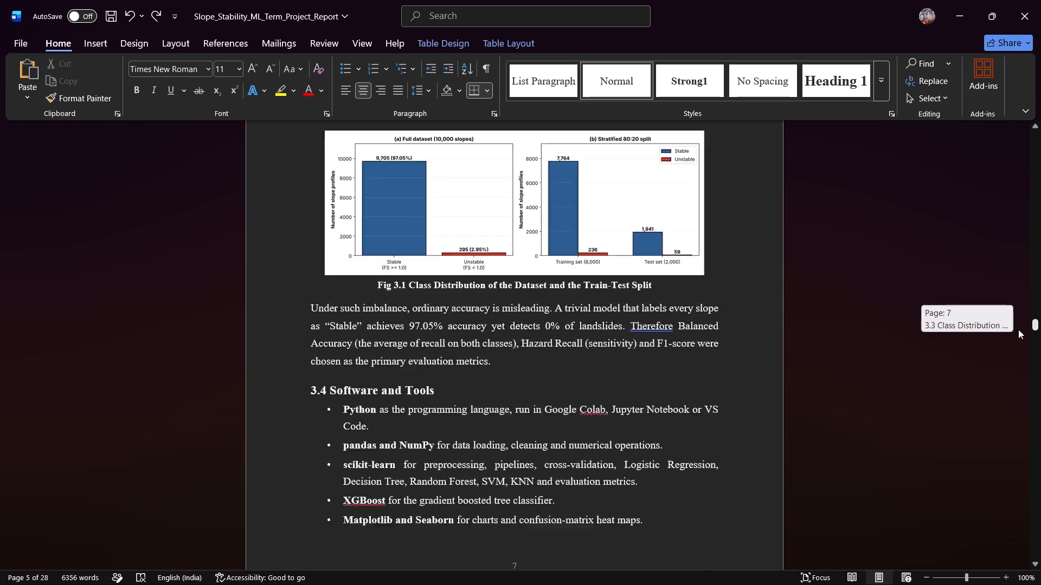
{"action": "left_click_drag", "start_coordinate": [1018, 329], "coordinate": [994, 309]}
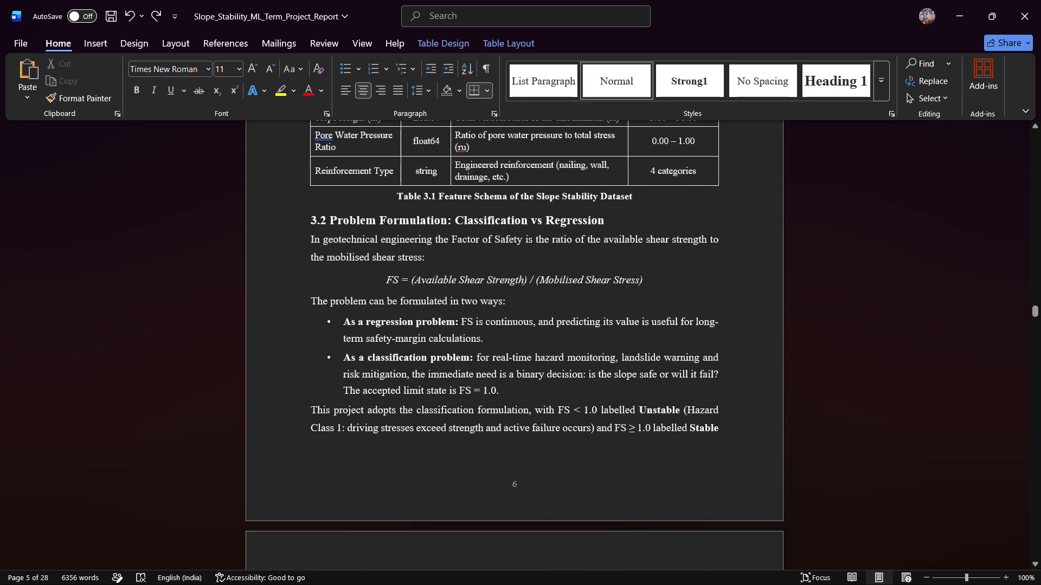
{"action": "scroll", "coordinate": [851, 338], "scroll_direction": "up", "scroll_amount": 9}
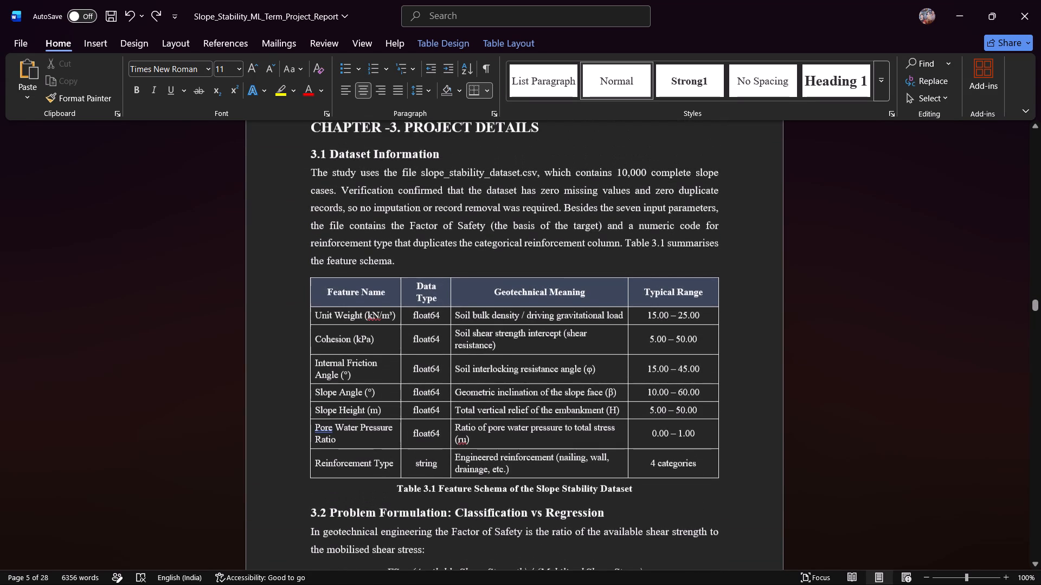
{"action": "scroll", "coordinate": [851, 338], "scroll_direction": "down", "scroll_amount": 16}
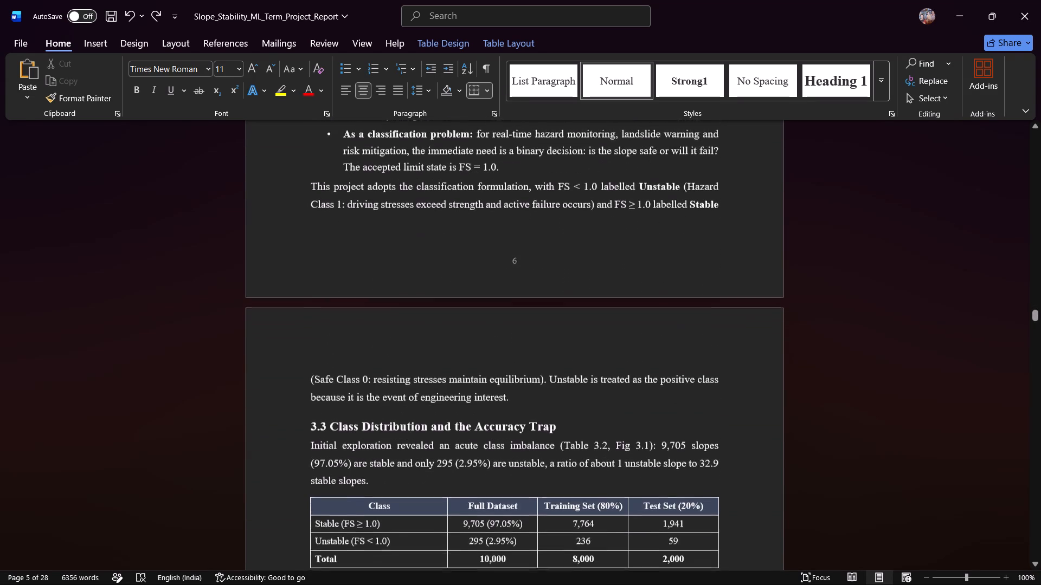
{"action": "scroll", "coordinate": [851, 338], "scroll_direction": "down", "scroll_amount": 1}
{"action": "scroll", "coordinate": [923, 366], "scroll_direction": "down", "scroll_amount": 2}
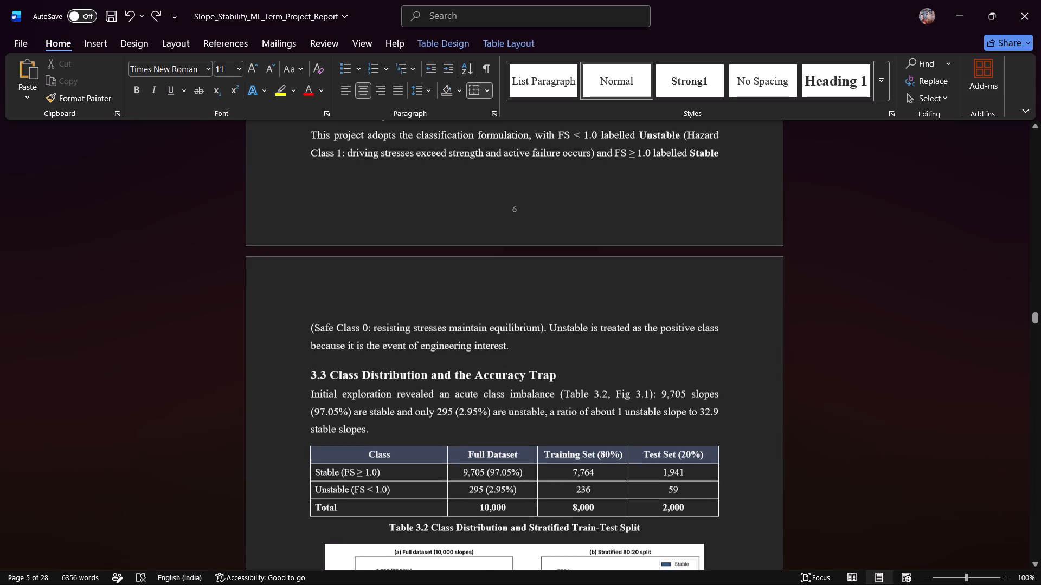
{"action": "scroll", "coordinate": [923, 366], "scroll_direction": "down", "scroll_amount": 10}
{"action": "scroll", "coordinate": [922, 367], "scroll_direction": "up", "scroll_amount": 5}
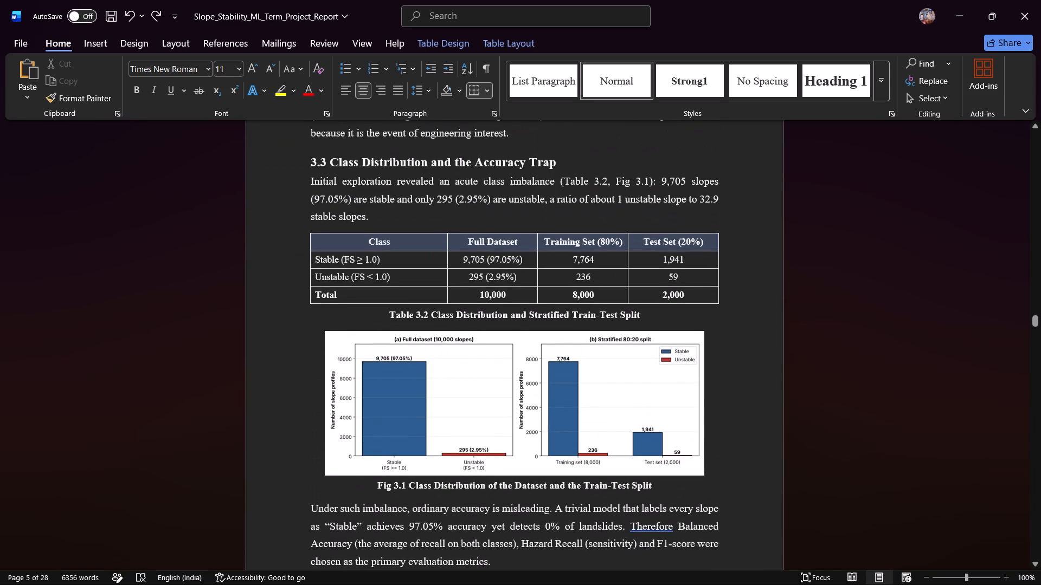
{"action": "scroll", "coordinate": [922, 367], "scroll_direction": "down", "scroll_amount": 6}
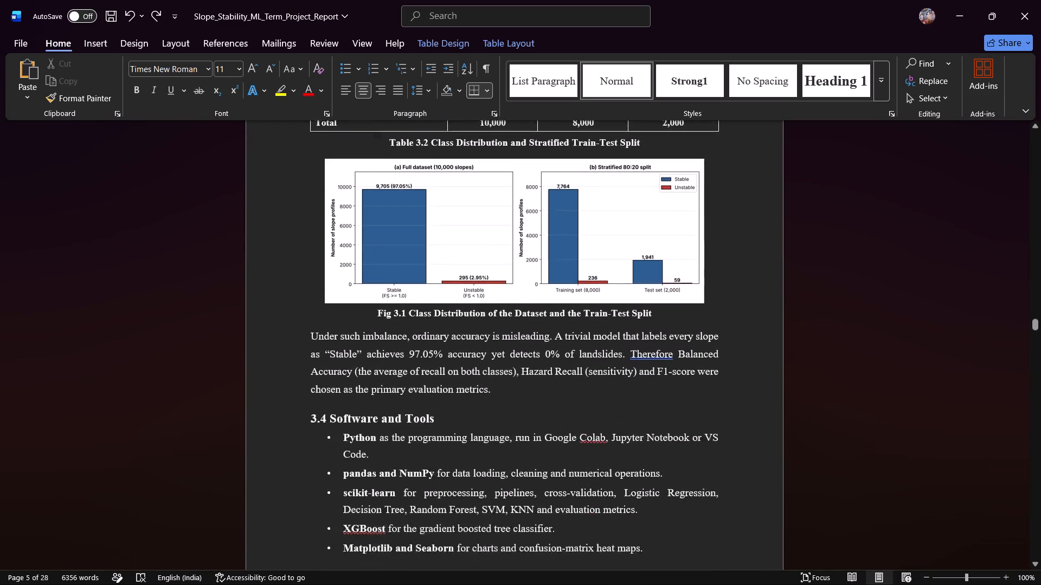
{"action": "scroll", "coordinate": [922, 367], "scroll_direction": "down", "scroll_amount": 5}
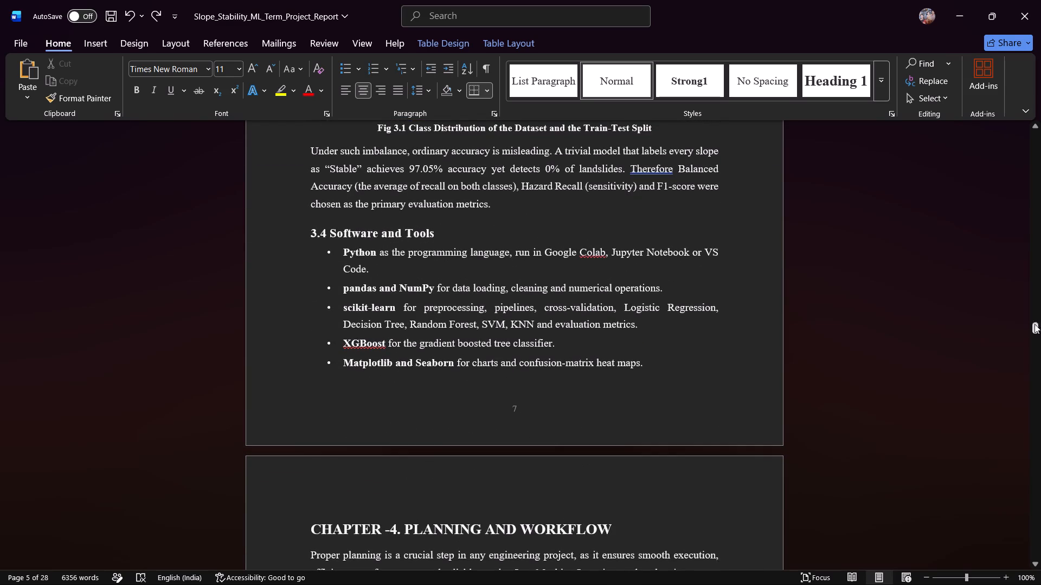
Check the List of Tables page number for Table 5.1 against the page footer in section 5.4 Model Configuration.
{"action": "left_click_drag", "start_coordinate": [1036, 325], "coordinate": [1026, 207]}
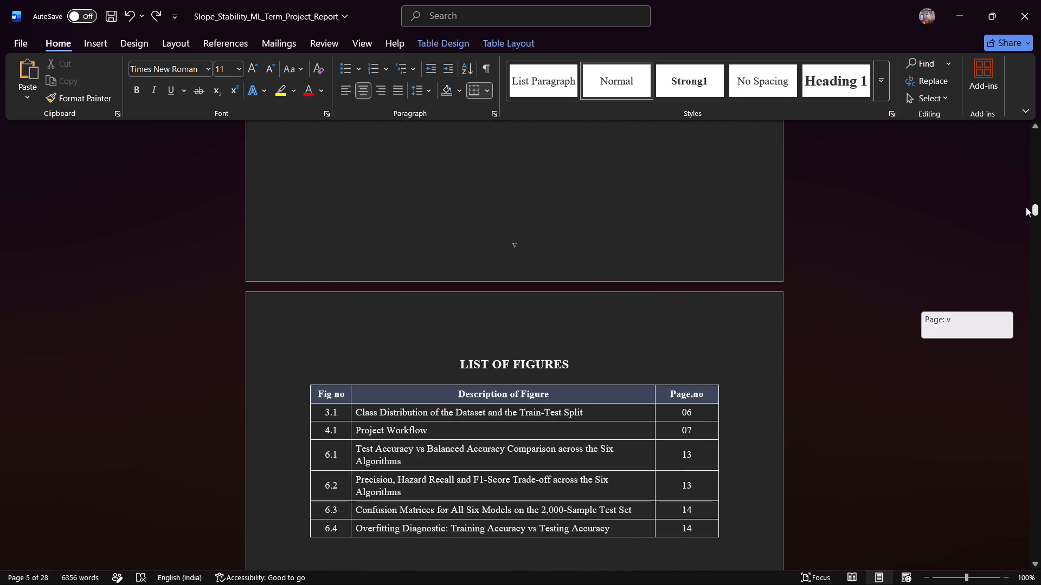
{"action": "left_click_drag", "start_coordinate": [1026, 207], "coordinate": [1004, 196]}
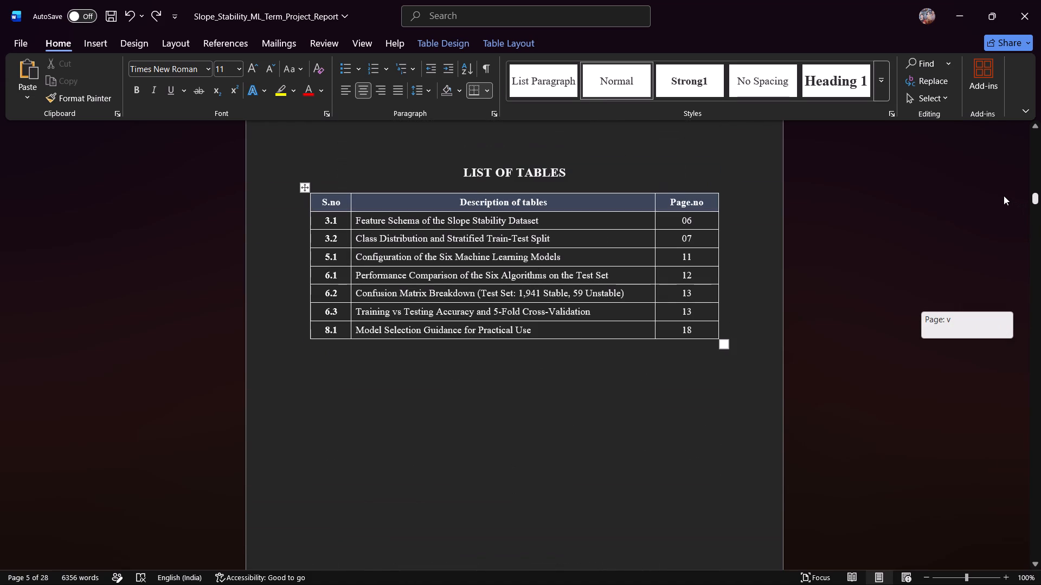
{"action": "left_click_drag", "start_coordinate": [1004, 196], "coordinate": [1004, 227]}
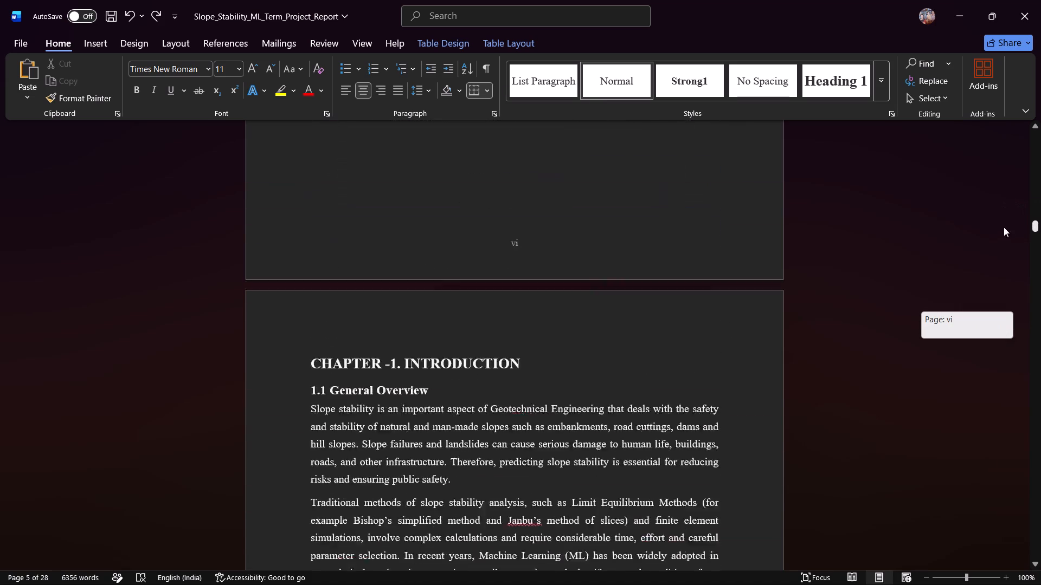
{"action": "left_click_drag", "start_coordinate": [1004, 227], "coordinate": [1017, 370]}
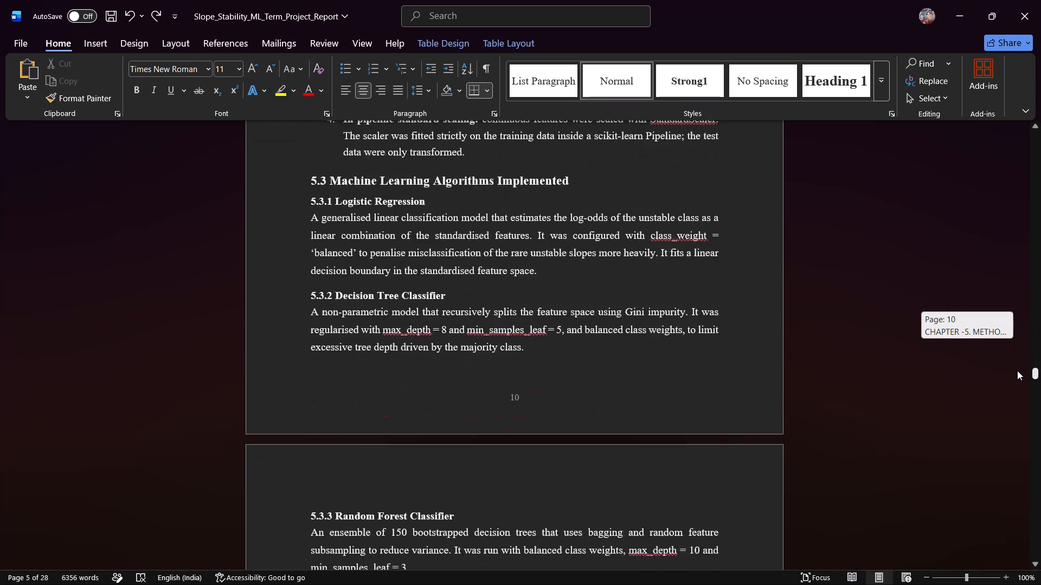
{"action": "left_click_drag", "start_coordinate": [1017, 370], "coordinate": [1019, 379]}
{"action": "scroll", "coordinate": [895, 404], "scroll_direction": "down", "scroll_amount": 3}
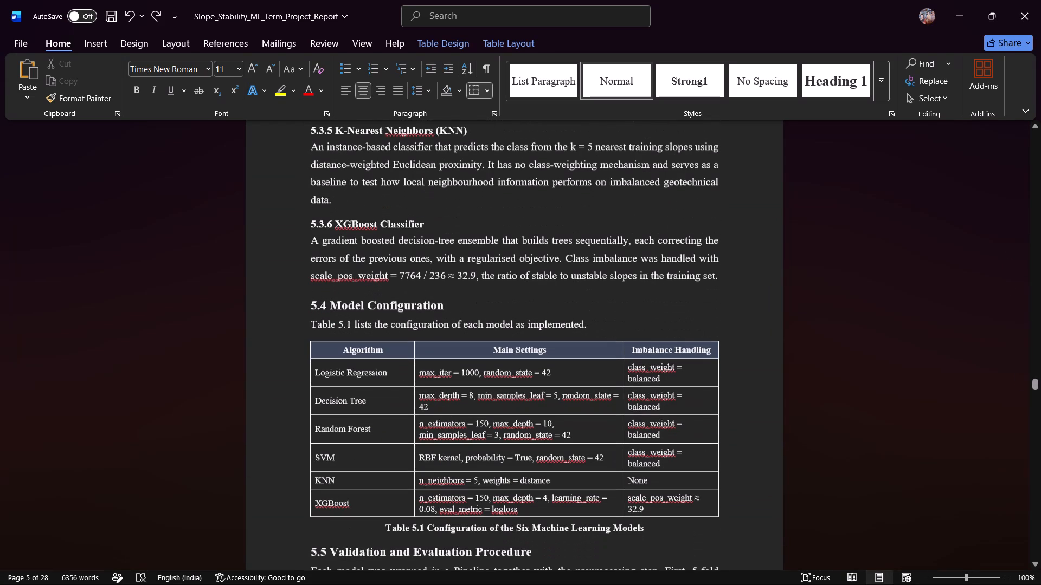
{"action": "scroll", "coordinate": [895, 404], "scroll_direction": "down", "scroll_amount": 5}
{"action": "scroll", "coordinate": [895, 404], "scroll_direction": "up", "scroll_amount": 2}
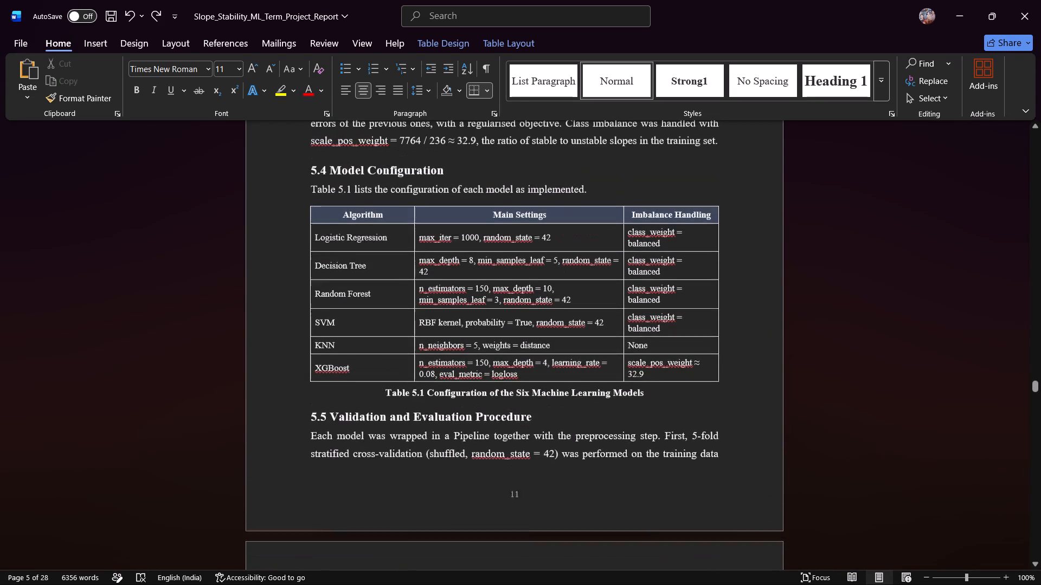
{"action": "left_click_drag", "start_coordinate": [1033, 386], "coordinate": [999, 281]}
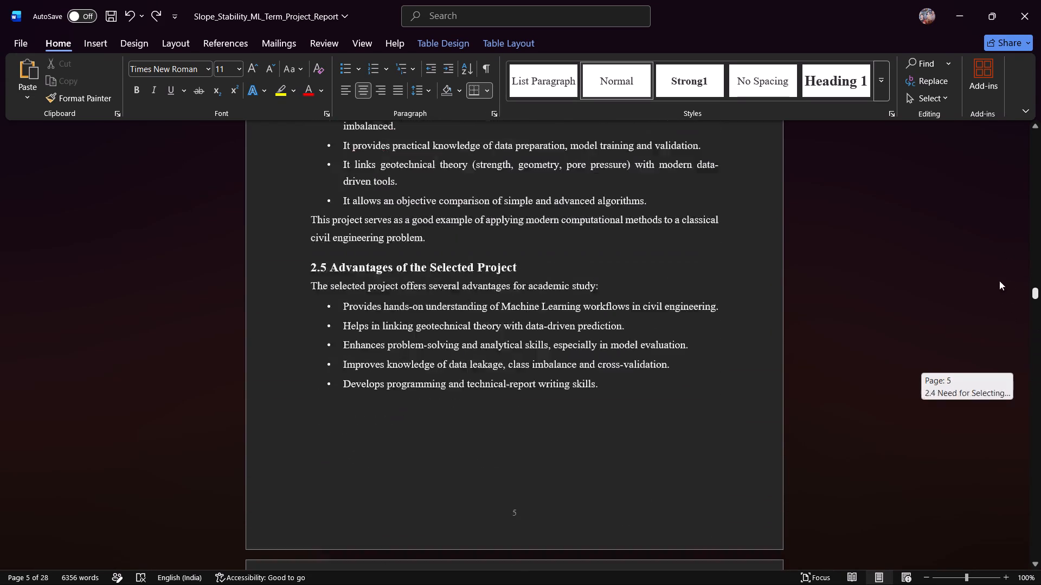
{"action": "left_click_drag", "start_coordinate": [999, 281], "coordinate": [971, 199]}
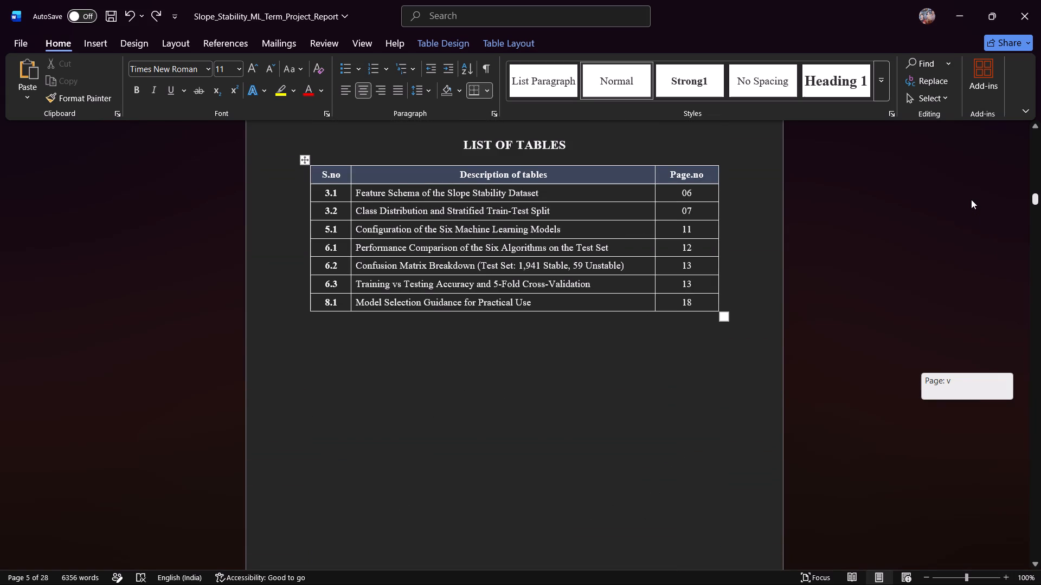
{"action": "left_click_drag", "start_coordinate": [971, 199], "coordinate": [971, 198]}
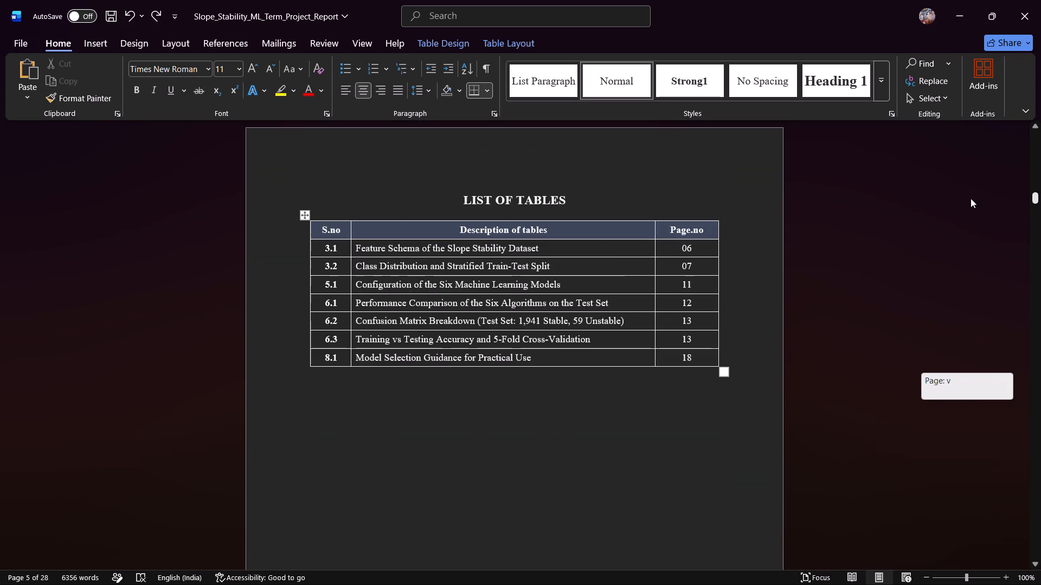
Look up the page of Table 6.1 in Chapter 6 and set its List of Tables page number to 13.
{"action": "left_click_drag", "start_coordinate": [971, 198], "coordinate": [994, 392]}
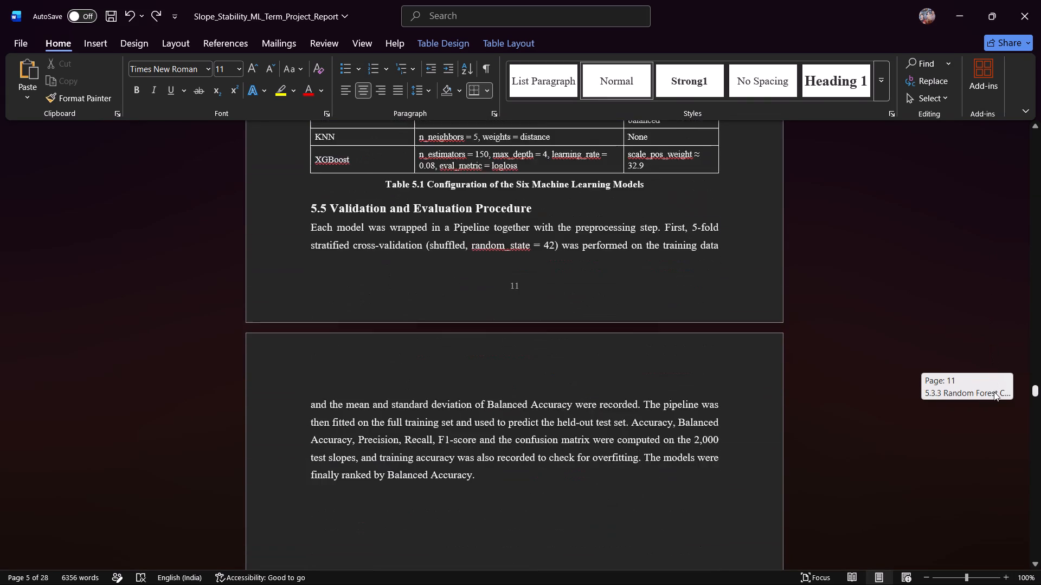
{"action": "left_click_drag", "start_coordinate": [994, 392], "coordinate": [997, 411]}
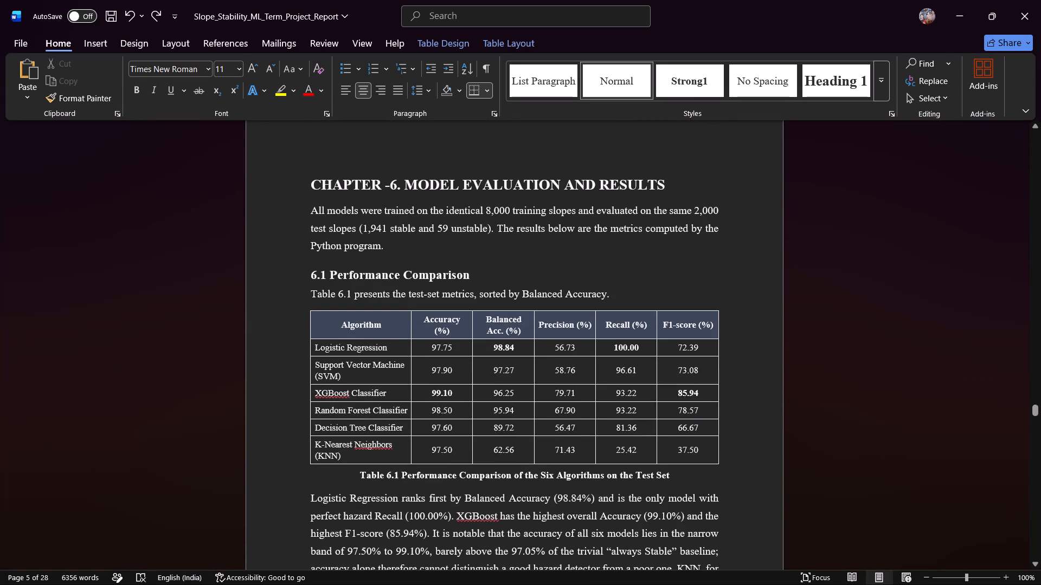
{"action": "scroll", "coordinate": [903, 463], "scroll_direction": "down", "scroll_amount": 11}
{"action": "scroll", "coordinate": [959, 440], "scroll_direction": "up", "scroll_amount": 5}
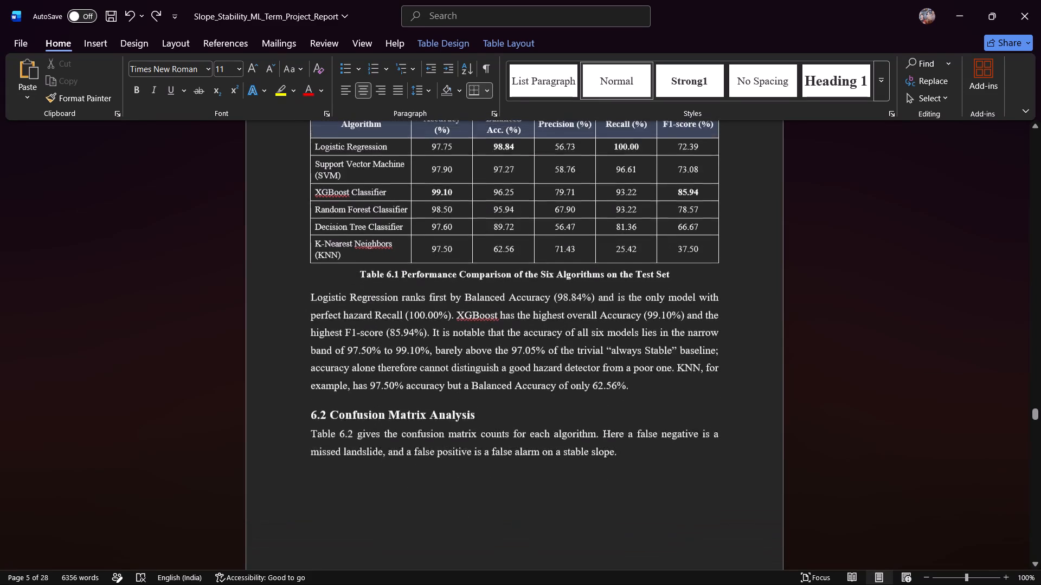
{"action": "scroll", "coordinate": [959, 440], "scroll_direction": "up", "scroll_amount": 3}
{"action": "scroll", "coordinate": [959, 440], "scroll_direction": "down", "scroll_amount": 4}
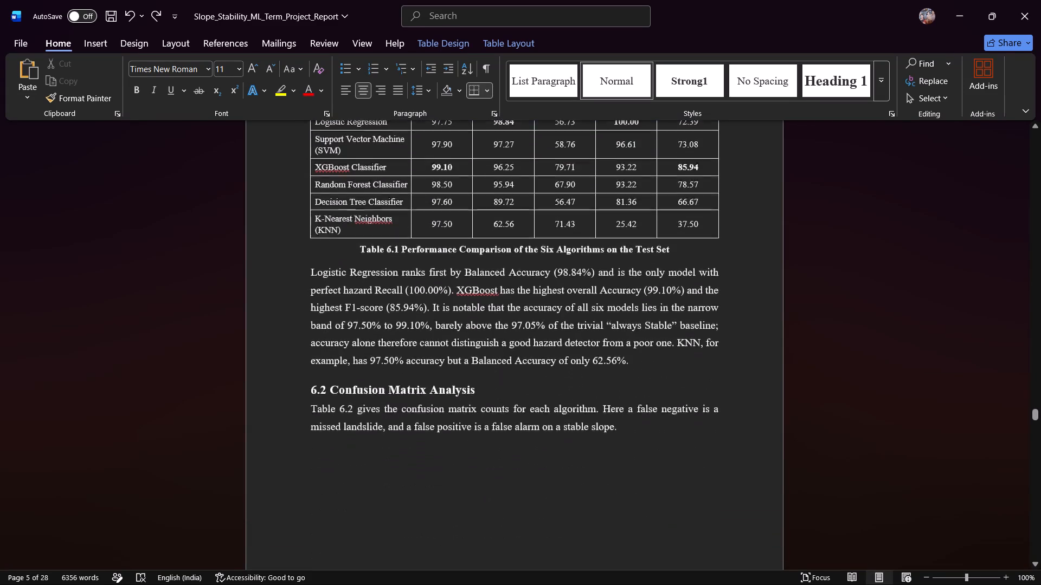
{"action": "scroll", "coordinate": [959, 440], "scroll_direction": "down", "scroll_amount": 3}
{"action": "left_click_drag", "start_coordinate": [1036, 414], "coordinate": [1017, 317]}
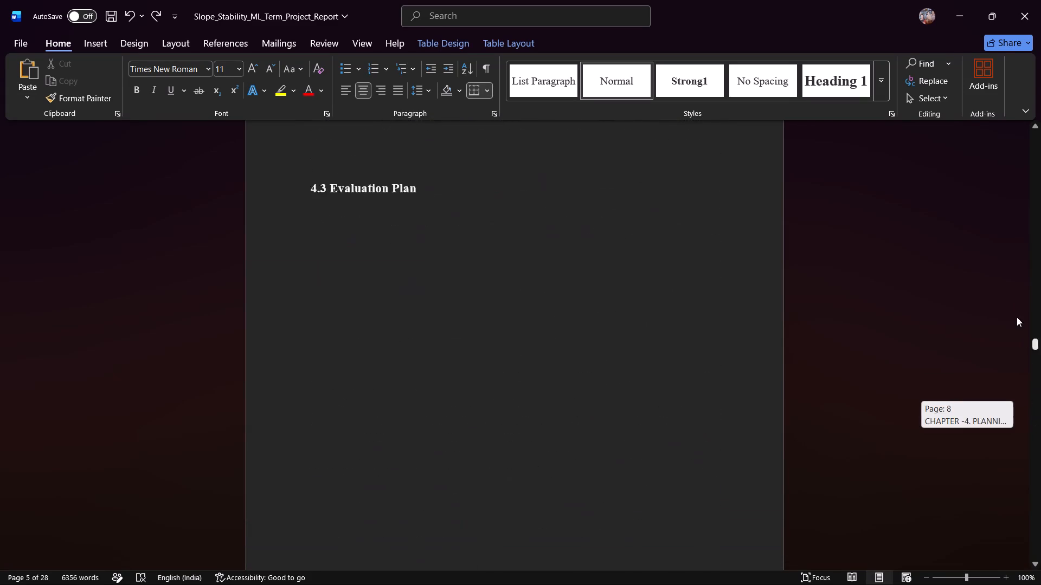
{"action": "left_click_drag", "start_coordinate": [1017, 317], "coordinate": [979, 195]}
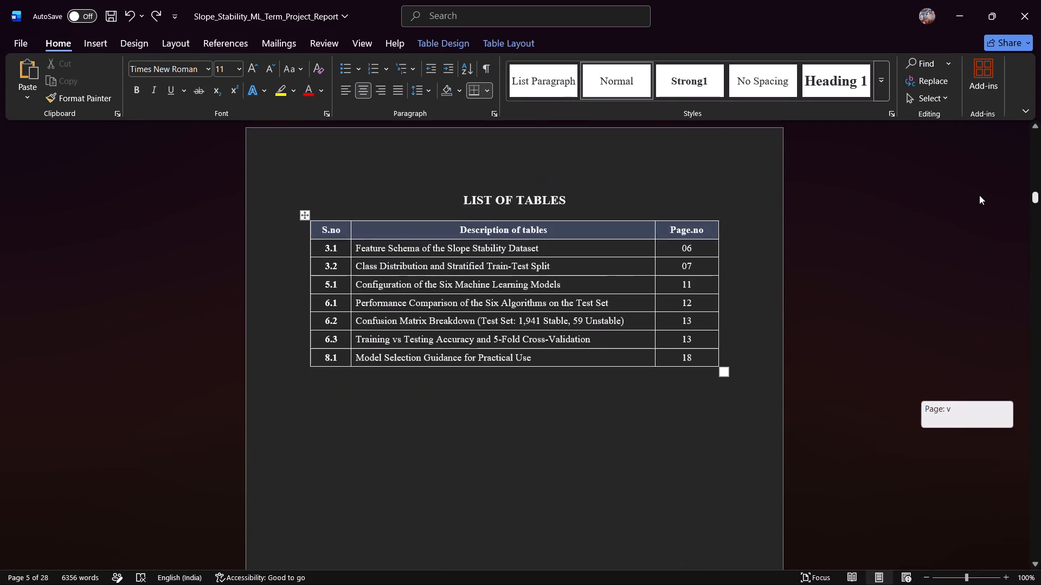
{"action": "left_click_drag", "start_coordinate": [979, 195], "coordinate": [978, 194]}
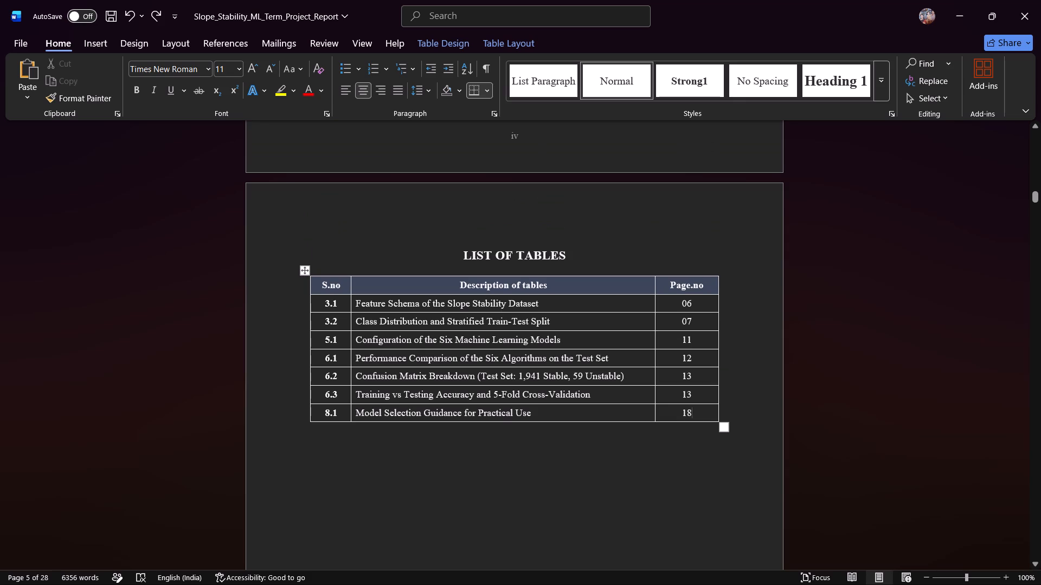
{"action": "left_click", "coordinate": [703, 361]}
{"action": "key", "text": "BackSpace"}
{"action": "key", "text": "3"}
{"action": "left_click", "coordinate": [846, 399]}
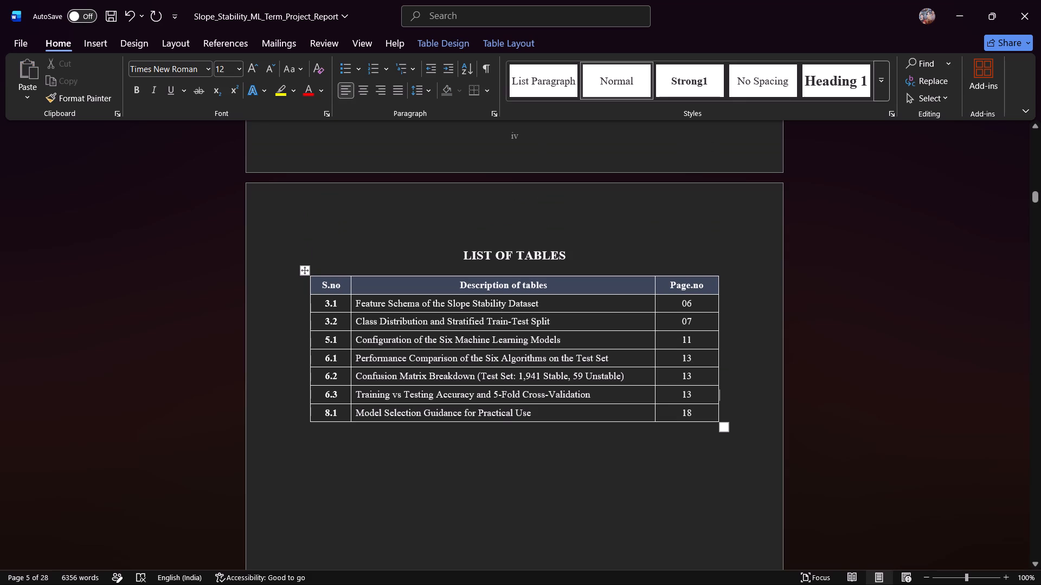
Look up the page of Tables 6.2 and 6.3 and set both of their List of Tables page numbers to 14.
{"action": "left_click_drag", "start_coordinate": [1034, 200], "coordinate": [1040, 433]}
{"action": "scroll", "coordinate": [959, 421], "scroll_direction": "up", "scroll_amount": 8}
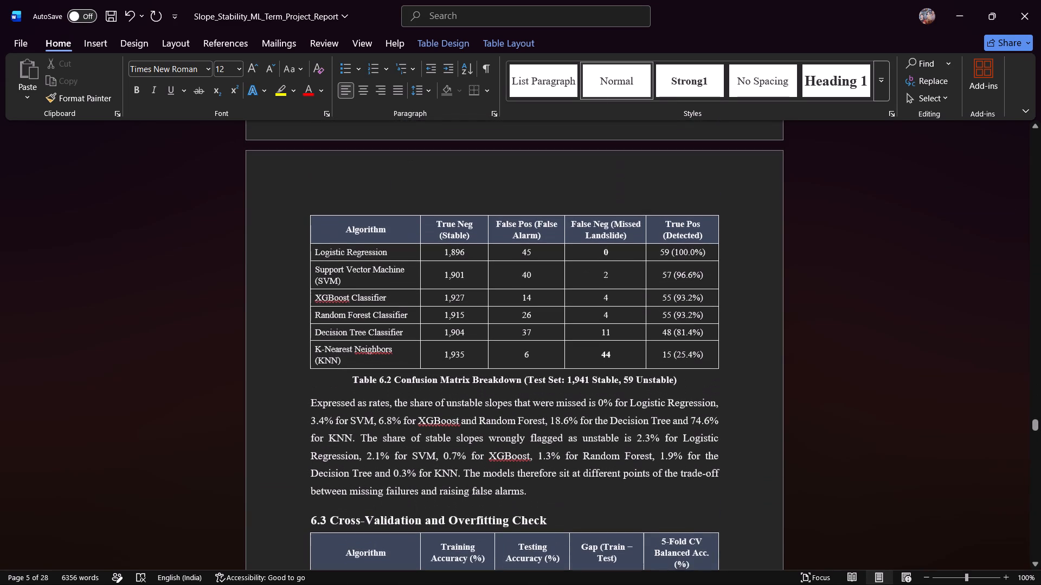
{"action": "scroll", "coordinate": [959, 421], "scroll_direction": "down", "scroll_amount": 11}
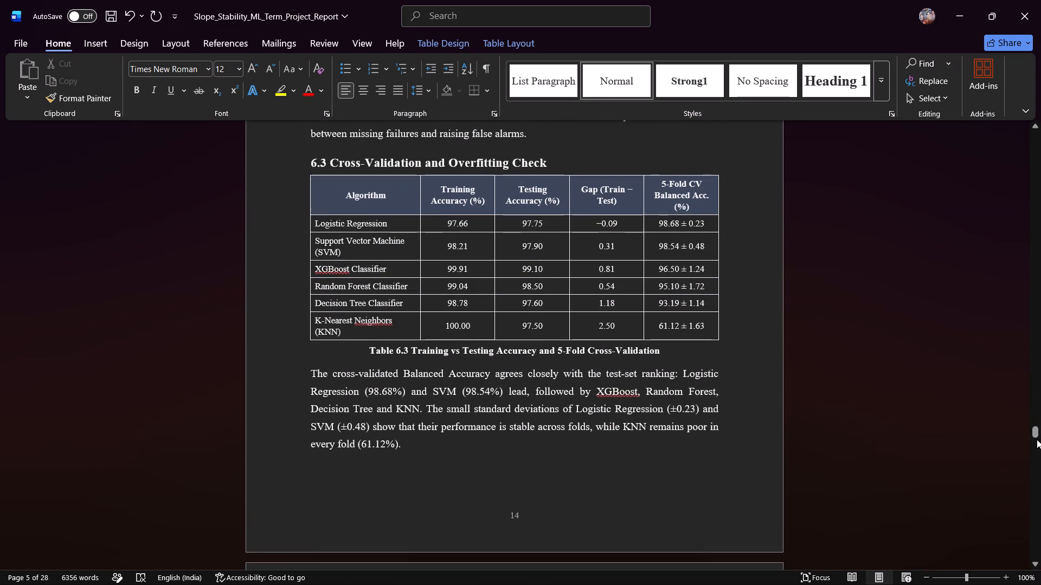
{"action": "left_click_drag", "start_coordinate": [1034, 432], "coordinate": [997, 216]}
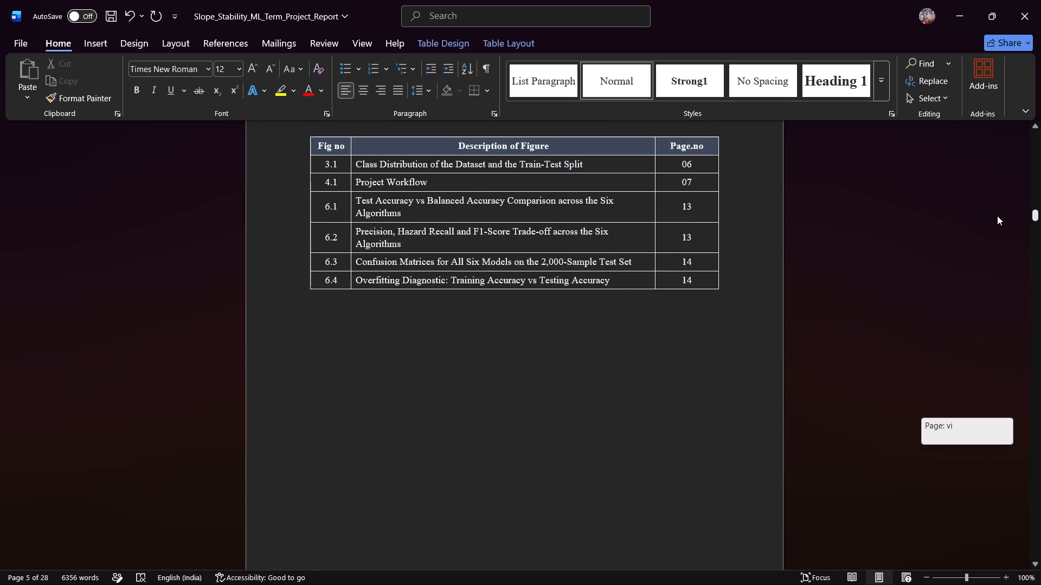
{"action": "left_click_drag", "start_coordinate": [997, 216], "coordinate": [977, 198]}
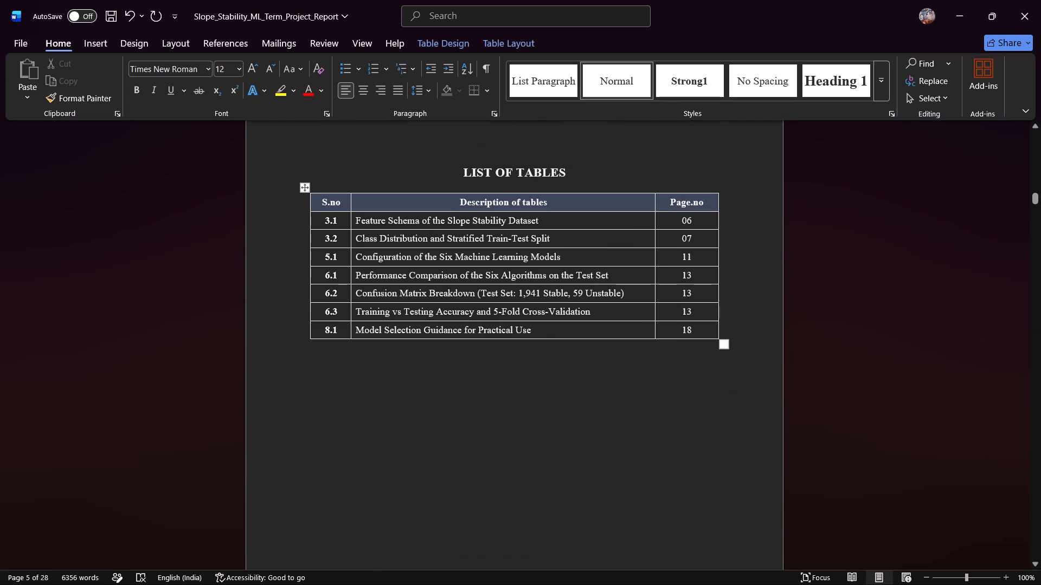
{"action": "left_click", "coordinate": [706, 292]}
{"action": "key", "text": "BackSpace"}
{"action": "key", "text": "4"}
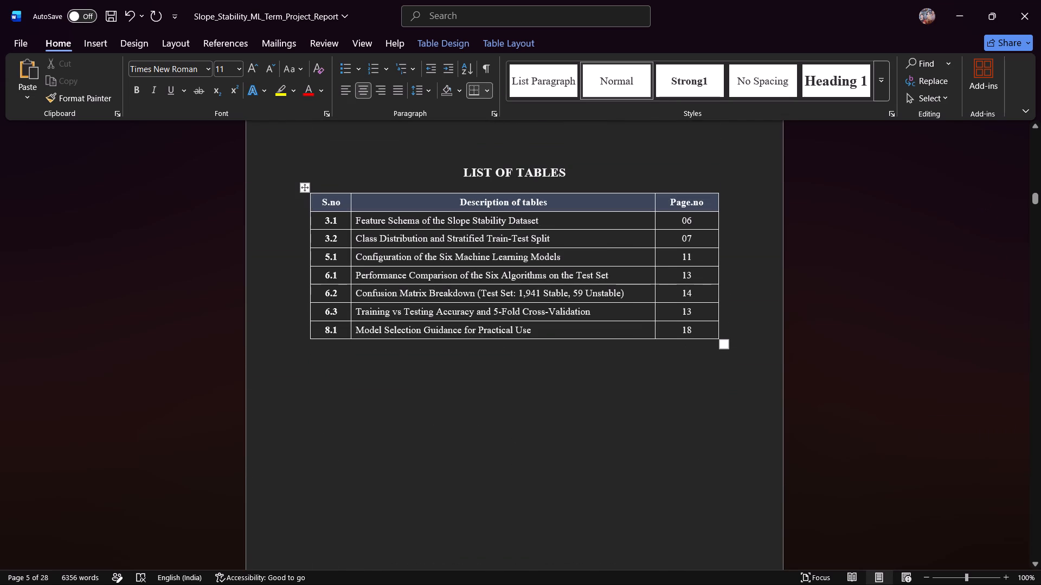
{"action": "left_click", "coordinate": [703, 304]}
{"action": "left_click", "coordinate": [699, 308]}
{"action": "key", "text": "BackSpace"}
{"action": "key", "text": "4"}
Look up the page of Table 8.1 in Chapter 8 and set its List of Tables page number to 19.
{"action": "left_click_drag", "start_coordinate": [1038, 200], "coordinate": [1040, 459]}
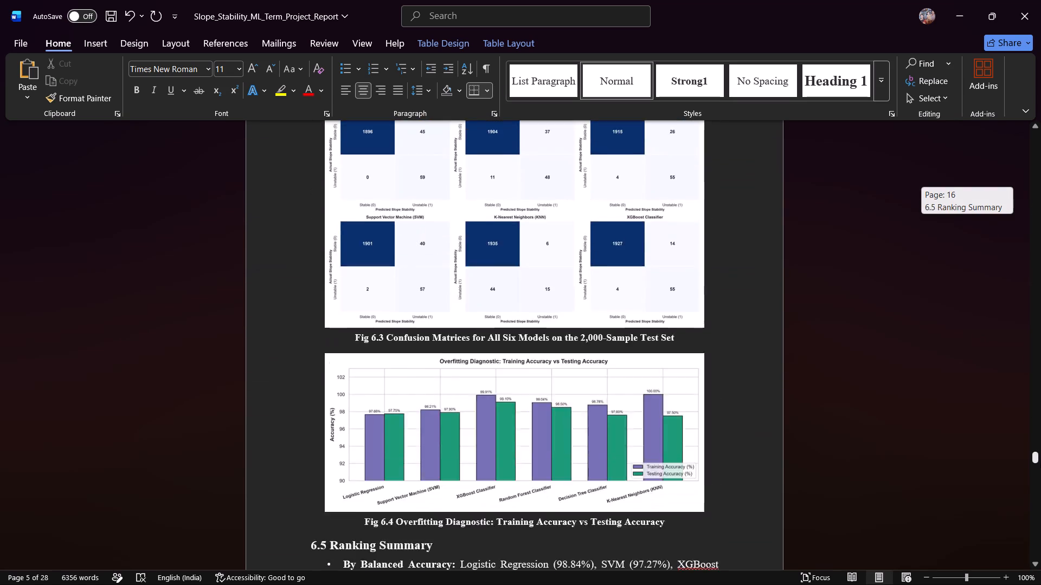
{"action": "left_click_drag", "start_coordinate": [1040, 459], "coordinate": [1040, 482]}
{"action": "scroll", "coordinate": [951, 459], "scroll_direction": "down", "scroll_amount": 3}
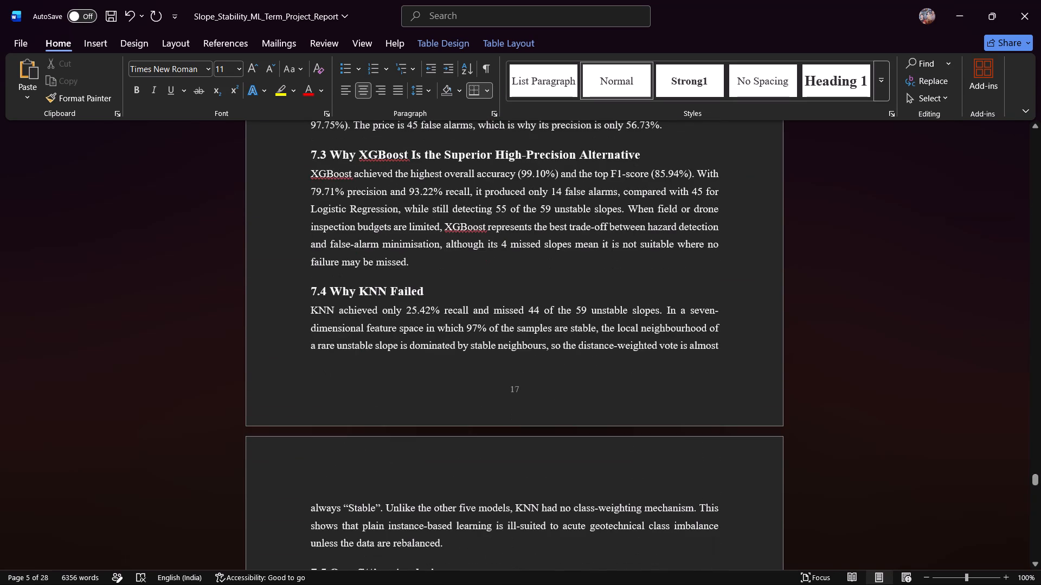
{"action": "scroll", "coordinate": [951, 459], "scroll_direction": "down", "scroll_amount": 4}
{"action": "scroll", "coordinate": [947, 458], "scroll_direction": "down", "scroll_amount": 20}
{"action": "scroll", "coordinate": [947, 458], "scroll_direction": "down", "scroll_amount": 5}
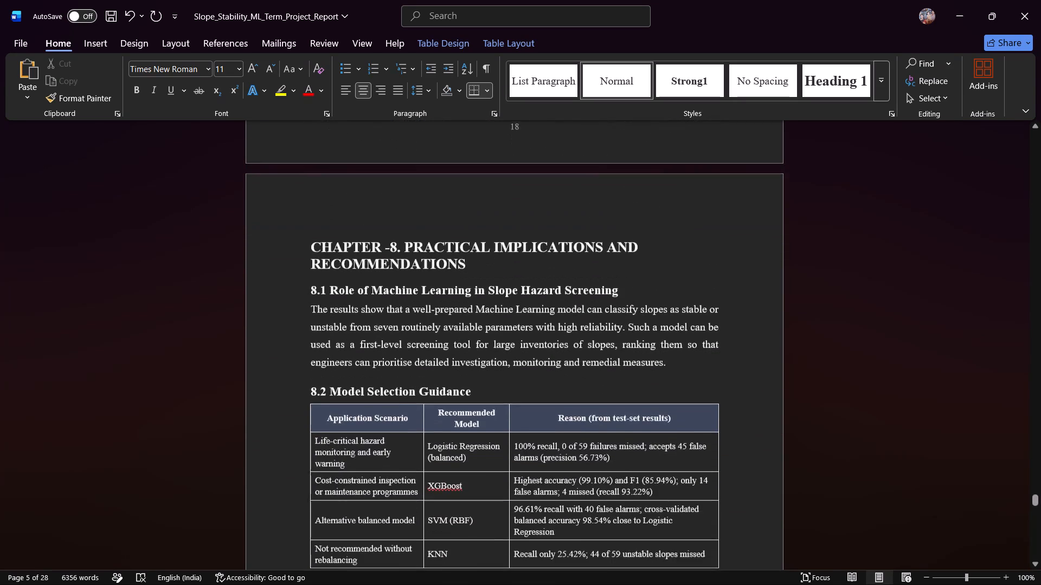
{"action": "scroll", "coordinate": [944, 458], "scroll_direction": "down", "scroll_amount": 15}
{"action": "scroll", "coordinate": [944, 458], "scroll_direction": "up", "scroll_amount": 11}
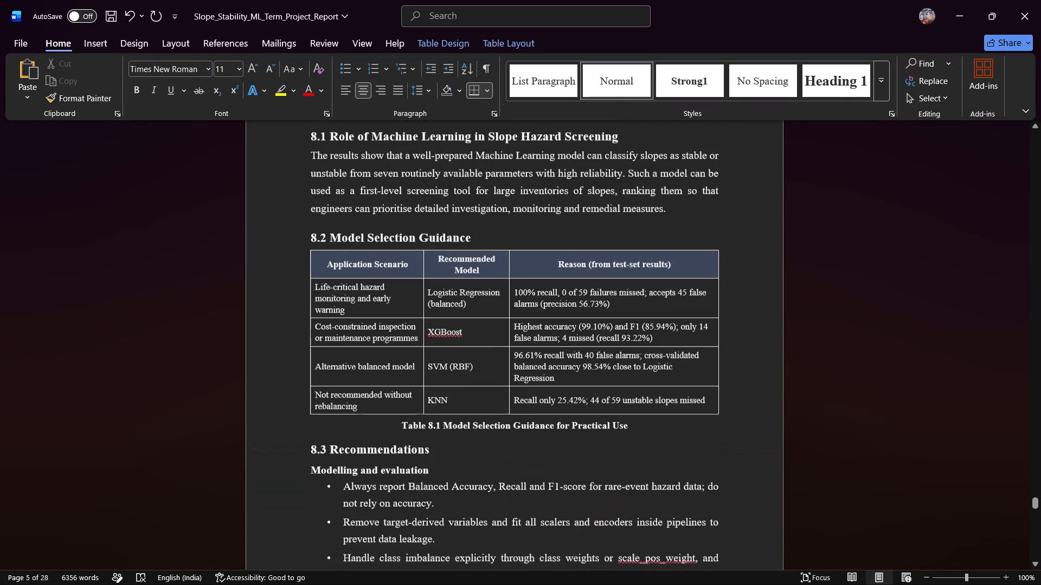
{"action": "left_click_drag", "start_coordinate": [1032, 504], "coordinate": [991, 265]}
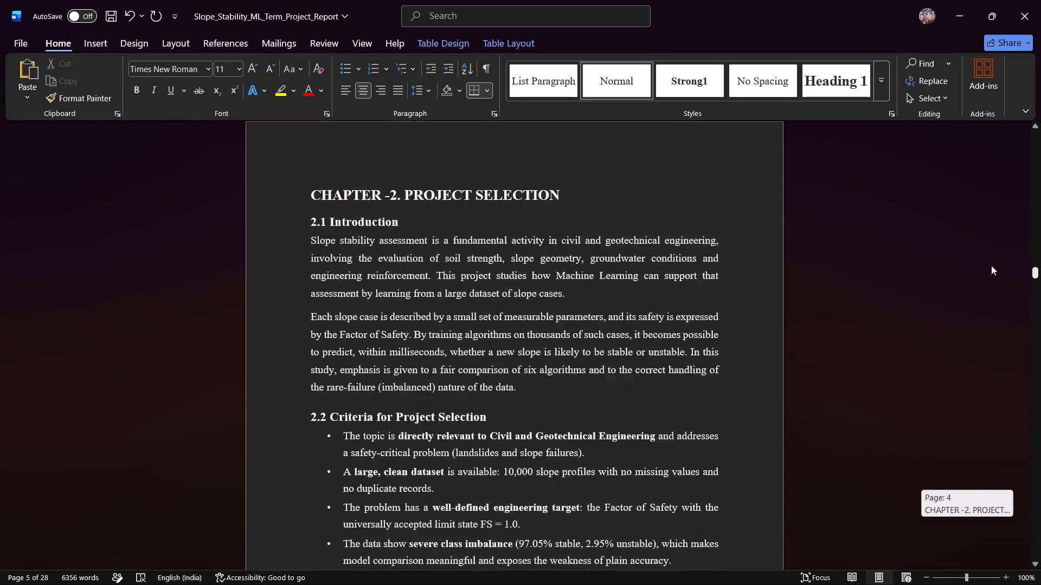
{"action": "left_click_drag", "start_coordinate": [991, 265], "coordinate": [956, 199]}
{"action": "left_click", "coordinate": [708, 357]}
{"action": "key", "text": "BackSpace"}
{"action": "key", "text": "9"}
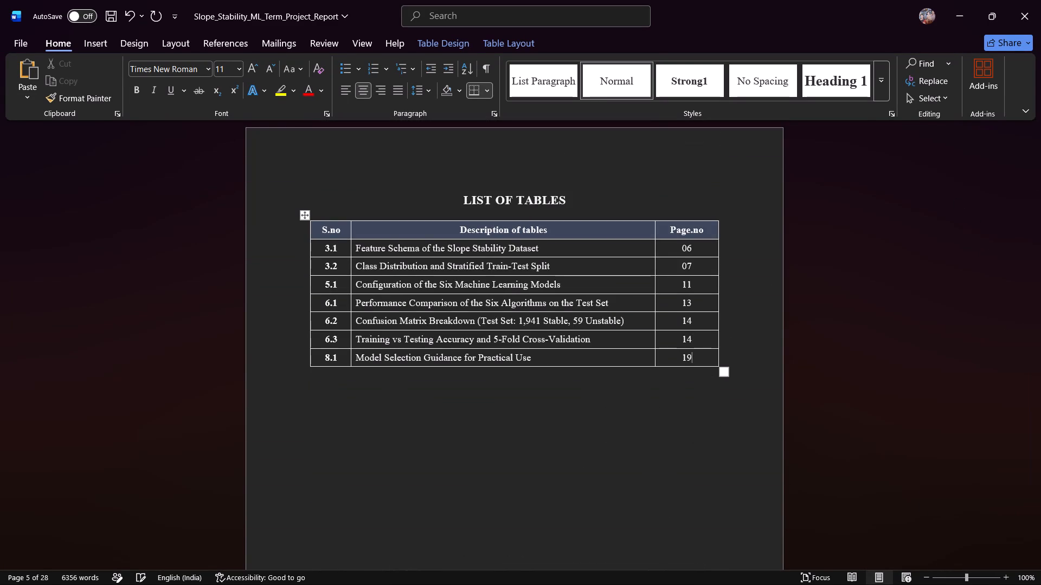
Save the report.
{"action": "scroll", "coordinate": [851, 422], "scroll_direction": "down", "scroll_amount": 10}
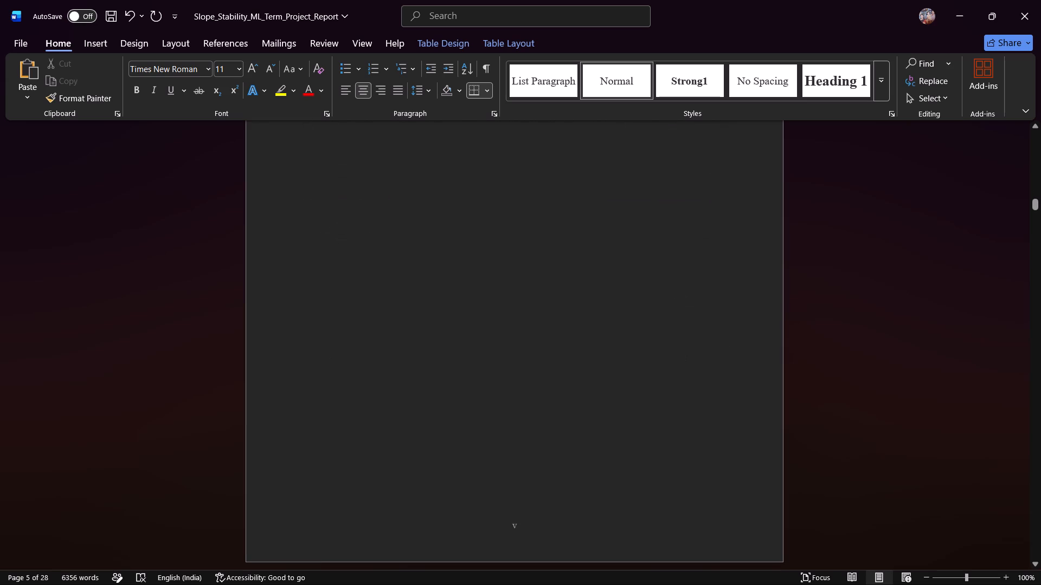
{"action": "key", "text": "ctrl+s"}
Look up the page of Fig 3.1 in Chapter 3 and set its List of Figures page number to 07.
{"action": "scroll", "coordinate": [851, 422], "scroll_direction": "down", "scroll_amount": 6}
{"action": "scroll", "coordinate": [851, 422], "scroll_direction": "up", "scroll_amount": 2}
{"action": "scroll", "coordinate": [851, 422], "scroll_direction": "down", "scroll_amount": 10}
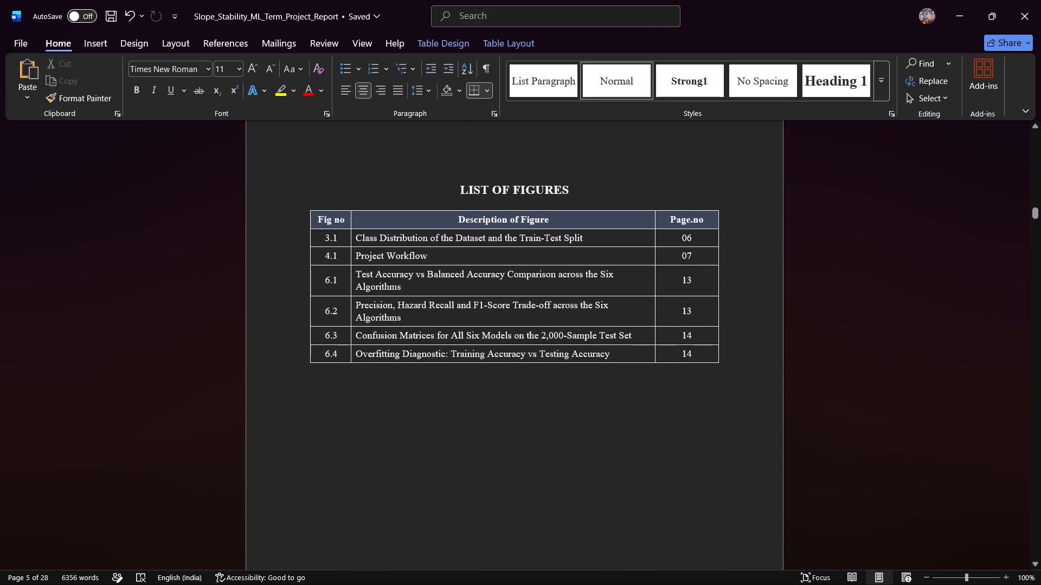
{"action": "scroll", "coordinate": [852, 424], "scroll_direction": "down", "scroll_amount": 8}
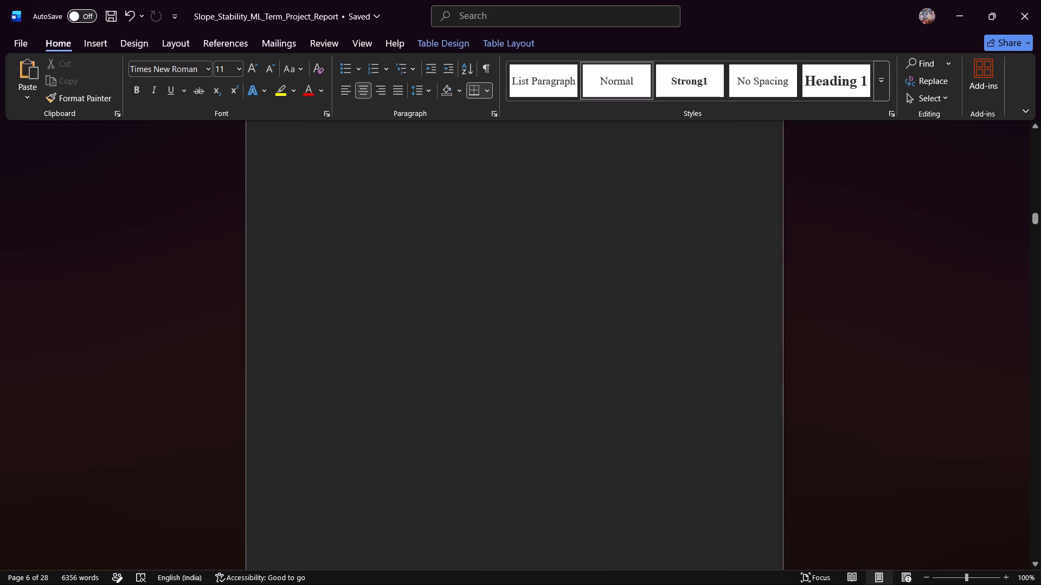
{"action": "scroll", "coordinate": [852, 425], "scroll_direction": "down", "scroll_amount": 20}
{"action": "scroll", "coordinate": [852, 425], "scroll_direction": "down", "scroll_amount": 10}
{"action": "scroll", "coordinate": [852, 424], "scroll_direction": "up", "scroll_amount": 1}
{"action": "scroll", "coordinate": [852, 424], "scroll_direction": "down", "scroll_amount": 13}
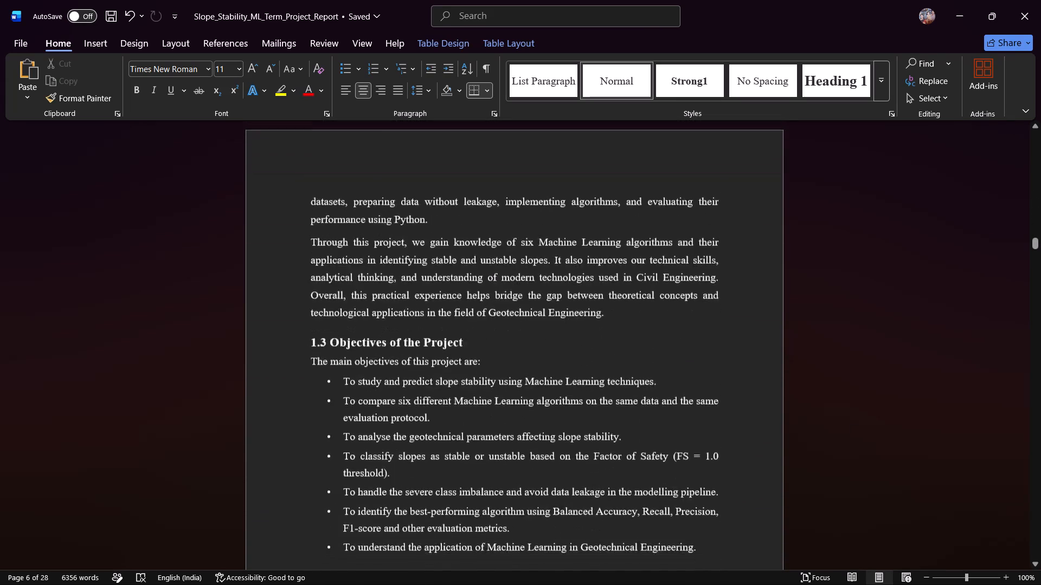
{"action": "scroll", "coordinate": [852, 424], "scroll_direction": "down", "scroll_amount": 9}
{"action": "scroll", "coordinate": [852, 424], "scroll_direction": "up", "scroll_amount": 4}
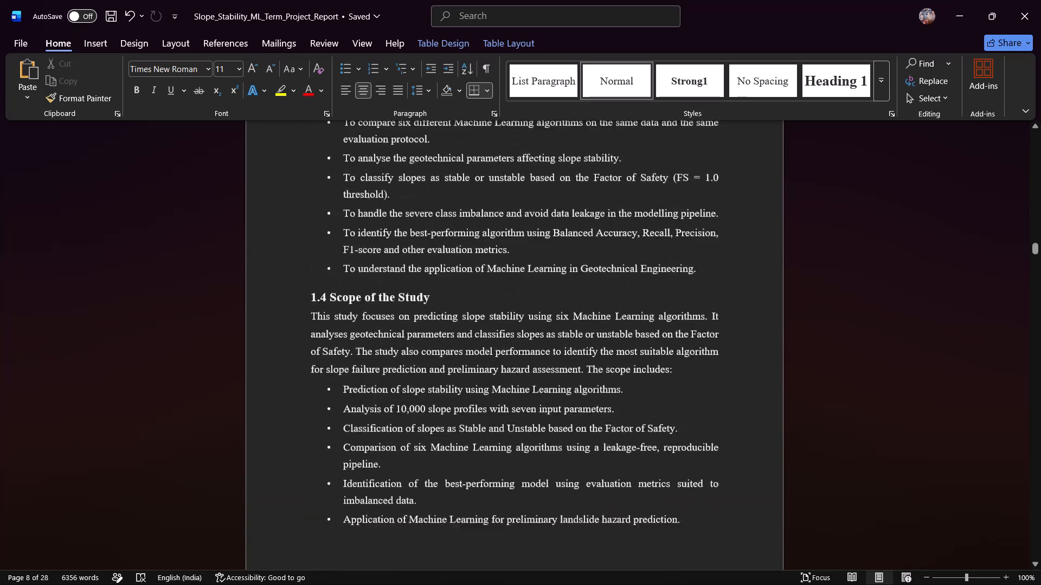
{"action": "scroll", "coordinate": [852, 424], "scroll_direction": "down", "scroll_amount": 4}
{"action": "scroll", "coordinate": [852, 424], "scroll_direction": "up", "scroll_amount": 1}
{"action": "scroll", "coordinate": [852, 424], "scroll_direction": "down", "scroll_amount": 14}
{"action": "scroll", "coordinate": [852, 424], "scroll_direction": "down", "scroll_amount": 13}
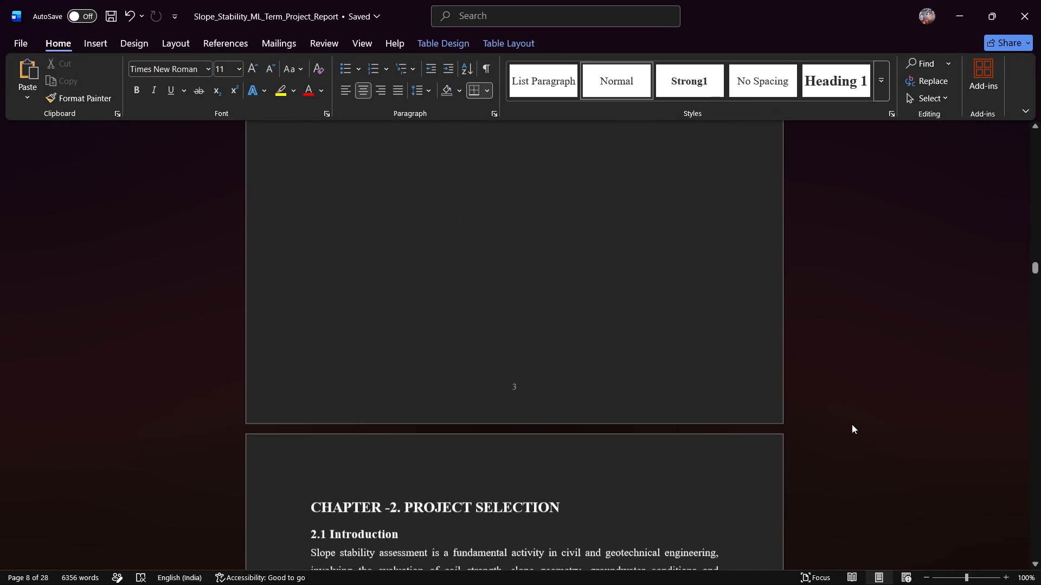
{"action": "scroll", "coordinate": [852, 424], "scroll_direction": "down", "scroll_amount": 6}
{"action": "scroll", "coordinate": [933, 378], "scroll_direction": "down", "scroll_amount": 13}
{"action": "left_click_drag", "start_coordinate": [1035, 285], "coordinate": [1036, 288]}
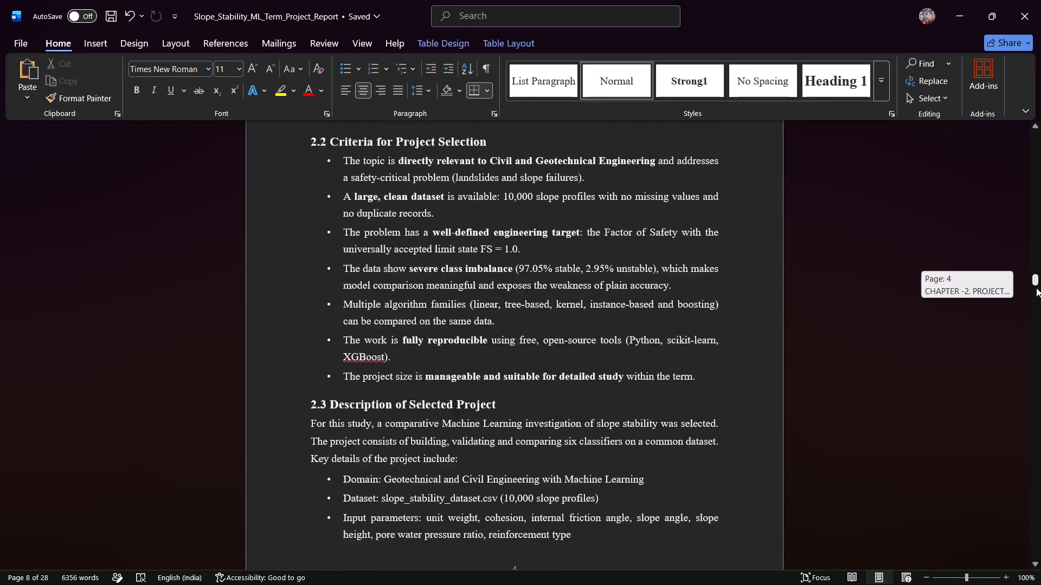
{"action": "left_click_drag", "start_coordinate": [1036, 288], "coordinate": [1040, 312]}
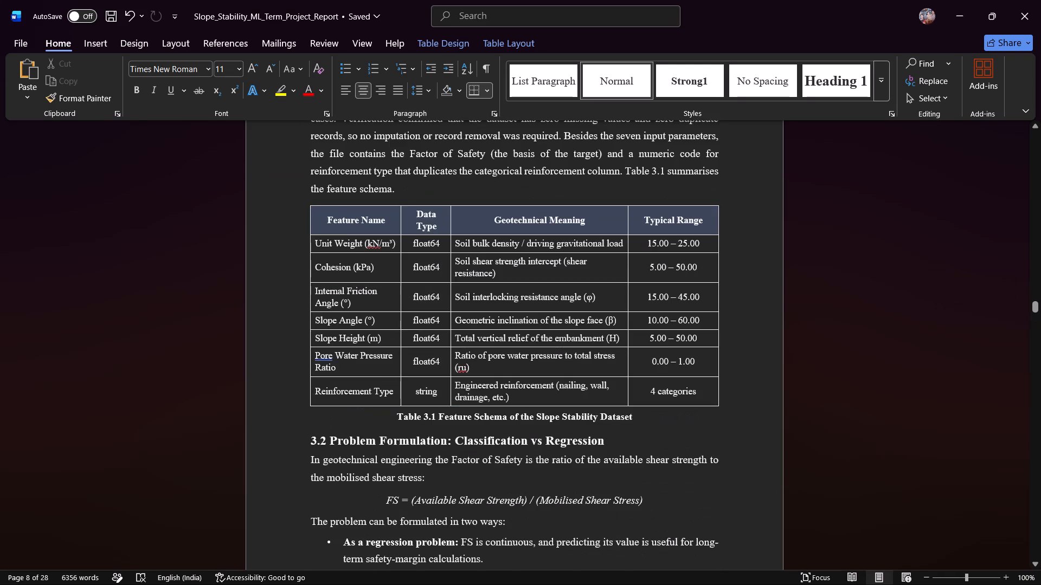
{"action": "scroll", "coordinate": [884, 365], "scroll_direction": "down", "scroll_amount": 7}
{"action": "scroll", "coordinate": [876, 368], "scroll_direction": "up", "scroll_amount": 11}
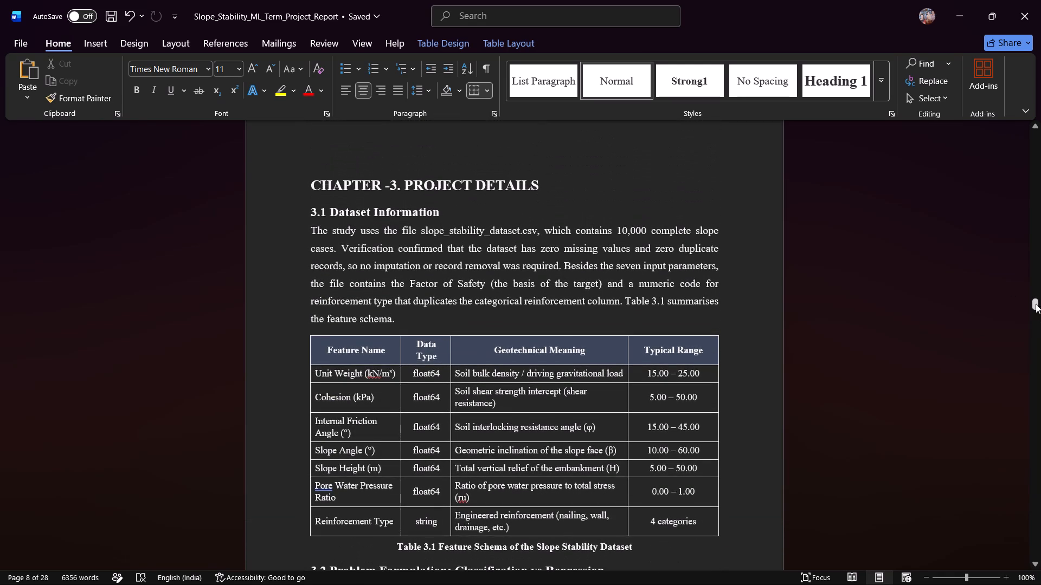
{"action": "left_click_drag", "start_coordinate": [1035, 303], "coordinate": [1026, 212]}
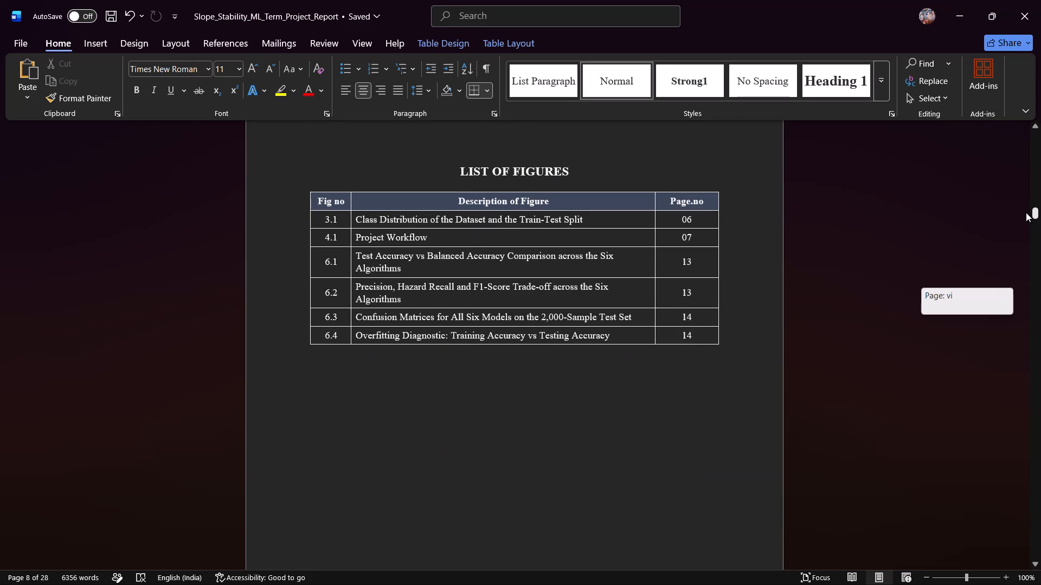
{"action": "left_click_drag", "start_coordinate": [1026, 212], "coordinate": [1029, 217]}
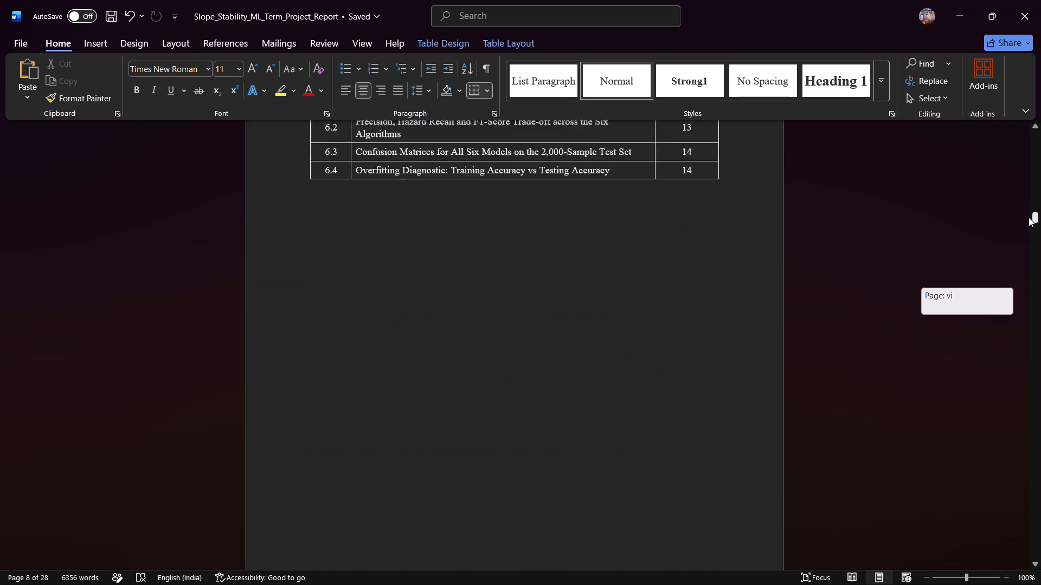
{"action": "left_click_drag", "start_coordinate": [1029, 217], "coordinate": [1040, 304]}
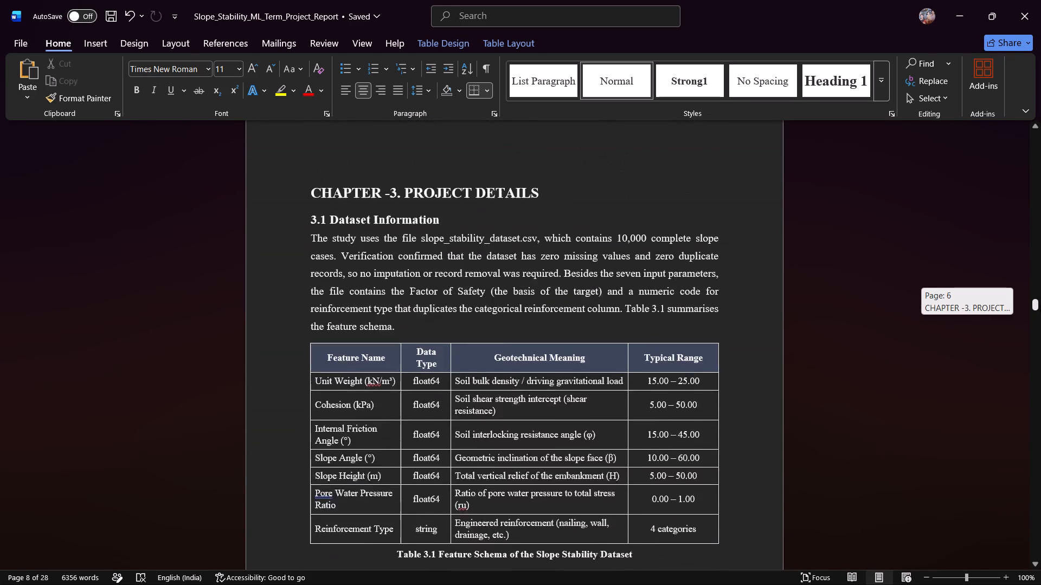
{"action": "left_click_drag", "start_coordinate": [1040, 304], "coordinate": [1033, 309]}
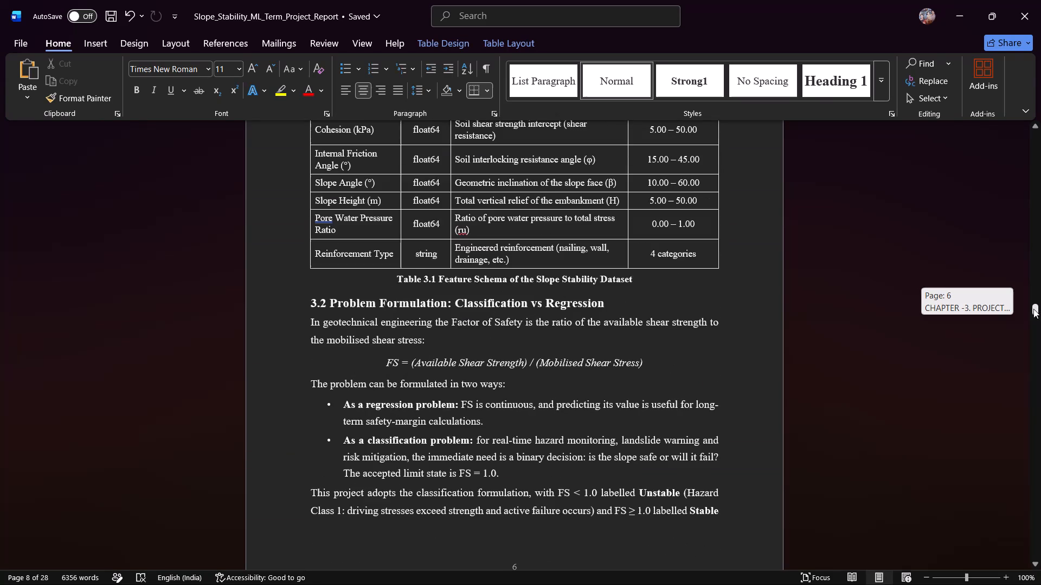
{"action": "left_click_drag", "start_coordinate": [1033, 309], "coordinate": [1038, 326]}
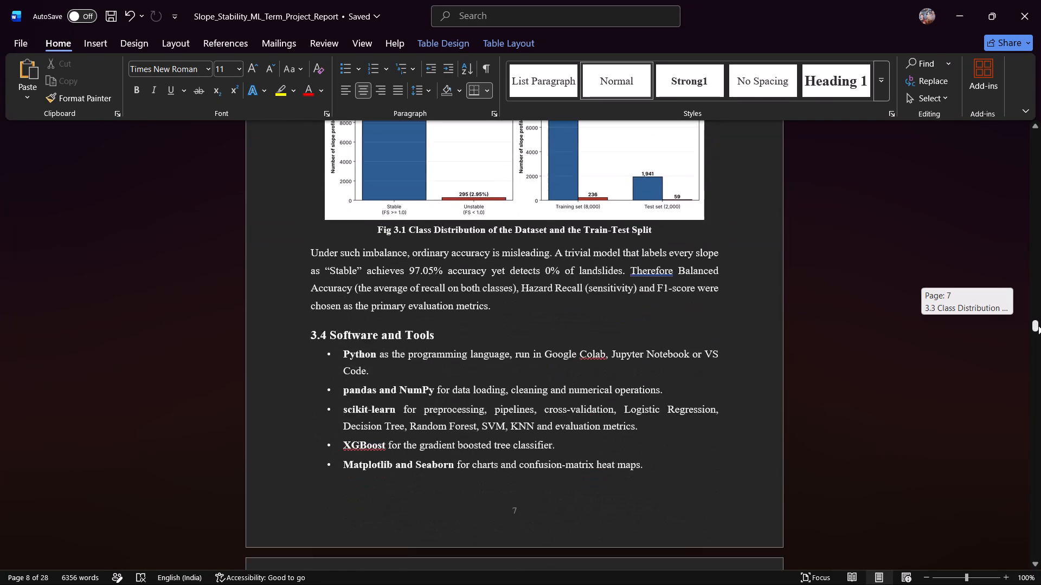
{"action": "left_click_drag", "start_coordinate": [1038, 326], "coordinate": [1021, 320]}
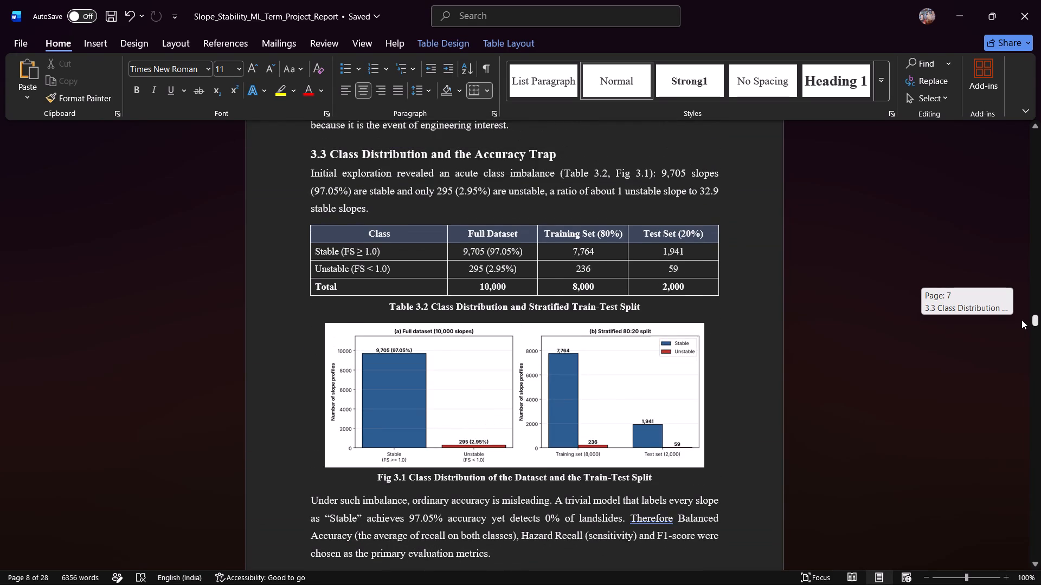
{"action": "left_click_drag", "start_coordinate": [1021, 320], "coordinate": [1034, 323]}
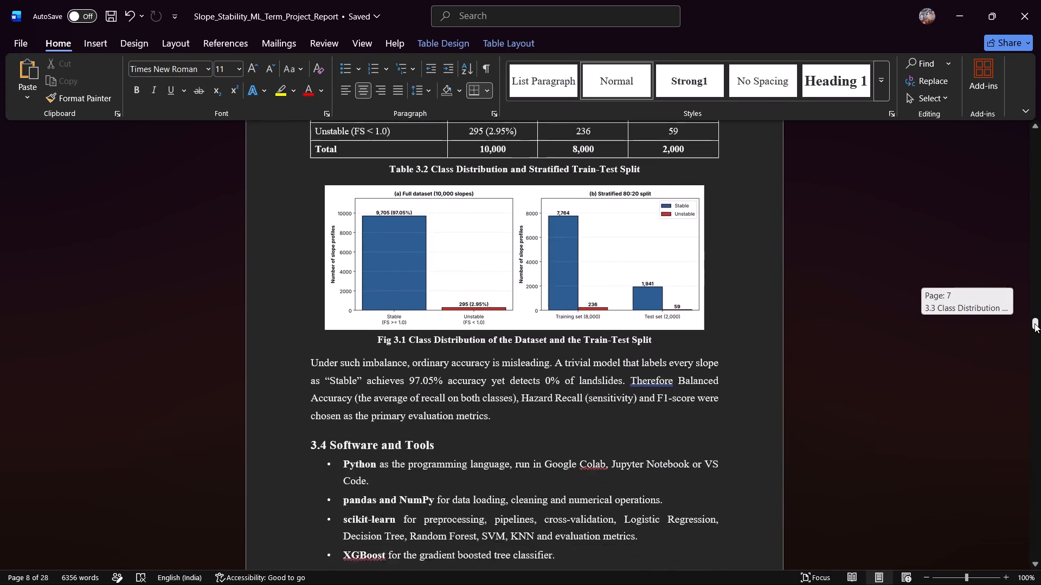
{"action": "left_click_drag", "start_coordinate": [1034, 323], "coordinate": [958, 207]}
{"action": "left_click", "coordinate": [703, 497]}
{"action": "key", "text": "BackSpace"}
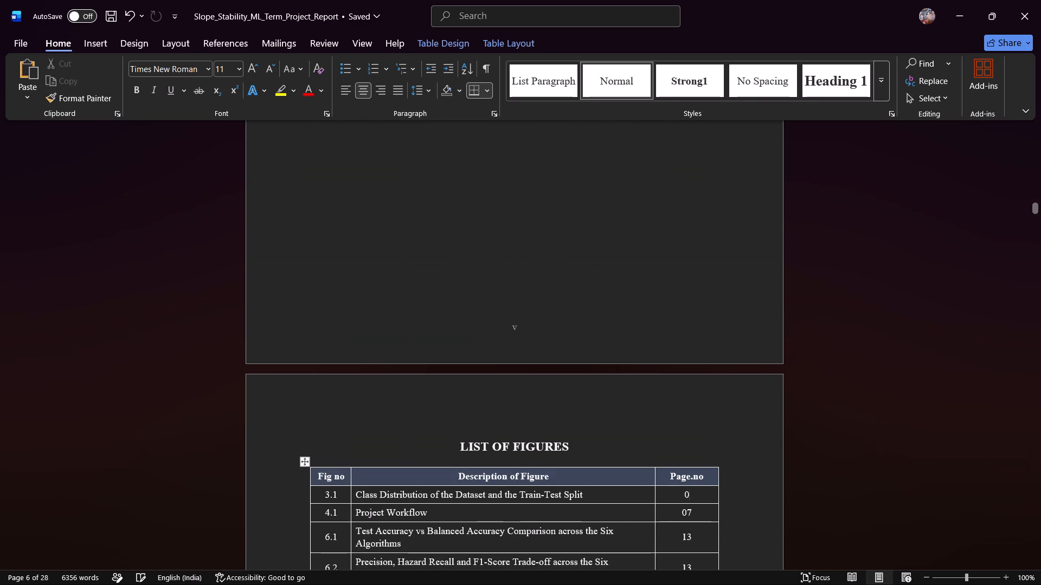
{"action": "key", "text": "7"}
Look up the page of Fig 4.1 in Chapter 4 and set its List of Figures page number to 08.
{"action": "left_click", "coordinate": [697, 509]}
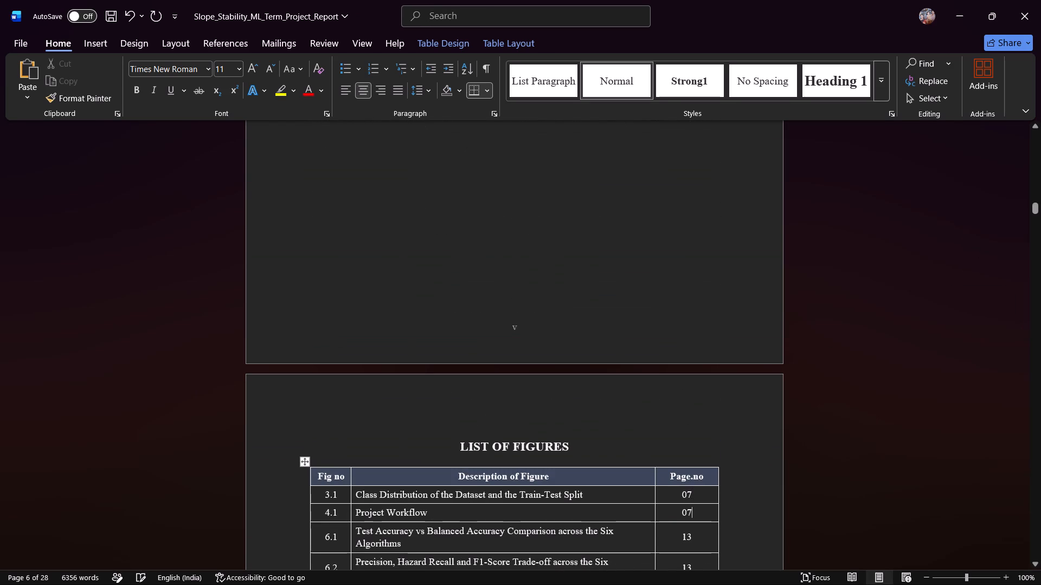
{"action": "scroll", "coordinate": [738, 463], "scroll_direction": "down", "scroll_amount": 2}
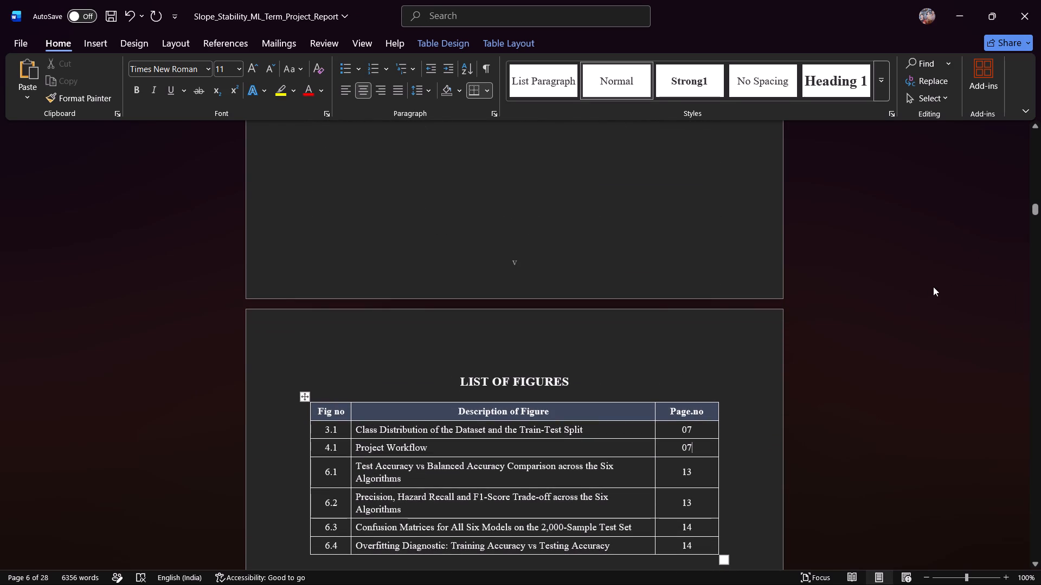
{"action": "left_click_drag", "start_coordinate": [1036, 212], "coordinate": [1040, 337]}
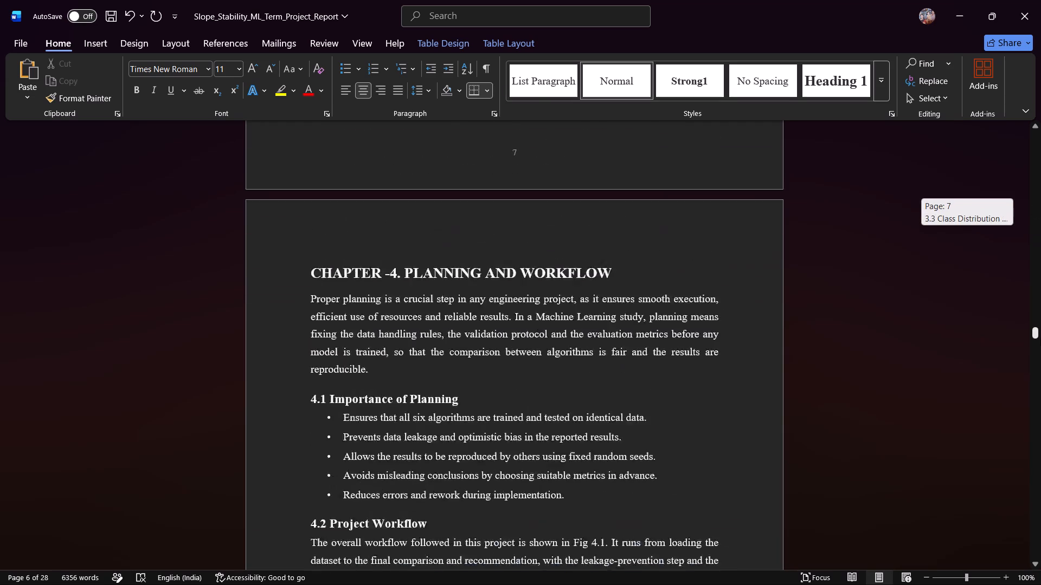
{"action": "left_click_drag", "start_coordinate": [1040, 337], "coordinate": [1037, 347]}
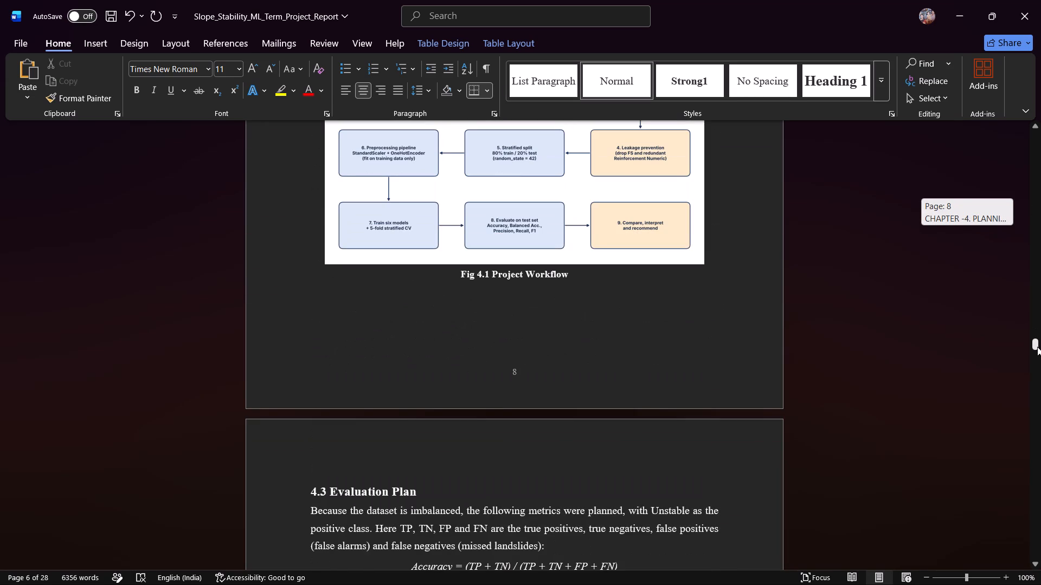
{"action": "left_click_drag", "start_coordinate": [1037, 347], "coordinate": [974, 238]}
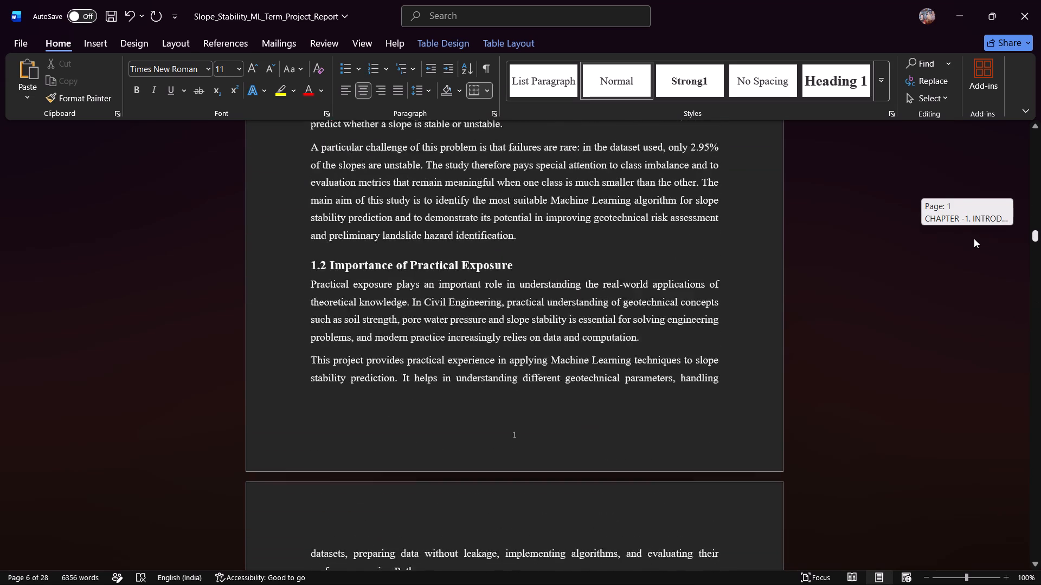
{"action": "left_click_drag", "start_coordinate": [974, 238], "coordinate": [1013, 288]}
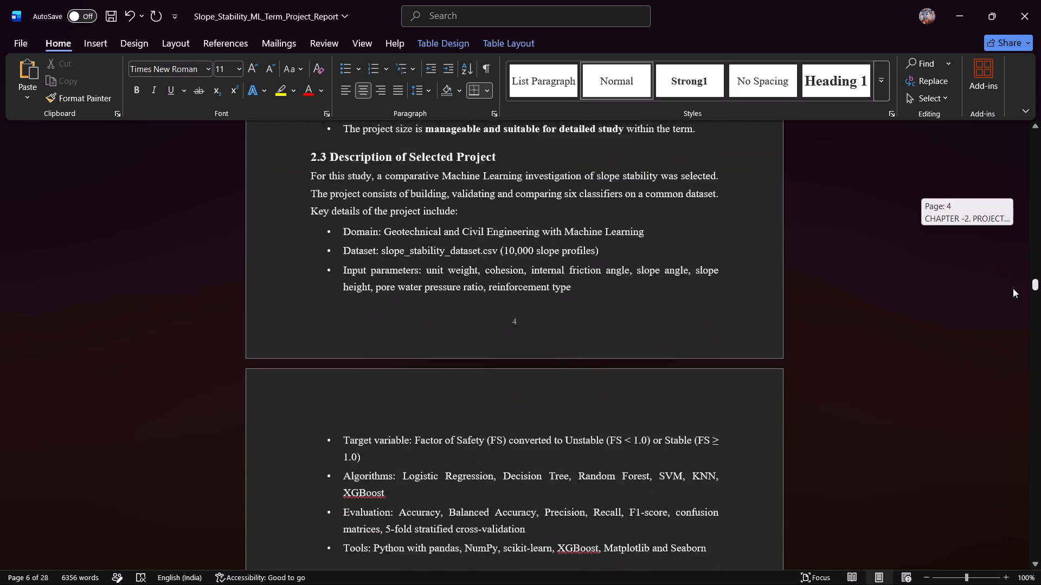
{"action": "left_click_drag", "start_coordinate": [1013, 288], "coordinate": [947, 237]}
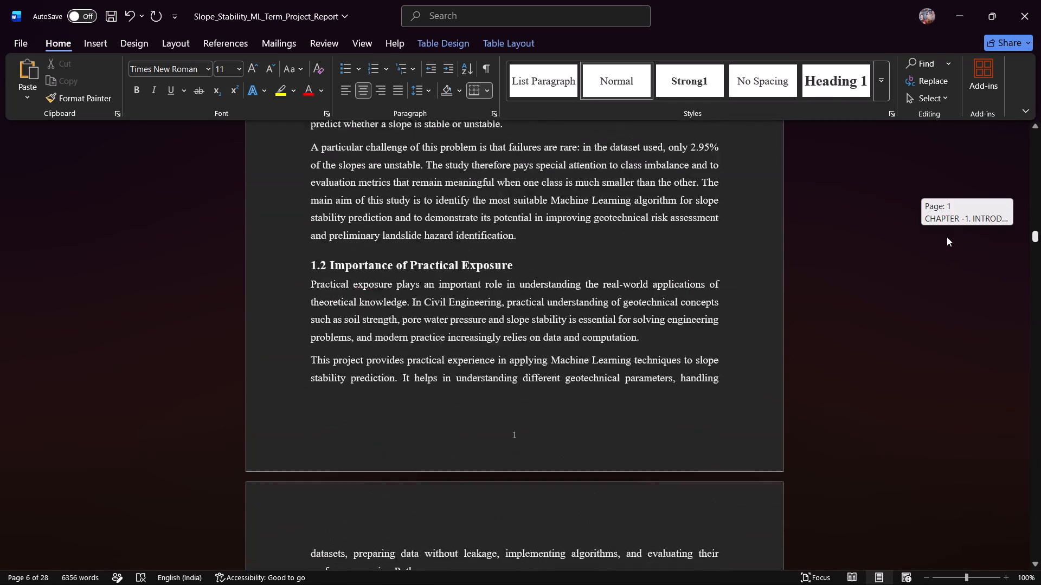
{"action": "left_click_drag", "start_coordinate": [947, 237], "coordinate": [936, 223]}
{"action": "left_click", "coordinate": [697, 448]}
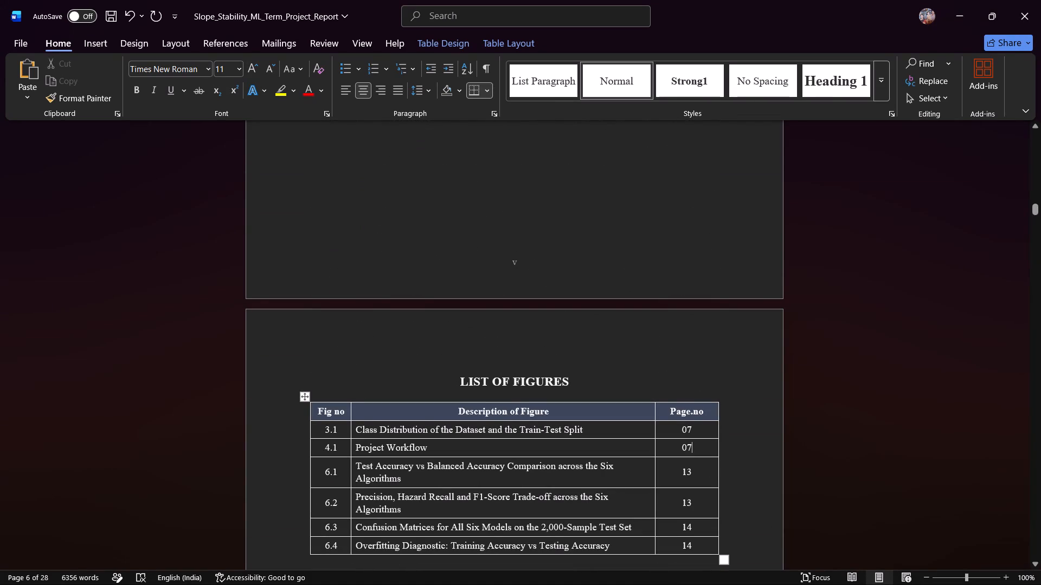
{"action": "key", "text": "BackSpace"}
{"action": "key", "text": "8"}
Set the List of Figures page numbers for Figs 6.1 and 6.2 to 14.
{"action": "left_click", "coordinate": [698, 473]}
{"action": "key", "text": "BackSpace"}
{"action": "key", "text": "4"}
{"action": "left_click", "coordinate": [693, 511]}
{"action": "key", "text": "BackSpace"}
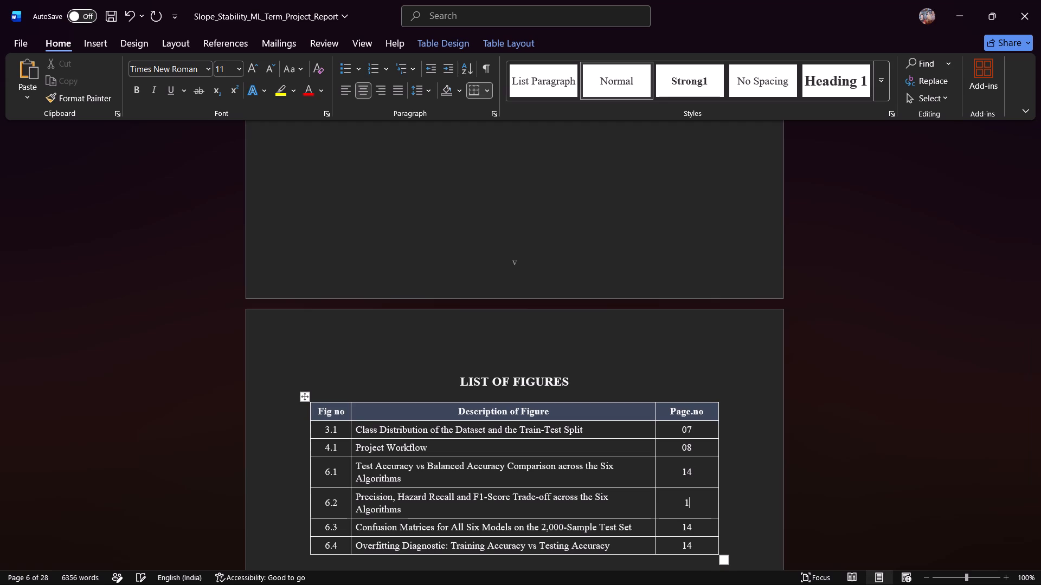
{"action": "key", "text": "7"}
{"action": "key", "text": "BackSpace"}
{"action": "key", "text": "4"}
Set the List of Figures page numbers for Figs 6.3 and 6.4 to 15.
{"action": "left_click", "coordinate": [695, 527]}
{"action": "key", "text": "BackSpace"}
{"action": "key", "text": "5"}
{"action": "left_click", "coordinate": [700, 551]}
{"action": "key", "text": "BackSpace"}
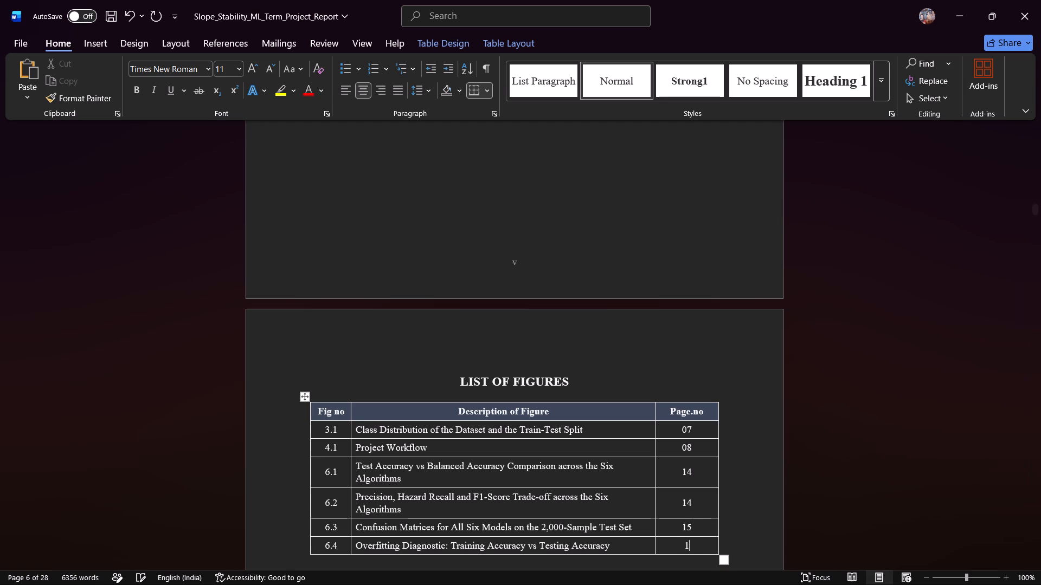
{"action": "key", "text": "5"}
Look up the page of Fig 6.1 in Chapter 6 and set its List of Figures page number to 15.
{"action": "left_click_drag", "start_coordinate": [1036, 211], "coordinate": [1040, 420]}
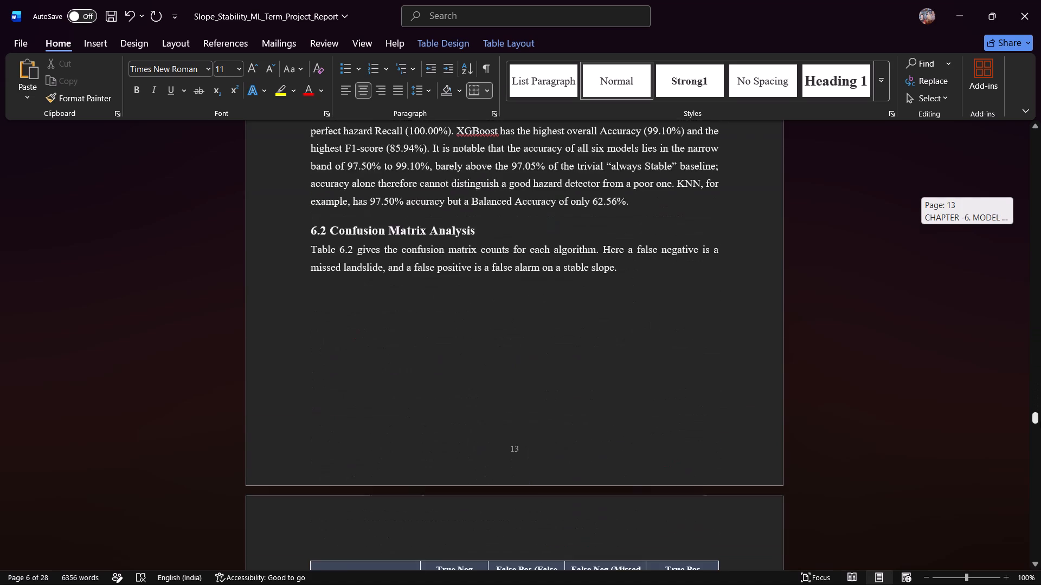
{"action": "left_click_drag", "start_coordinate": [1040, 420], "coordinate": [1040, 445]}
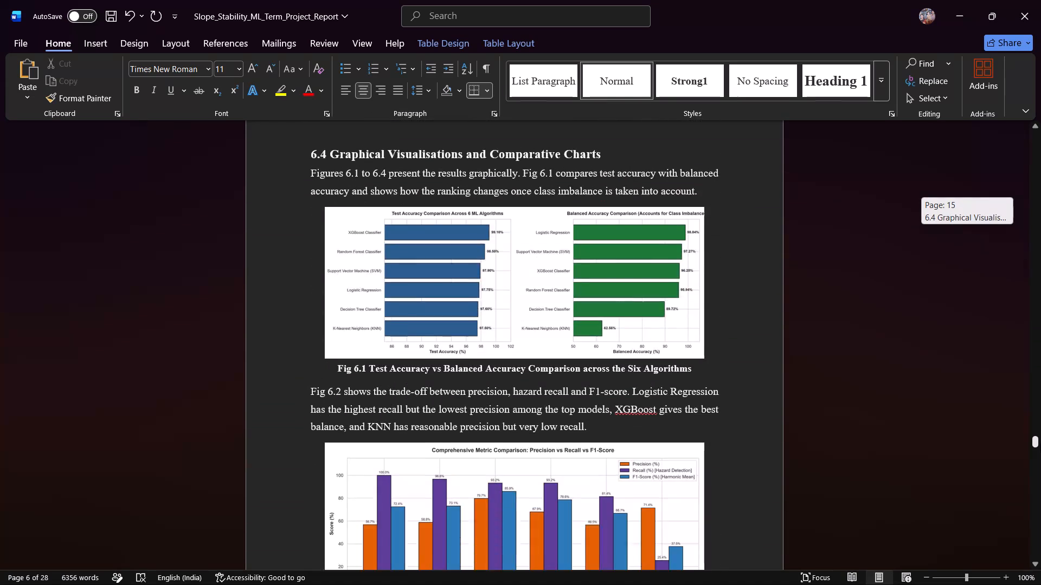
{"action": "left_click_drag", "start_coordinate": [1040, 445], "coordinate": [976, 281]}
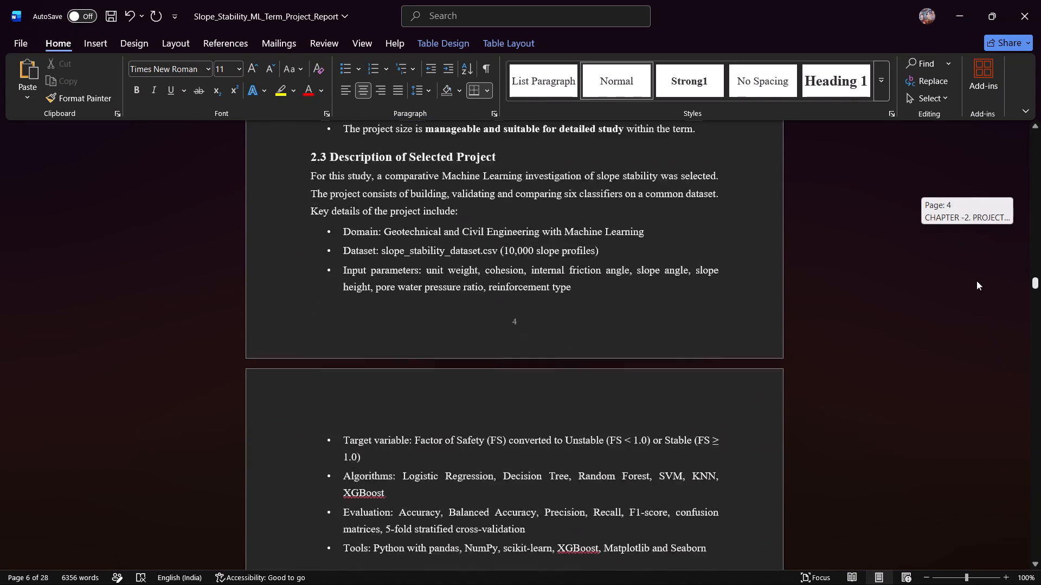
{"action": "left_click_drag", "start_coordinate": [976, 281], "coordinate": [966, 214]}
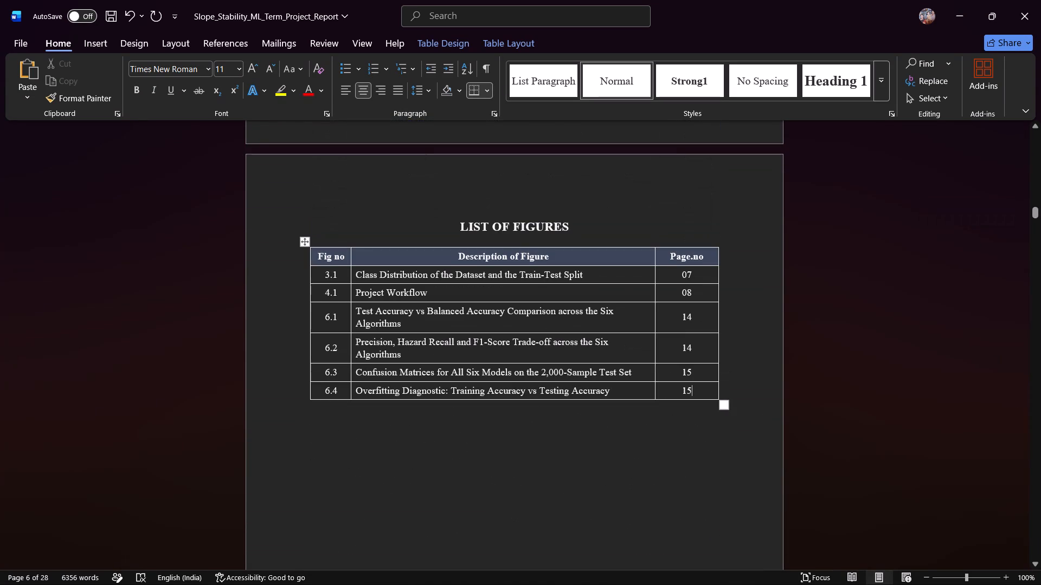
{"action": "left_click", "coordinate": [703, 314]}
{"action": "key", "text": "BackSpace"}
{"action": "key", "text": "5"}
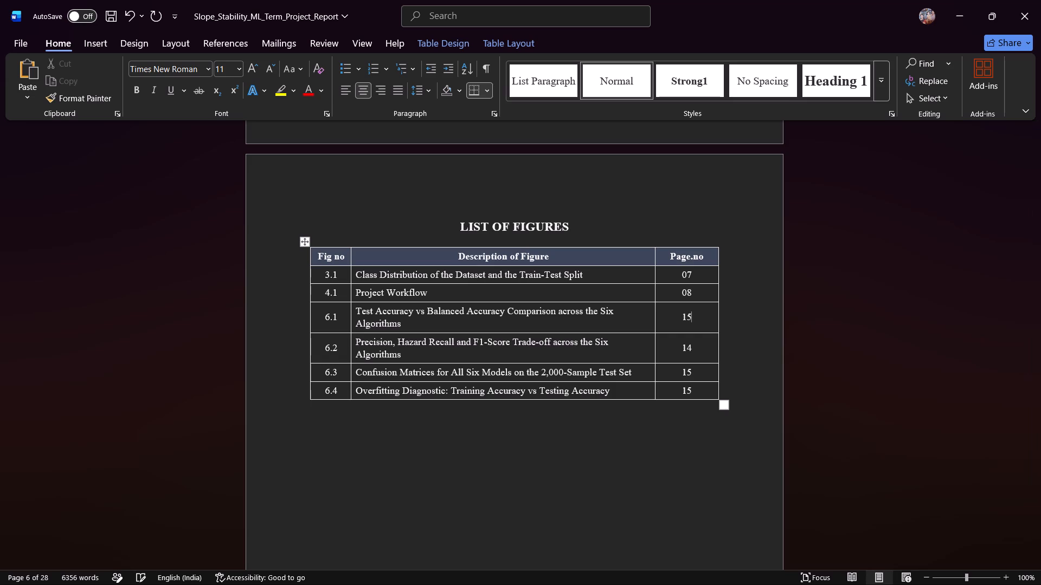
Set the List of Figures page numbers to 15 for Fig 6.2 and 16 for Figs 6.3 and 6.4.
{"action": "left_click", "coordinate": [709, 356]}
{"action": "key", "text": "BackSpace"}
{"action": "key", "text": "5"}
{"action": "left_click", "coordinate": [704, 367]}
{"action": "key", "text": "BackSpace"}
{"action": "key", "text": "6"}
{"action": "left_click", "coordinate": [705, 388]}
{"action": "key", "text": "BackSpace"}
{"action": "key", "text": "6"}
Check the pages on which Figs 6.1 to 6.4 appear in Chapter 6 against the List of Figures.
{"action": "left_click_drag", "start_coordinate": [1033, 218], "coordinate": [1040, 456]}
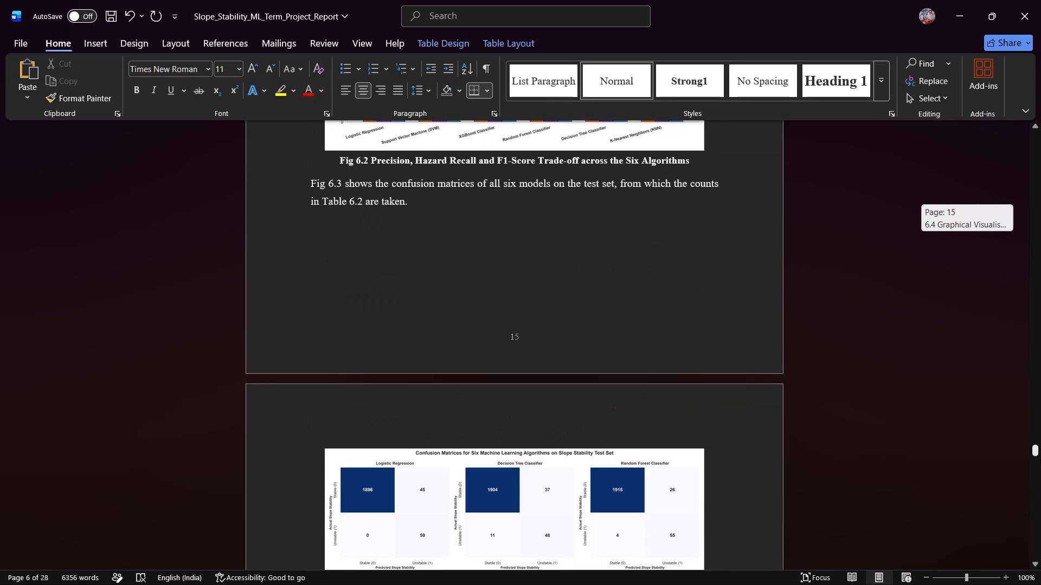
{"action": "left_click_drag", "start_coordinate": [1040, 456], "coordinate": [1025, 448]}
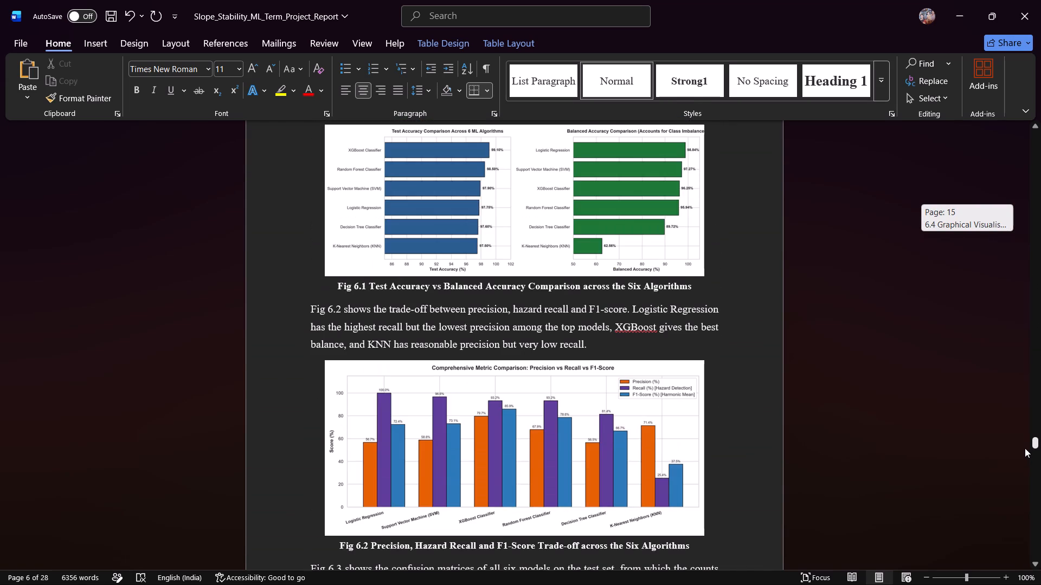
{"action": "left_click_drag", "start_coordinate": [1025, 448], "coordinate": [1032, 462]}
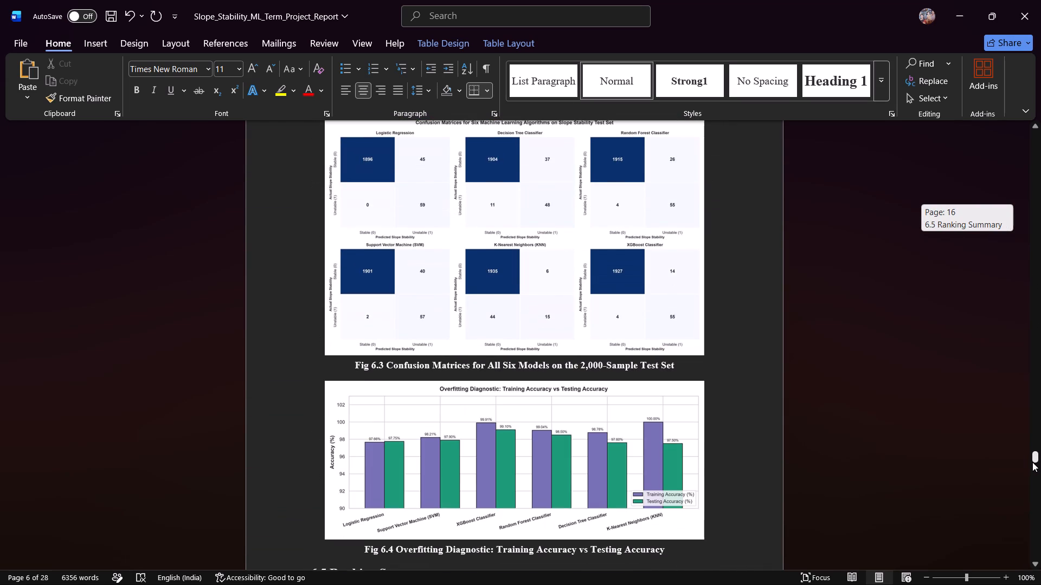
{"action": "left_click_drag", "start_coordinate": [1032, 462], "coordinate": [1032, 461]}
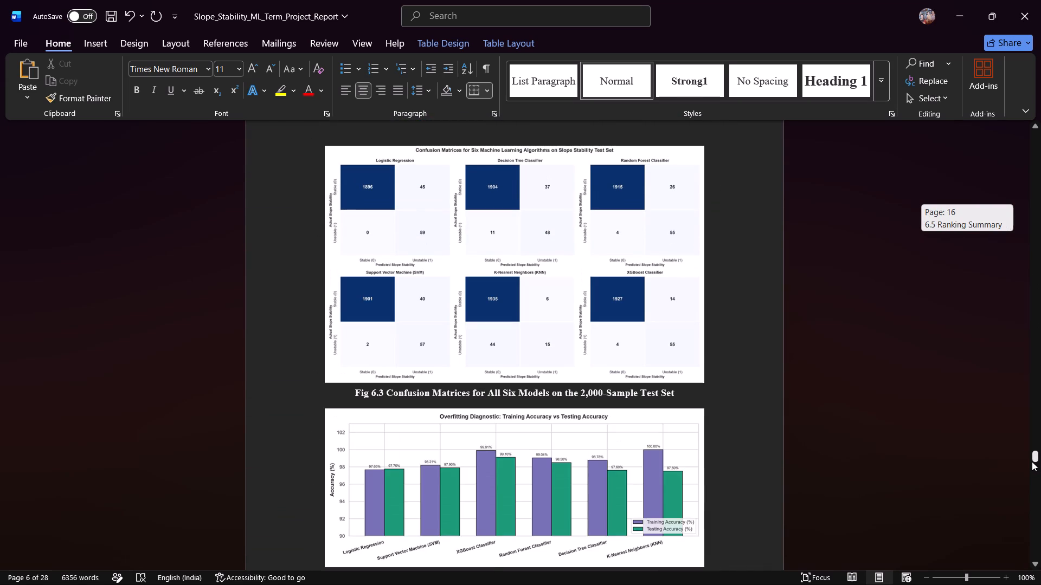
{"action": "left_click_drag", "start_coordinate": [1032, 461], "coordinate": [1040, 471]}
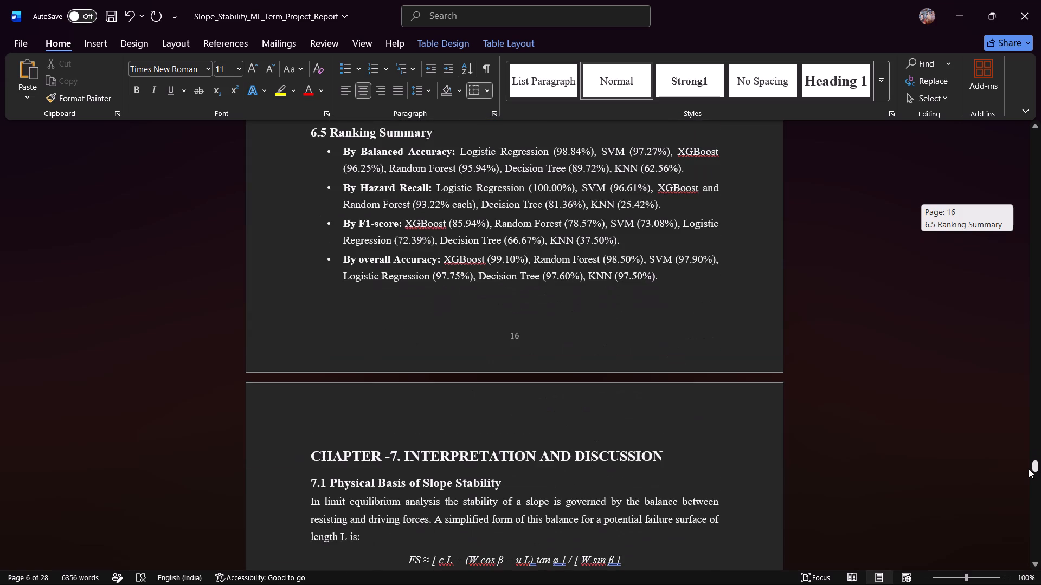
Save the slope stability term project report and close it.
{"action": "left_click", "coordinate": [925, 413]}
{"action": "key", "text": "ctrl+s"}
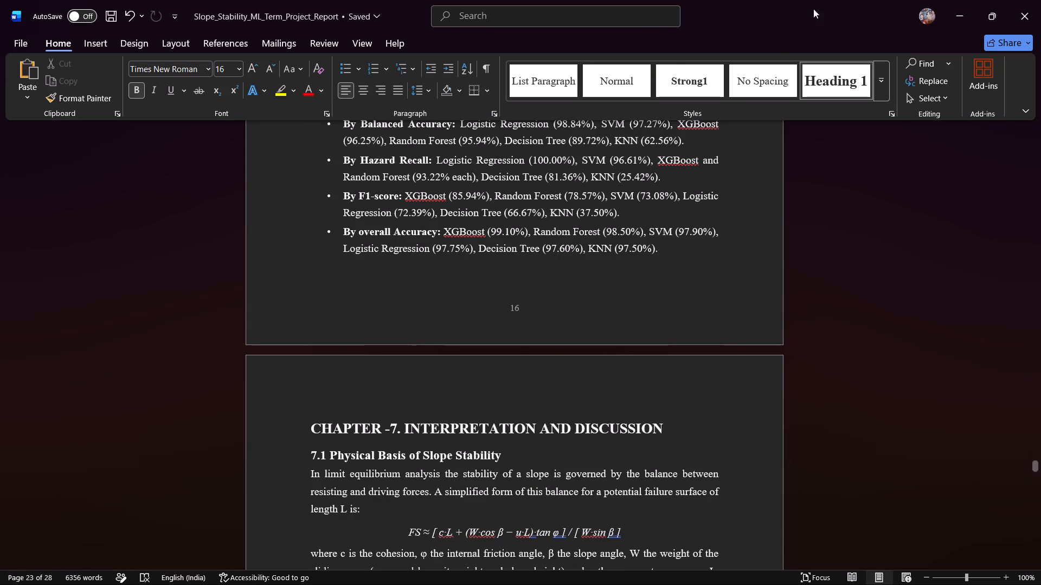